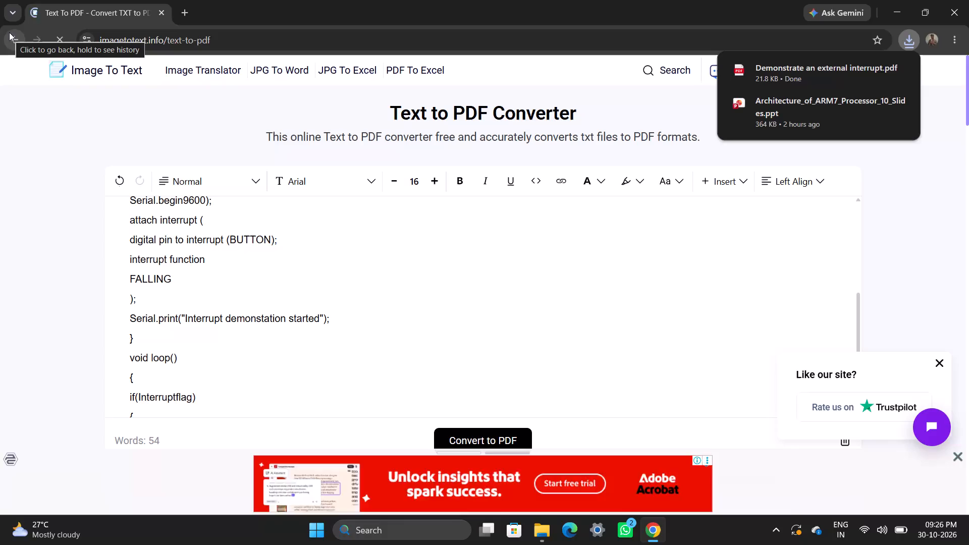
# Reopen the imagetotext.info Text to PDF converter through the earlier "text to pdf converter" search in the browsing history.
pyautogui.click(9, 32)
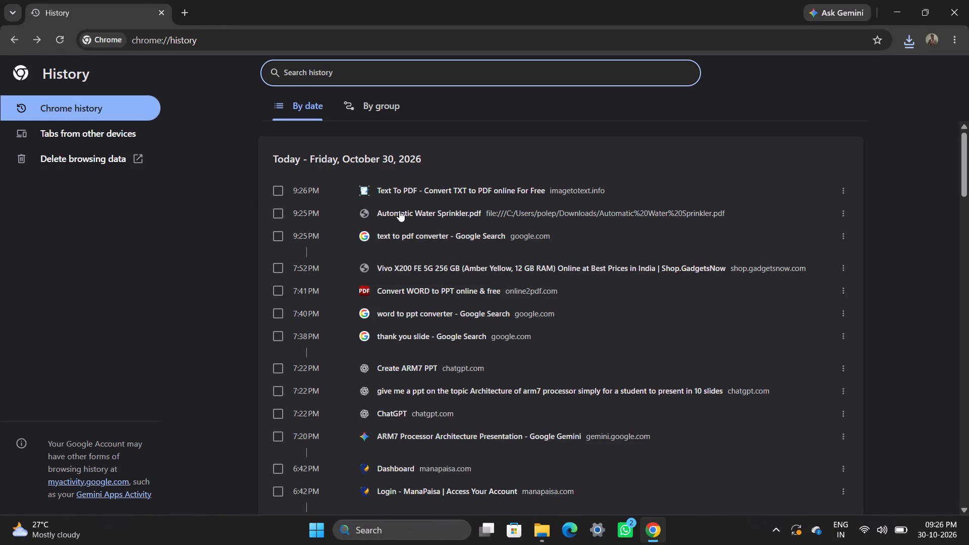
pyautogui.click(409, 233)
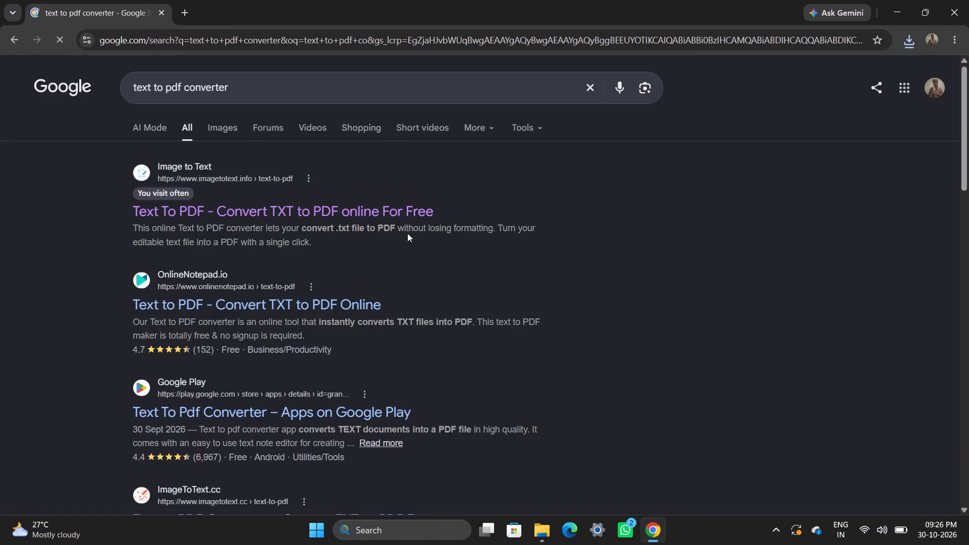
pyautogui.click(320, 207)
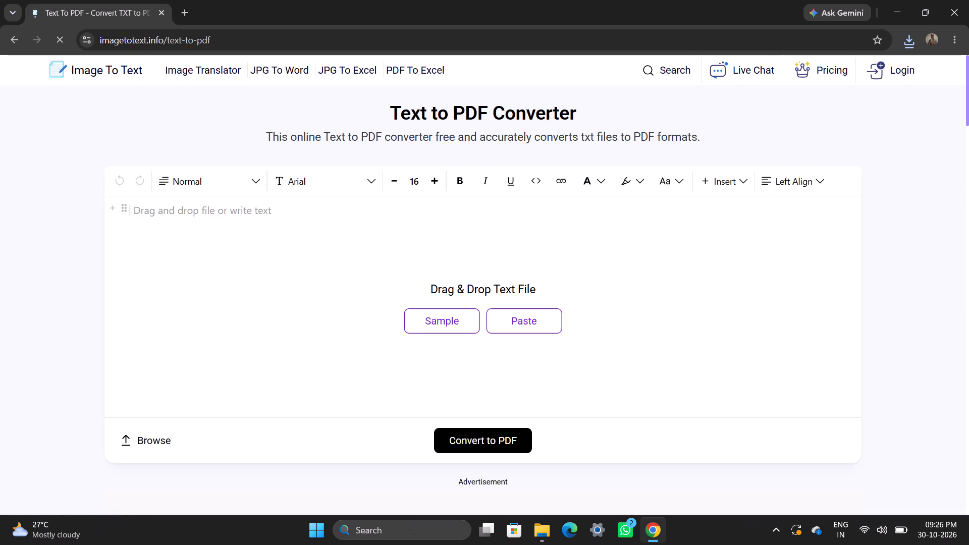
# Convert Humidity.txt from the IOT folder on the USB drive to PDF, and clear the editor.
pyautogui.click(149, 445)
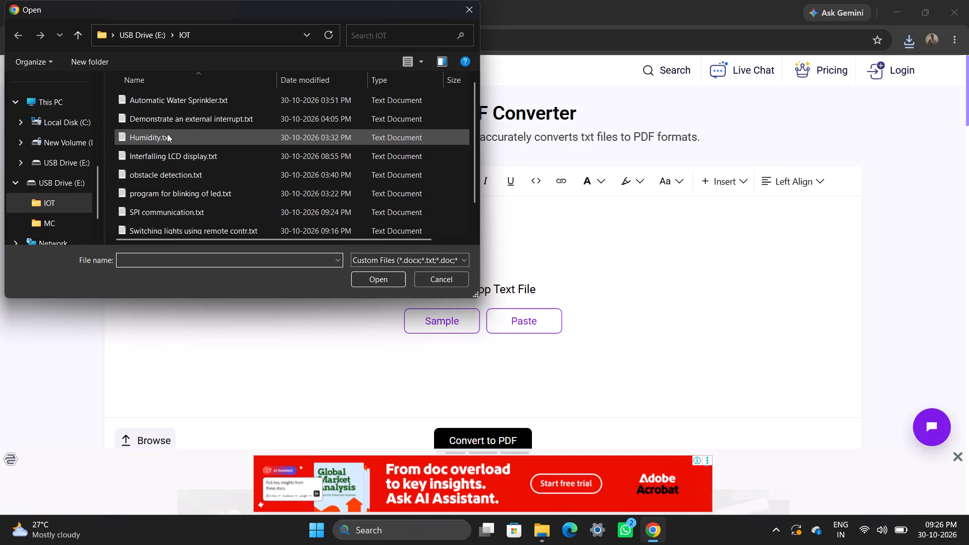
pyautogui.doubleClick(167, 134)
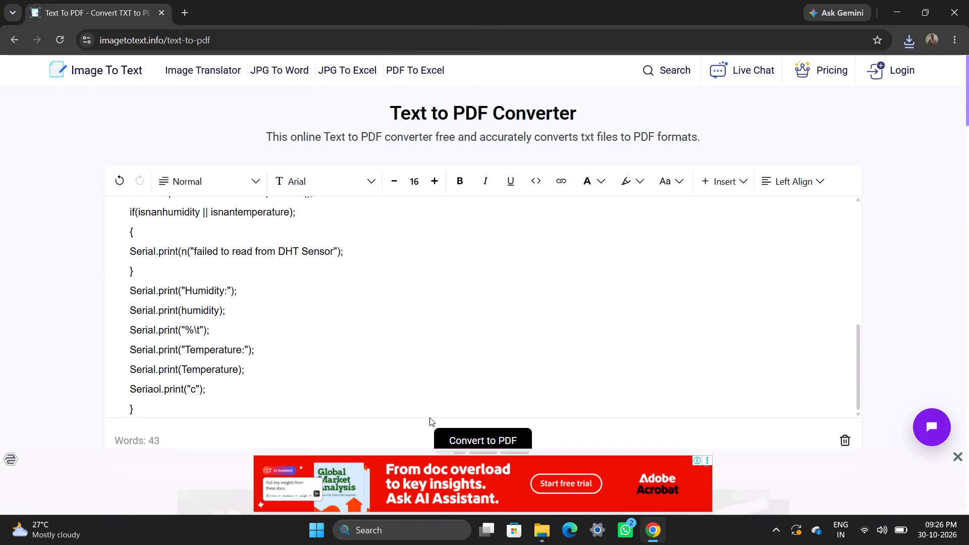
pyautogui.scroll(-1, 457, 403)
pyautogui.click(475, 379)
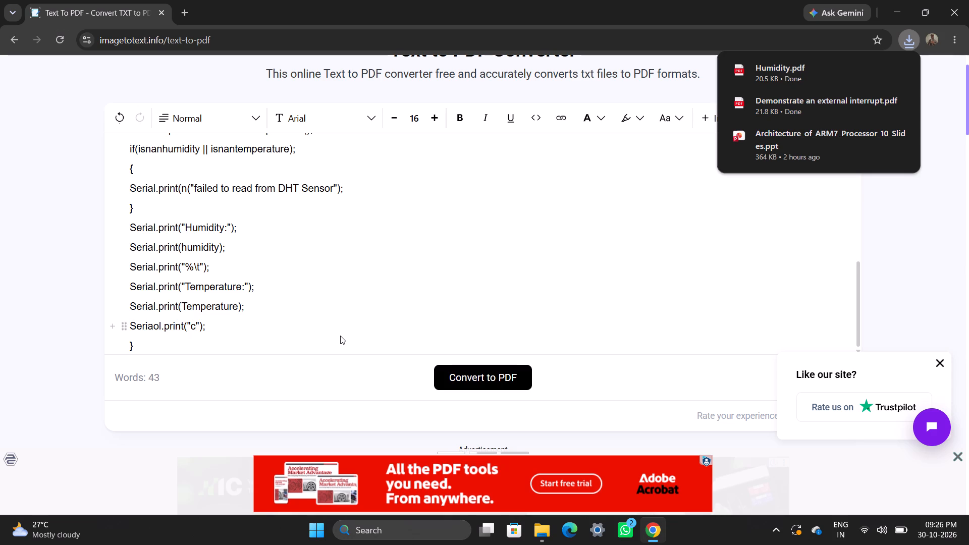
pyautogui.scroll(2, 341, 336)
pyautogui.scroll(-6, 341, 336)
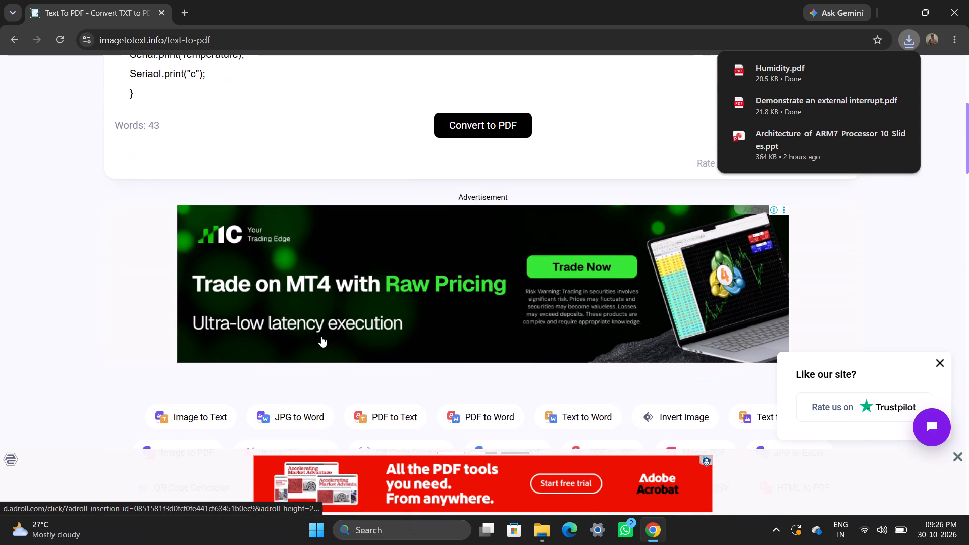
pyautogui.scroll(3, 321, 336)
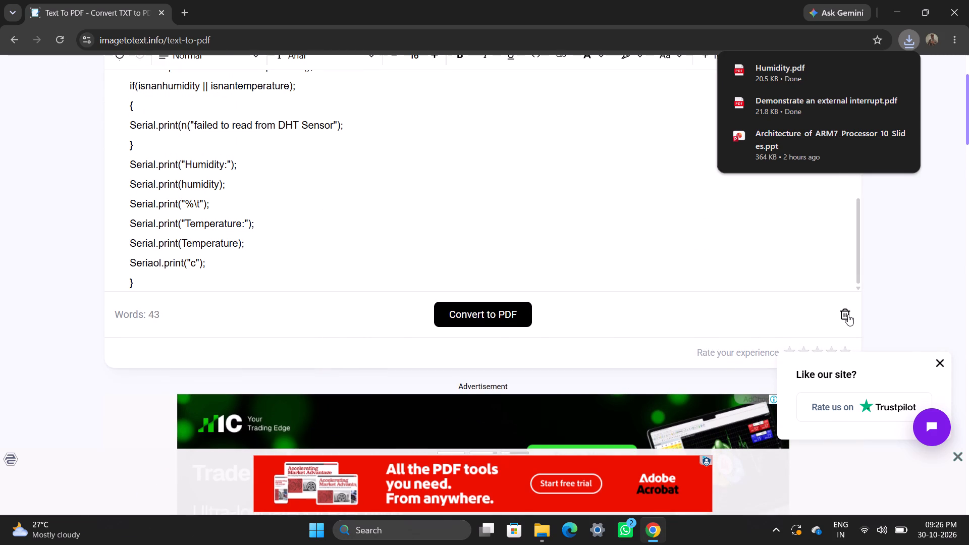
pyautogui.click(848, 314)
# Convert Interfalling LCD display.txt from the IOT folder to PDF, and clear the editor.
pyautogui.click(154, 313)
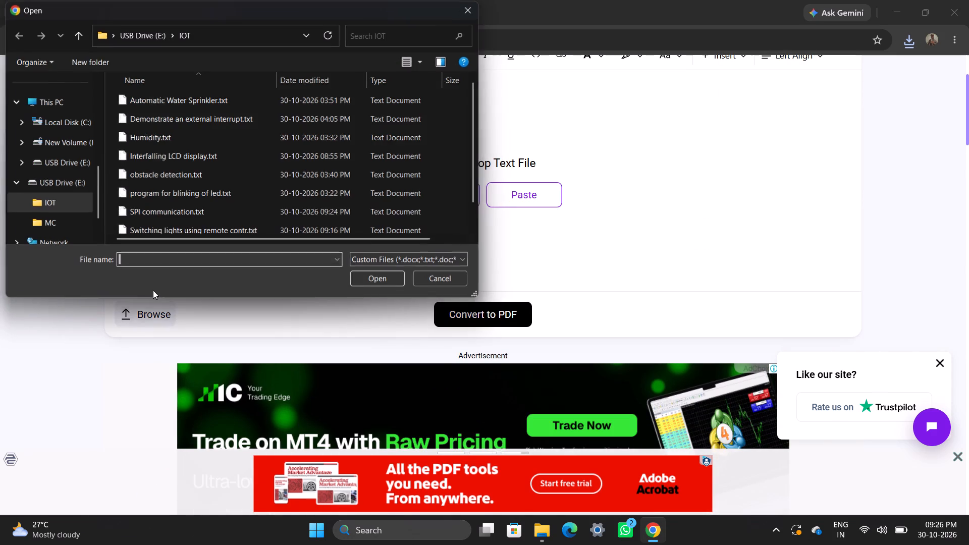
pyautogui.click(183, 155)
pyautogui.click(183, 155)
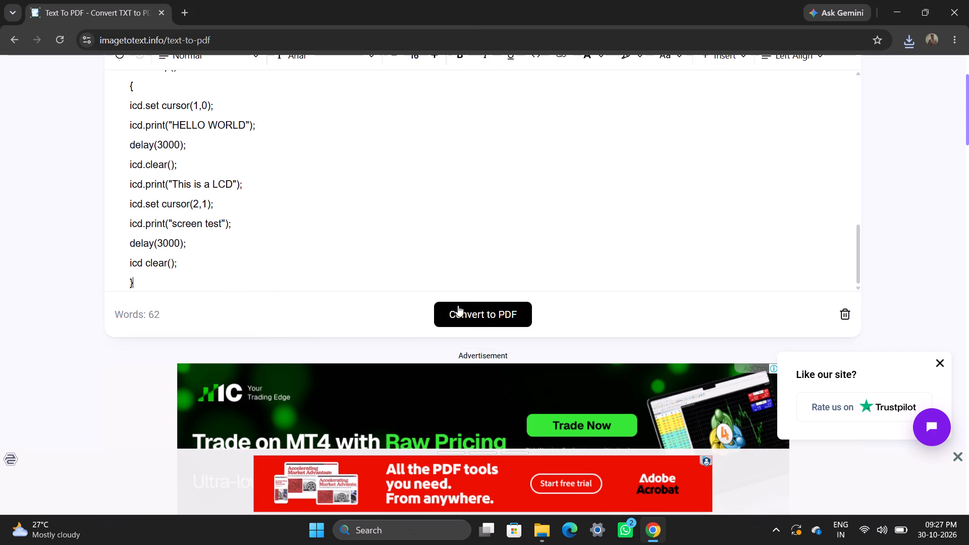
pyautogui.click(488, 318)
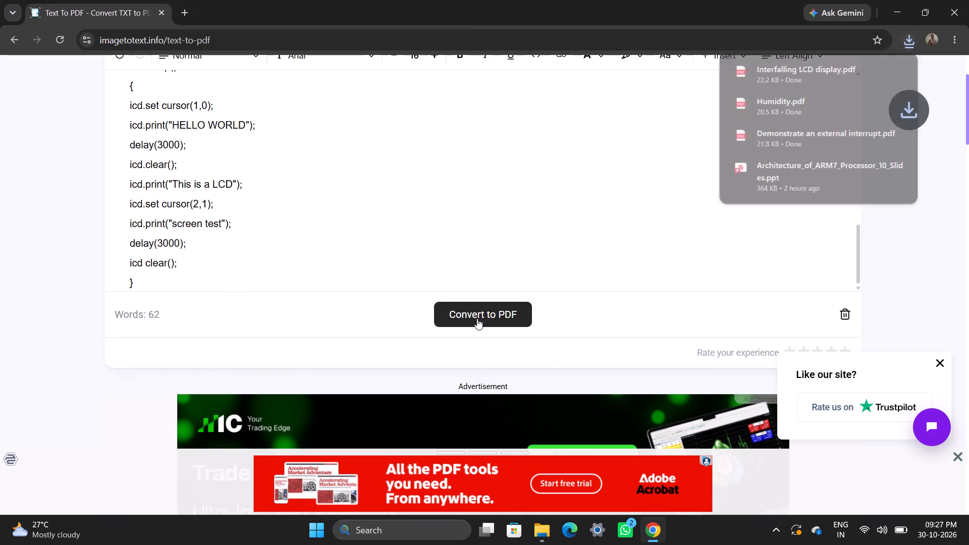
pyautogui.click(840, 308)
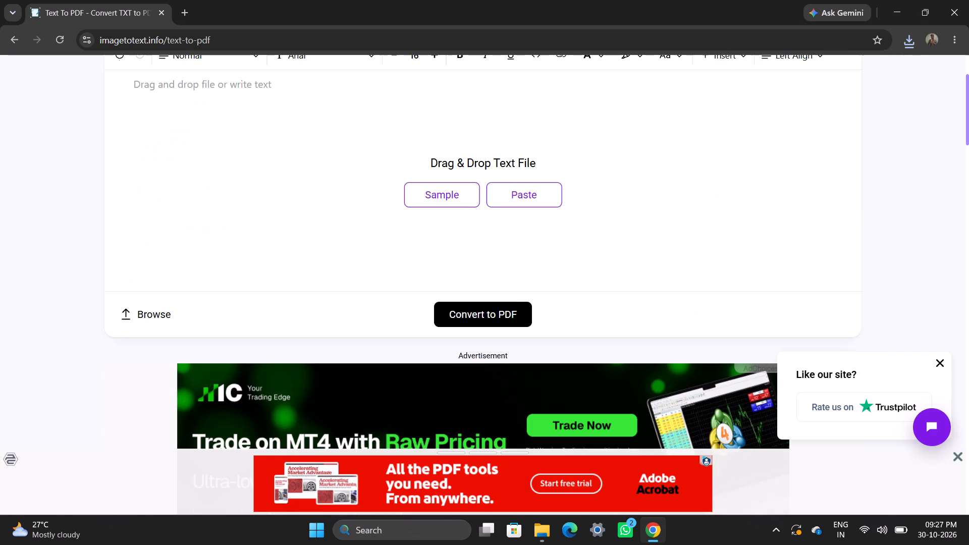
# Convert obstacle detection.txt from the IOT folder to PDF, and clear the editor.
pyautogui.click(150, 313)
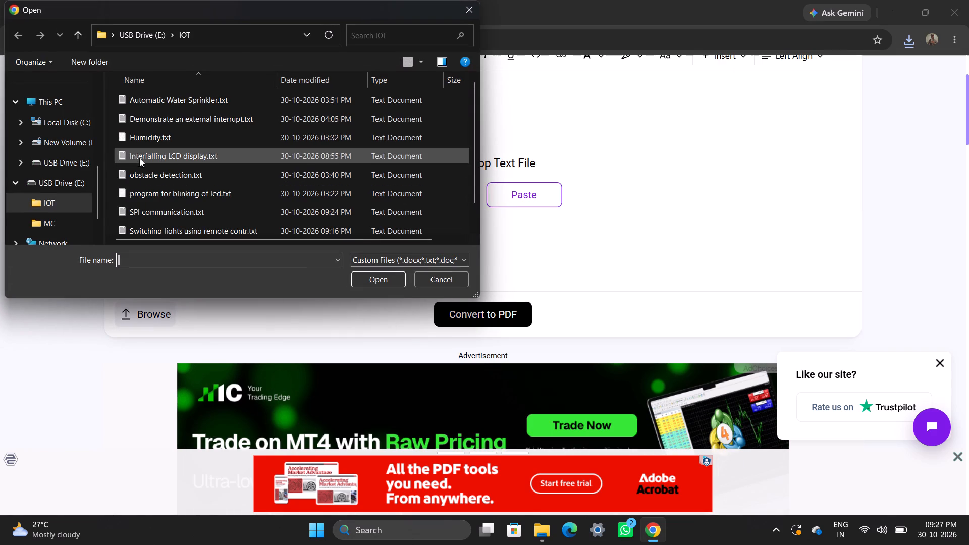
pyautogui.doubleClick(161, 177)
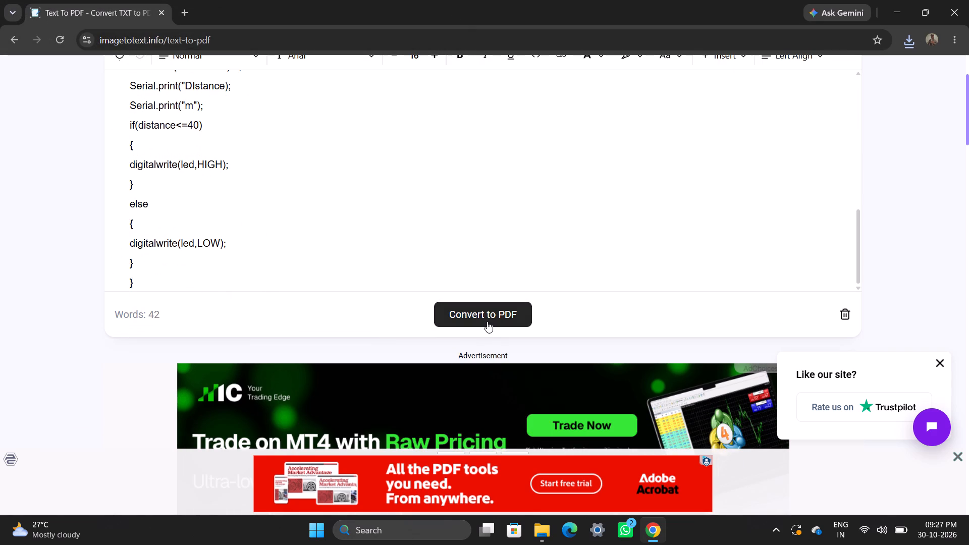
pyautogui.click(487, 321)
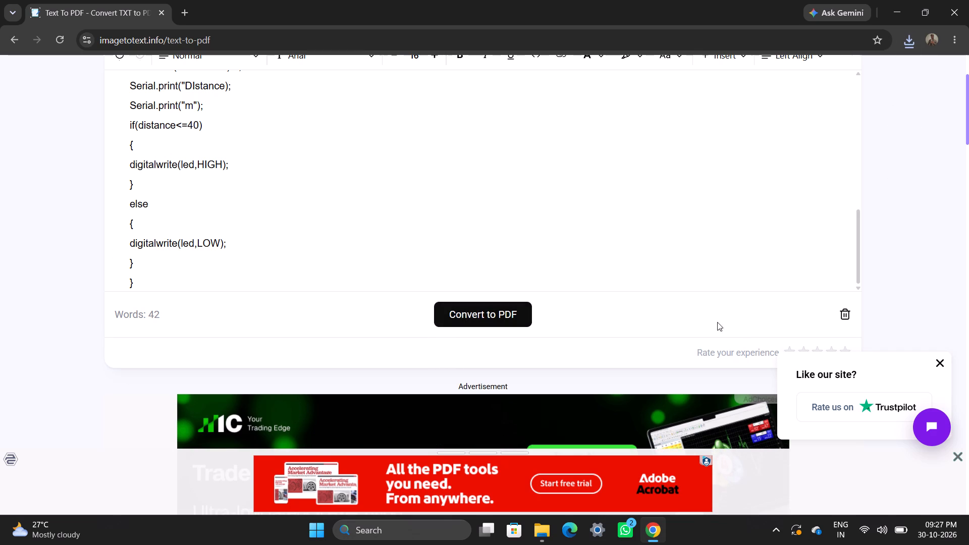
pyautogui.click(840, 313)
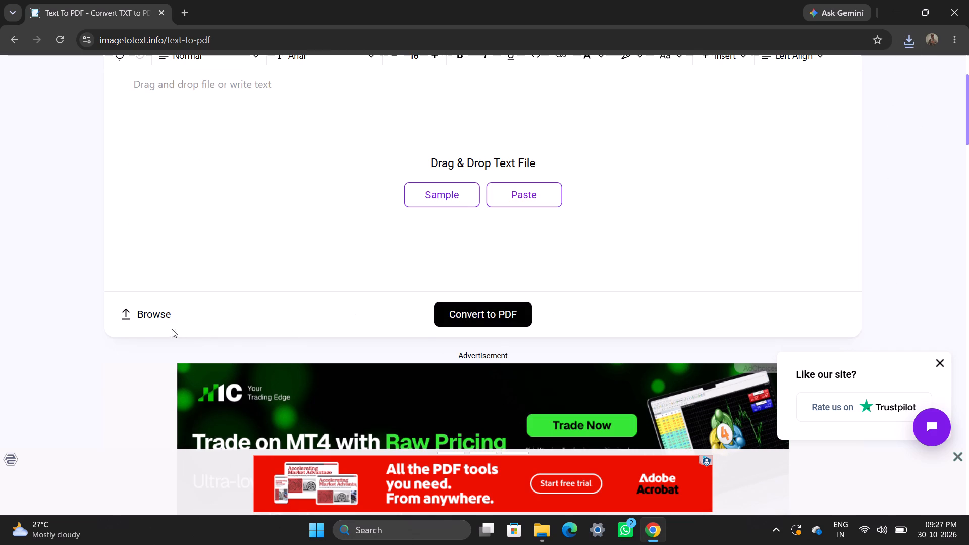
# Convert program for blinking of led.txt from the IOT folder to PDF, and clear the editor.
pyautogui.click(142, 315)
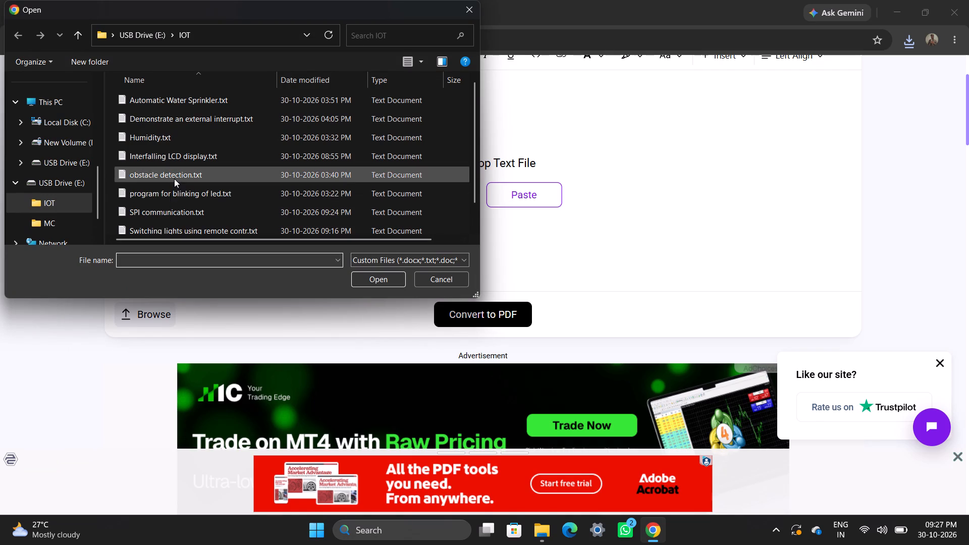
pyautogui.doubleClick(169, 196)
pyautogui.click(478, 313)
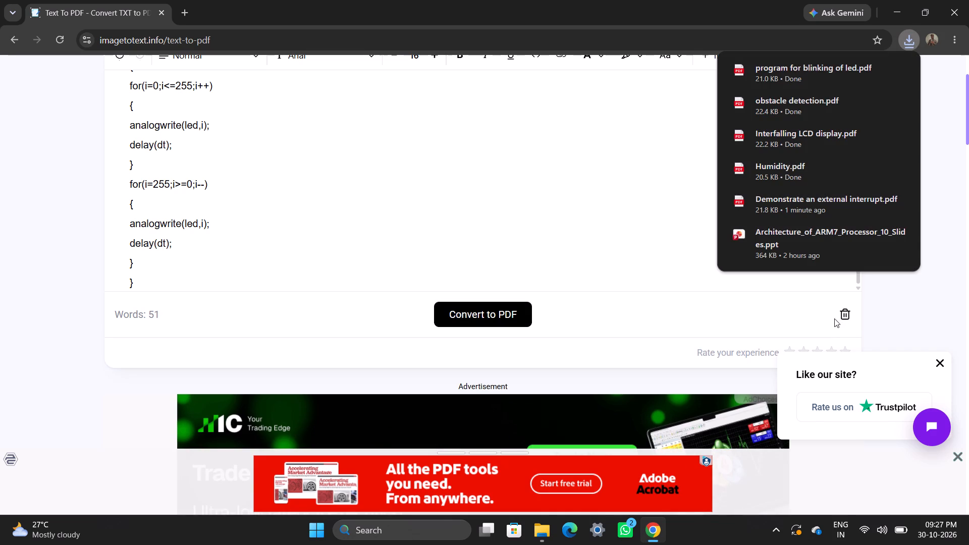
pyautogui.click(844, 312)
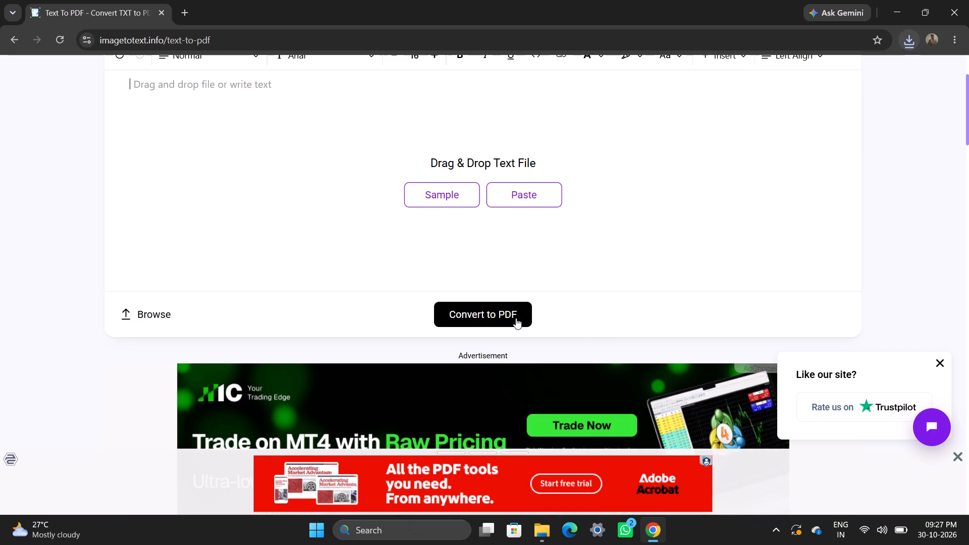
# Convert SPI communication.txt from the IOT folder to PDF, checking the recent downloads for it, and clear the editor.
pyautogui.click(128, 305)
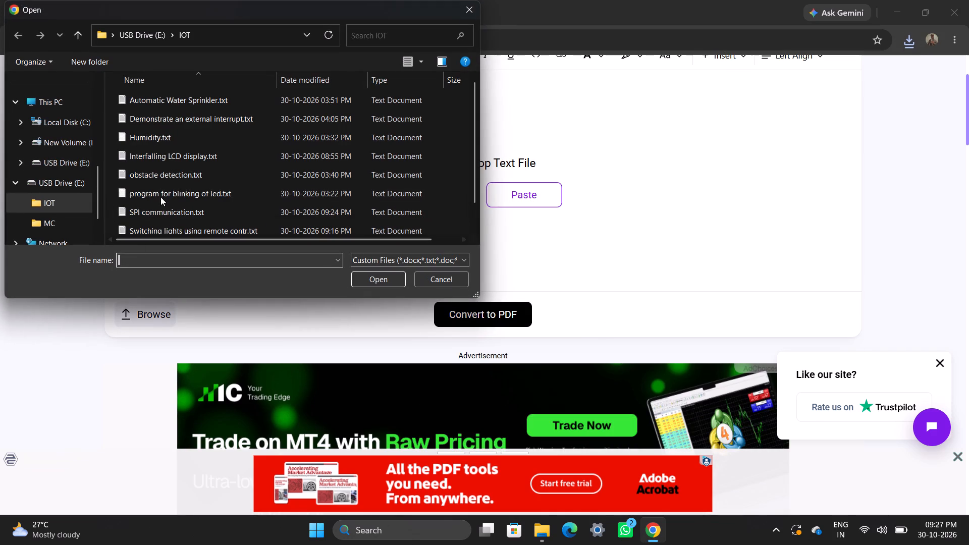
pyautogui.scroll(-2, 170, 194)
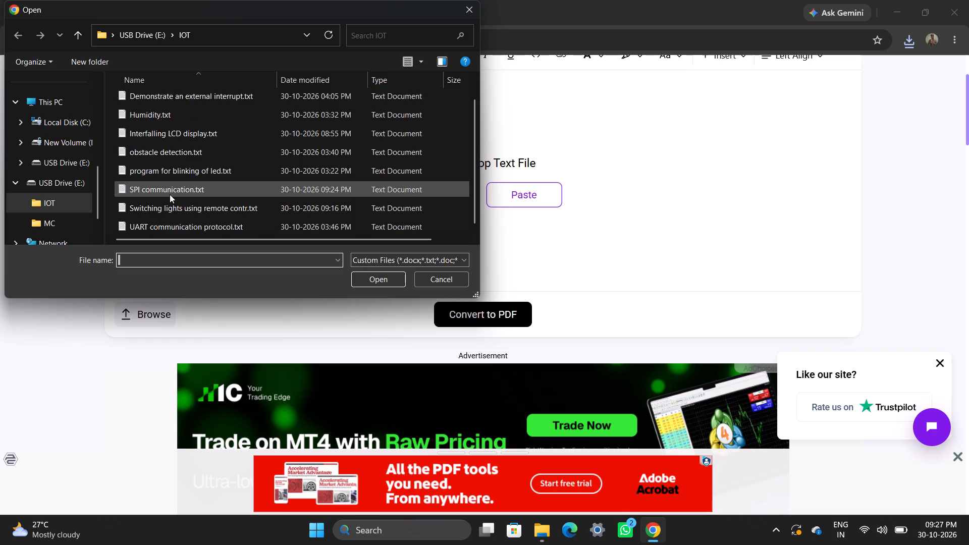
pyautogui.doubleClick(172, 192)
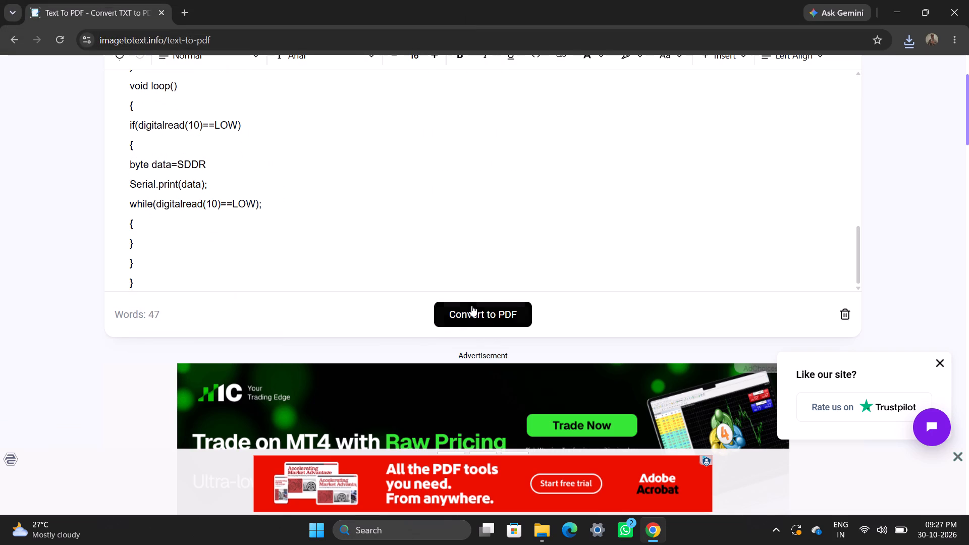
pyautogui.click(478, 311)
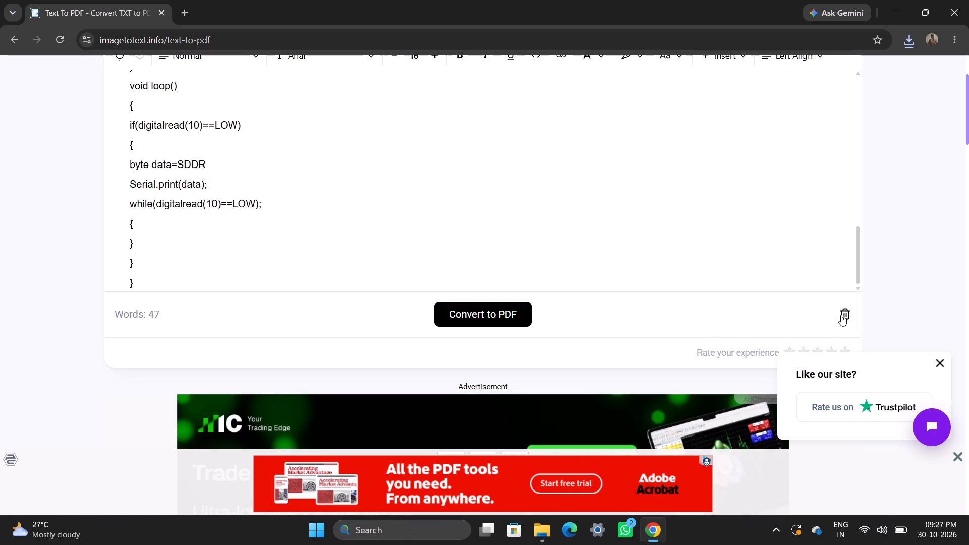
pyautogui.click(906, 41)
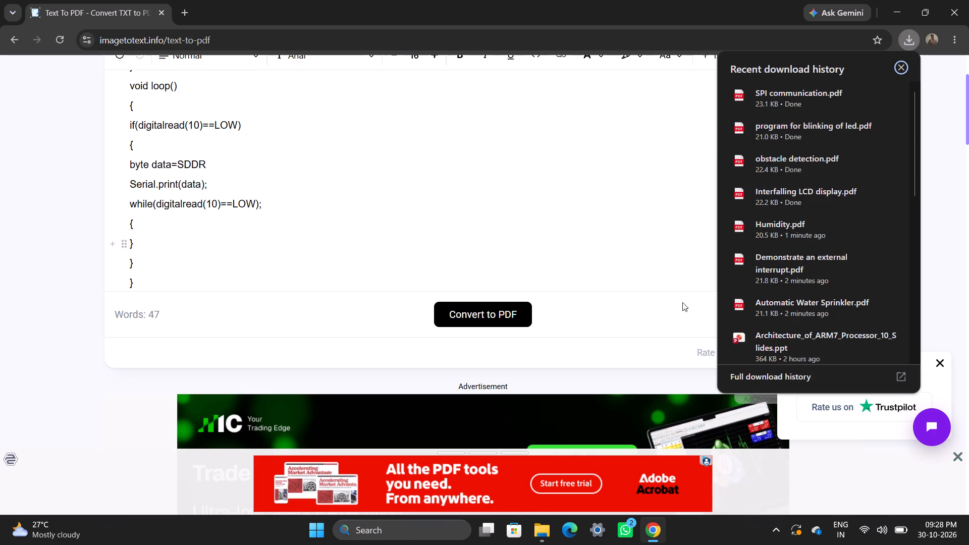
pyautogui.click(632, 353)
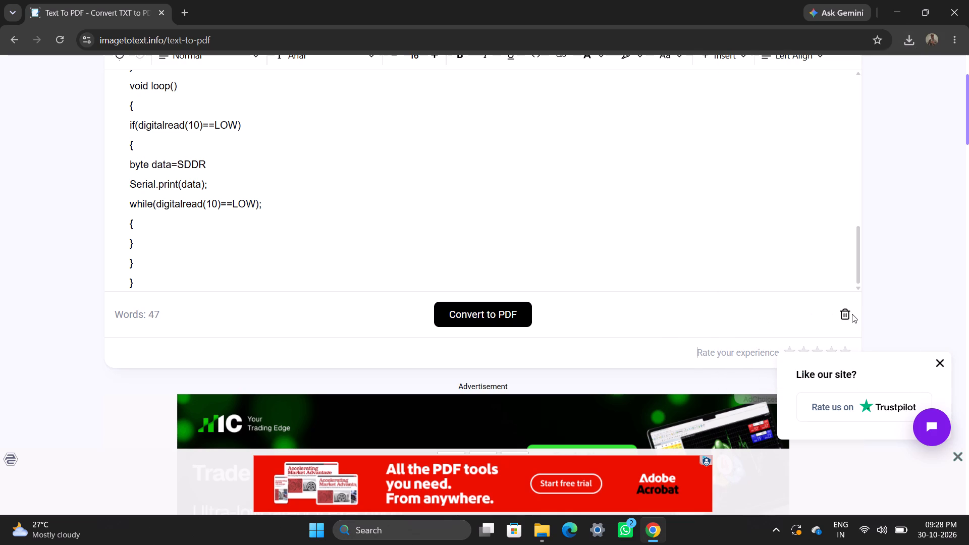
pyautogui.click(848, 314)
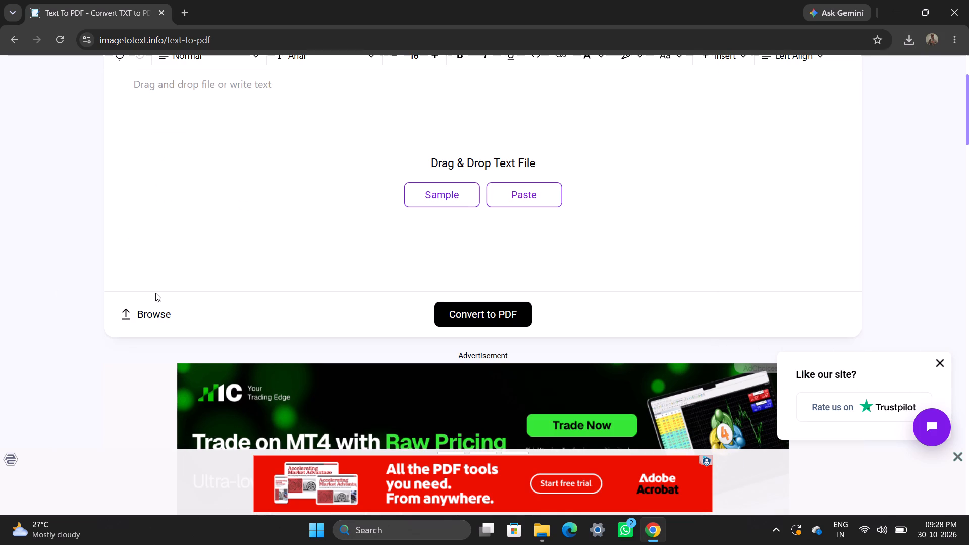
# Convert Switching lights using remote contr.txt from the IOT folder to PDF, and clear the editor.
pyautogui.click(160, 309)
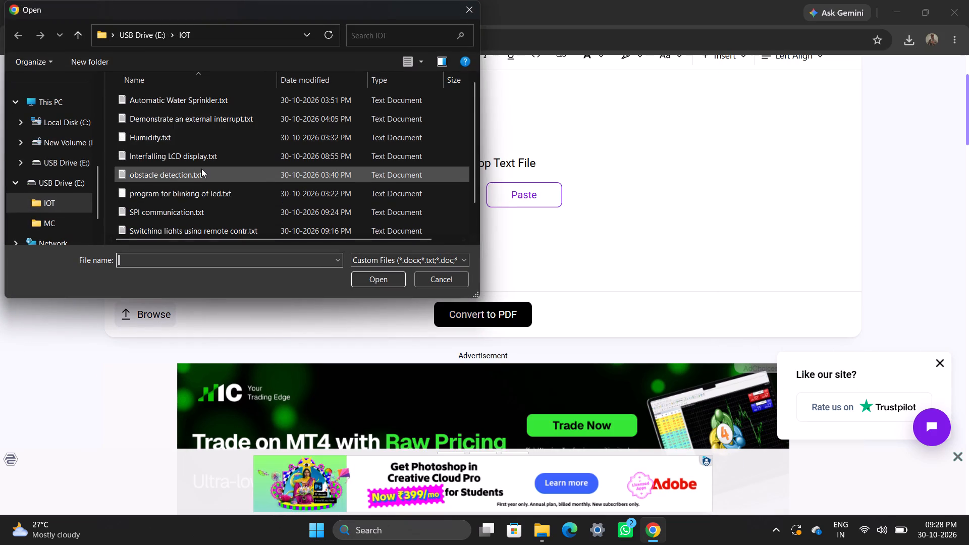
pyautogui.scroll(-2, 201, 169)
pyautogui.doubleClick(196, 204)
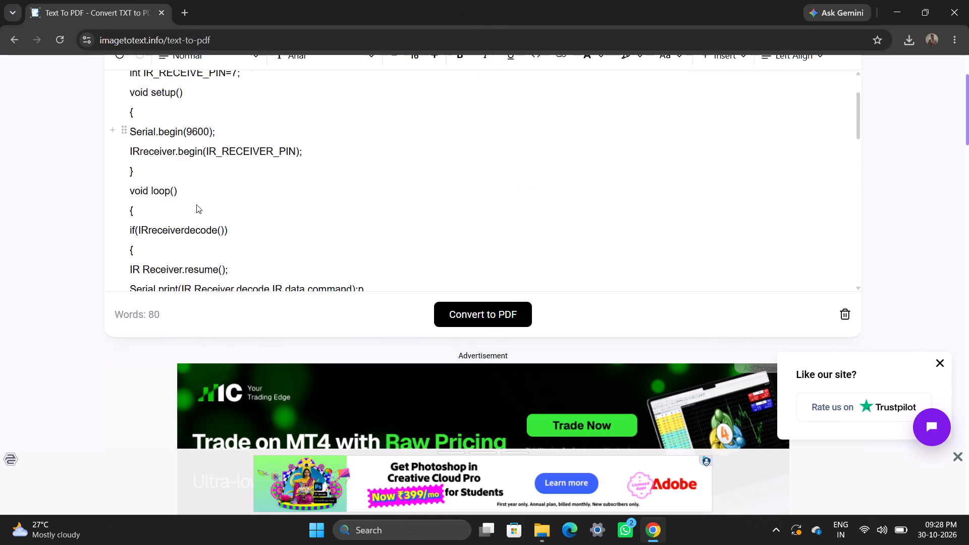
pyautogui.click(488, 313)
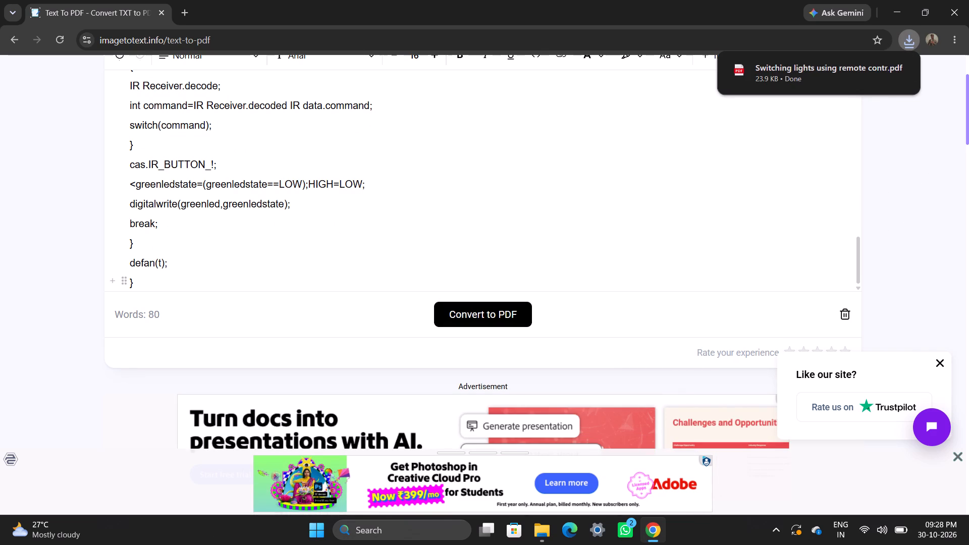
pyautogui.click(842, 311)
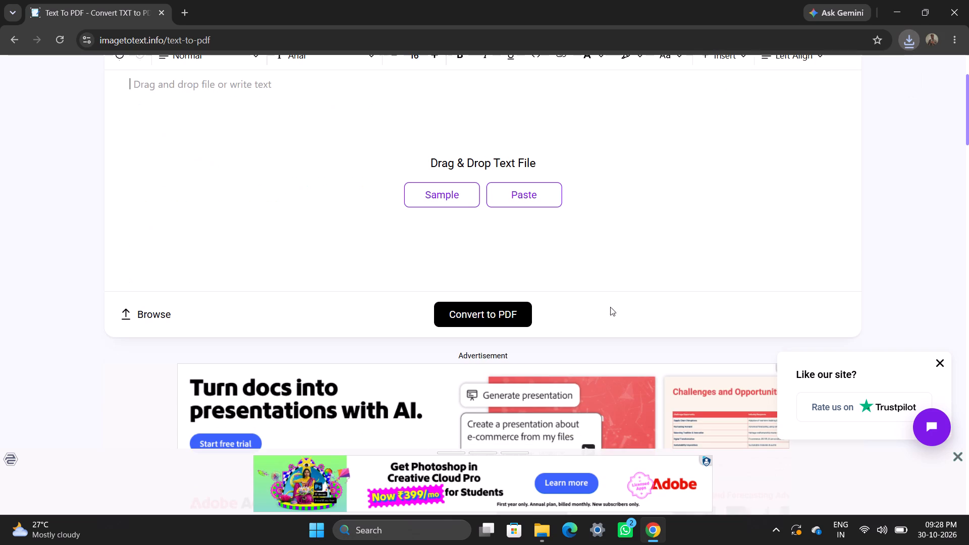
# Convert UART communication protocol.txt from the IOT folder to PDF, and clear the editor.
pyautogui.click(164, 314)
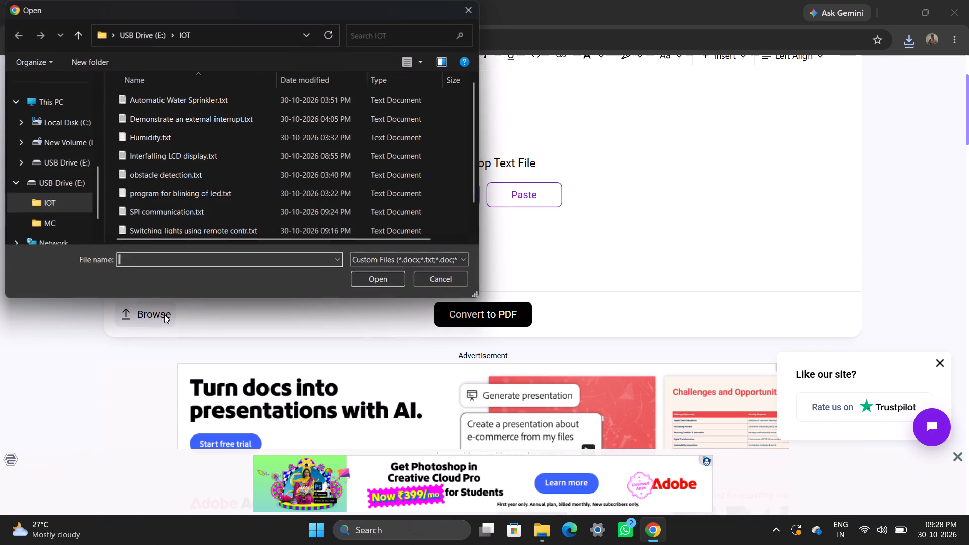
pyautogui.scroll(-4, 298, 227)
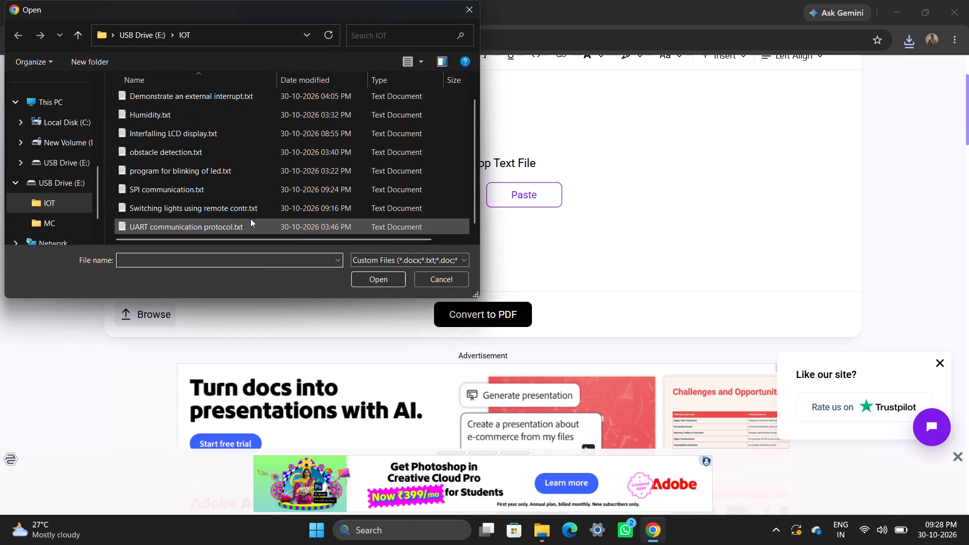
pyautogui.doubleClick(246, 223)
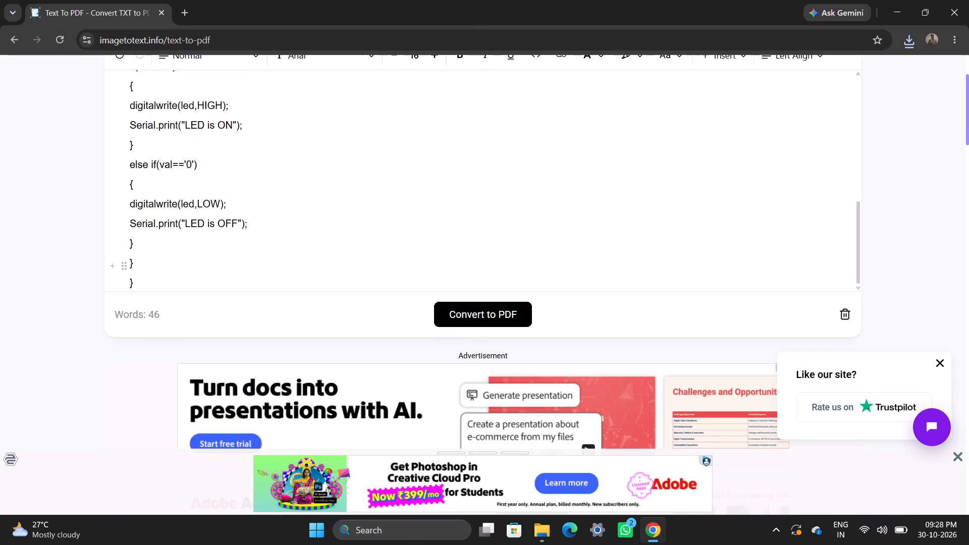
pyautogui.click(472, 309)
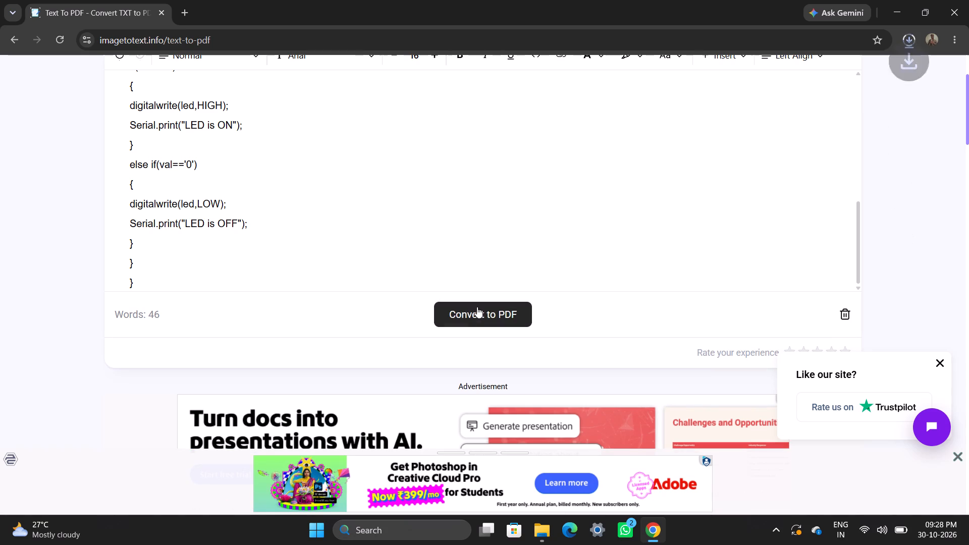
pyautogui.click(845, 316)
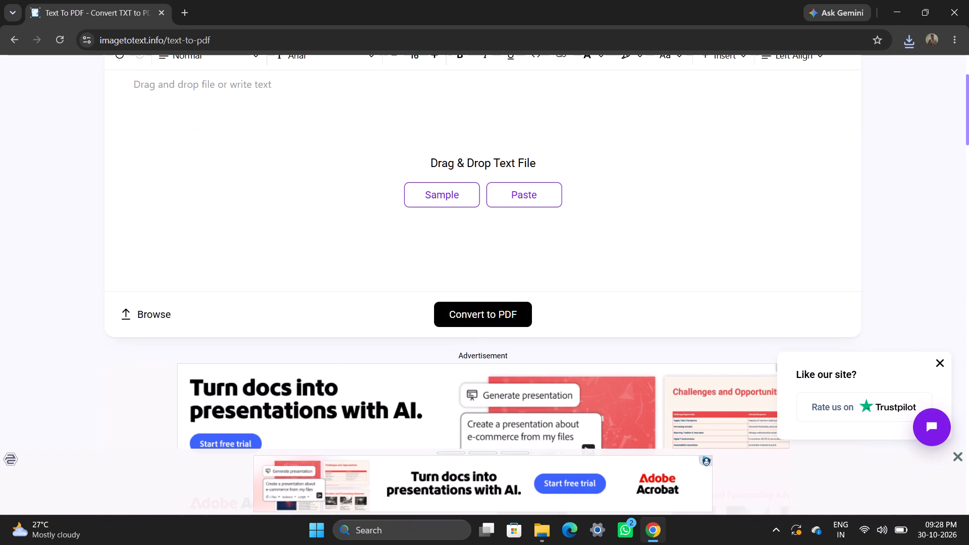
# Close the Text to PDF converter page, leaving a new blank tab open.
pyautogui.scroll(5, 550, 234)
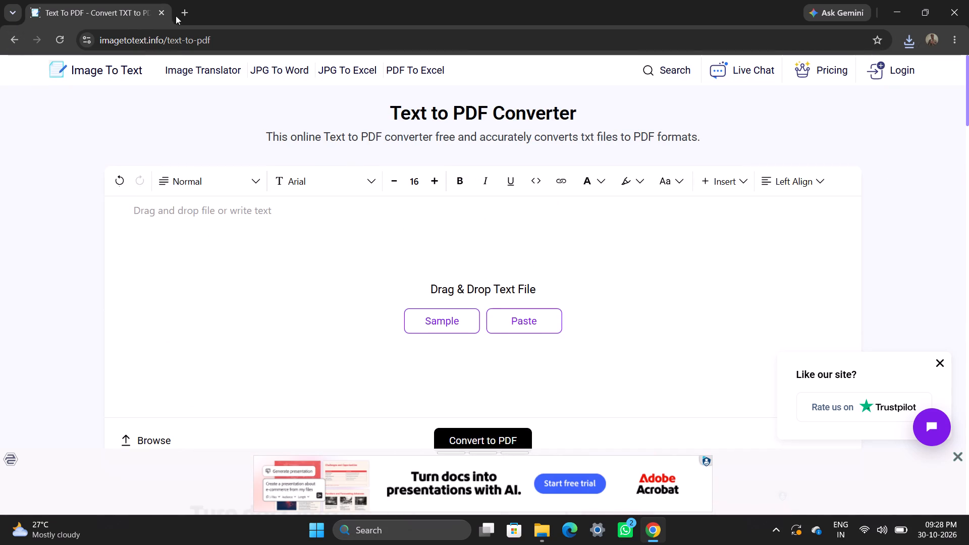
pyautogui.click(182, 14)
pyautogui.click(157, 11)
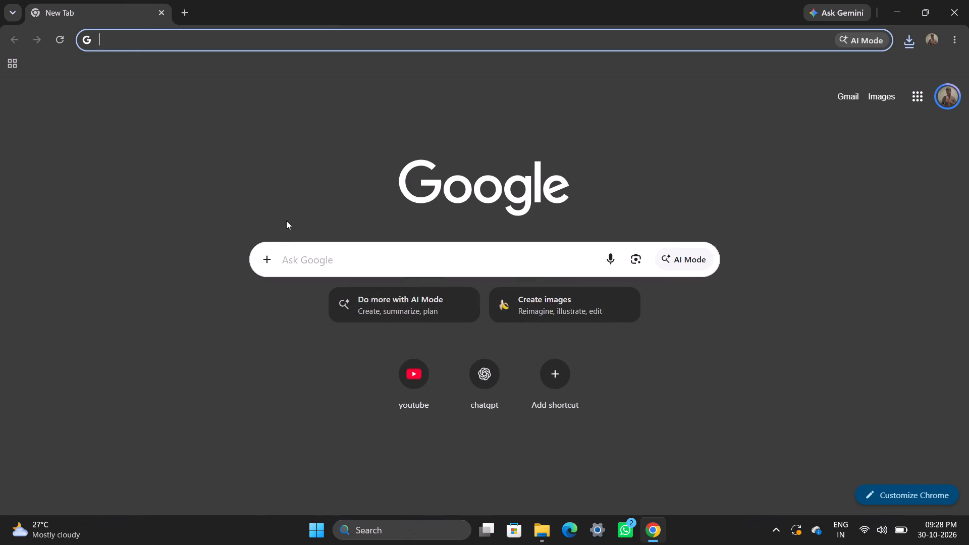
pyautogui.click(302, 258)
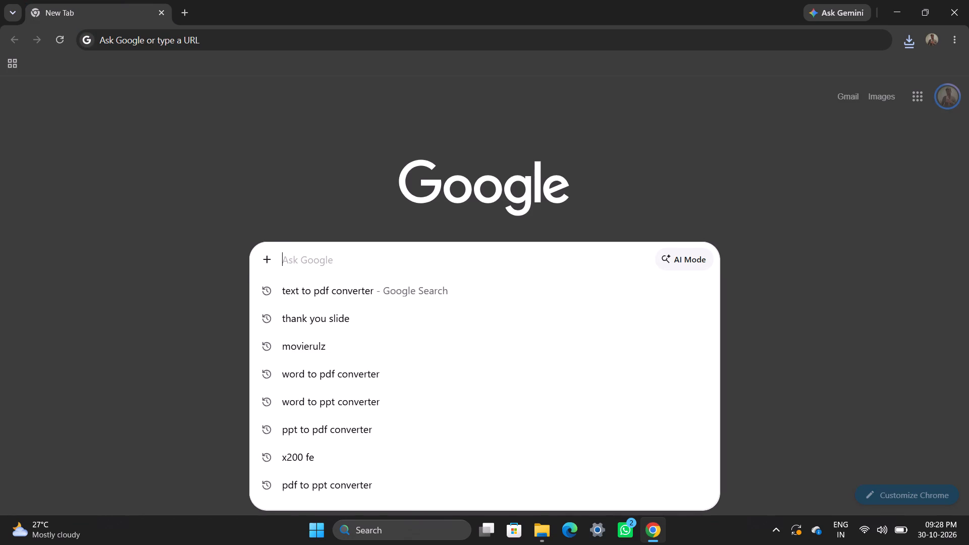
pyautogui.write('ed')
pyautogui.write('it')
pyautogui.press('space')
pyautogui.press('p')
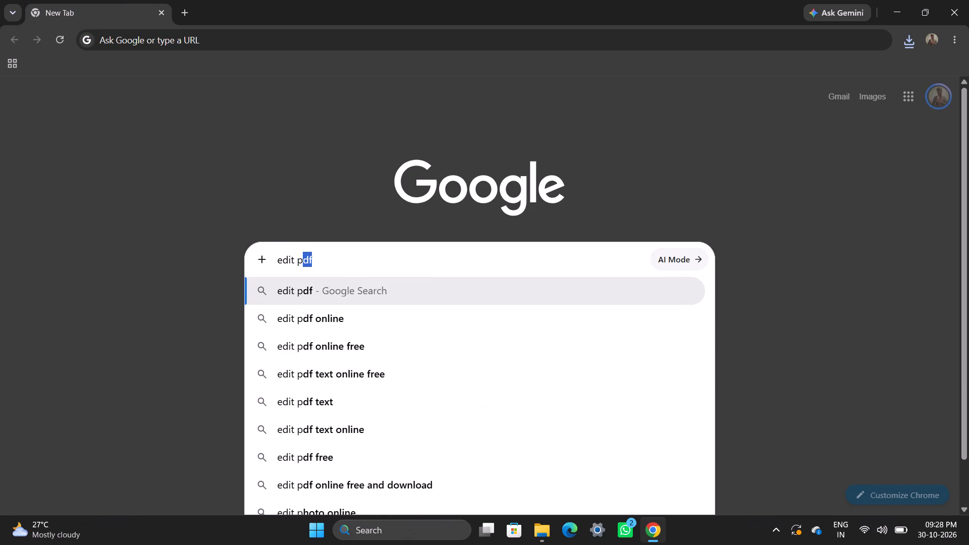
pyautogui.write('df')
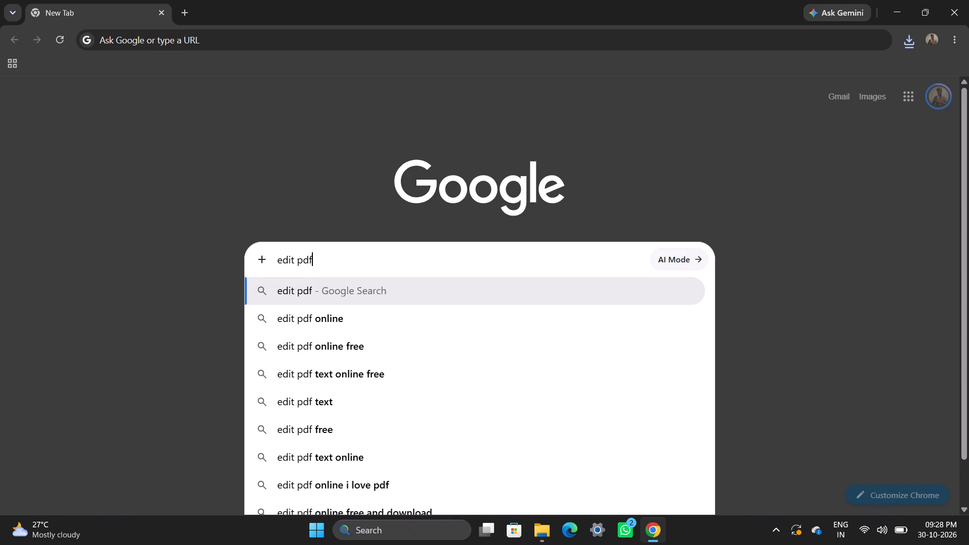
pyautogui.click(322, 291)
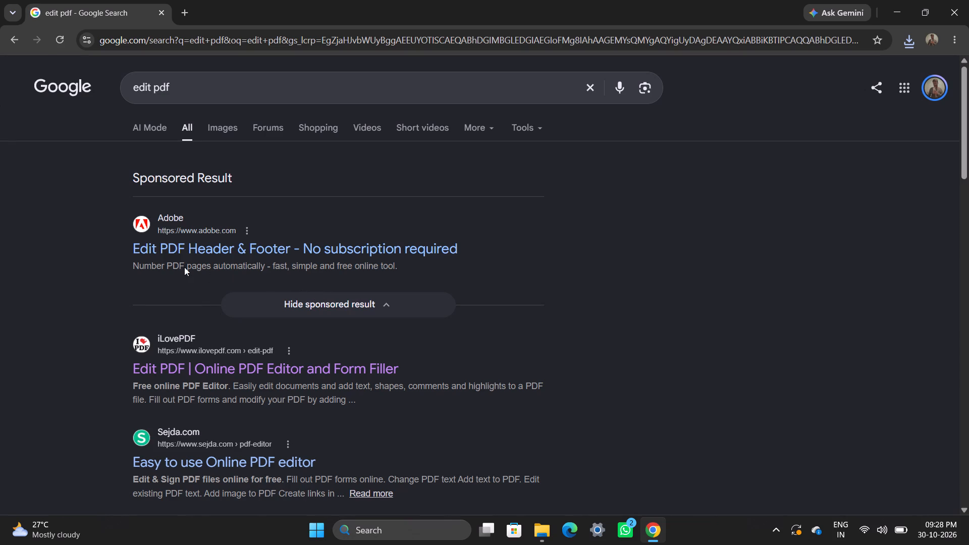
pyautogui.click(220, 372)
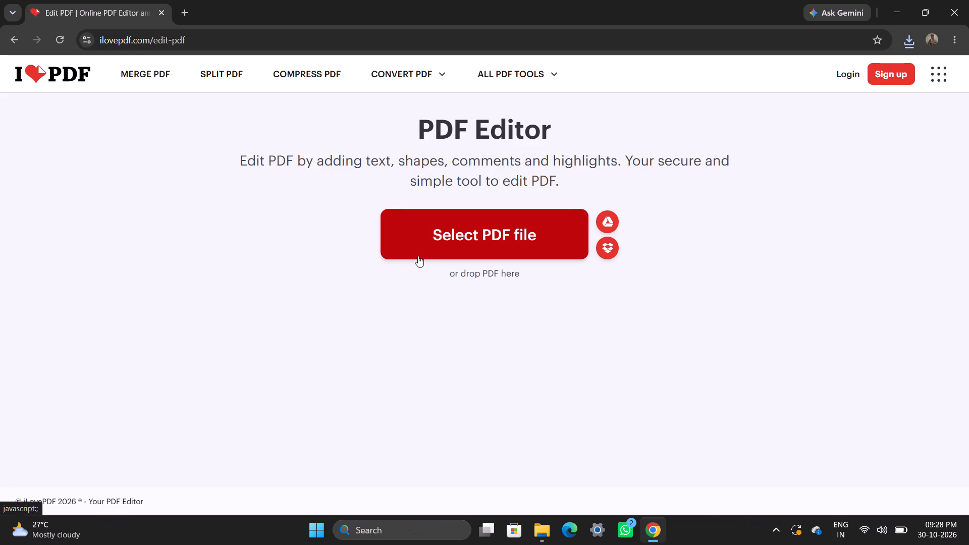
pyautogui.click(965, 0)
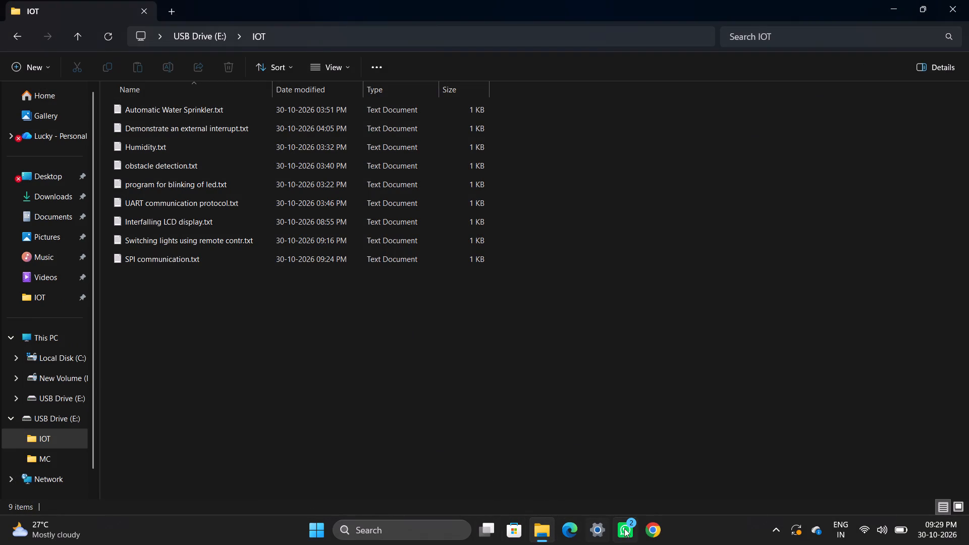
# Reopen Chrome, search Google for "merge pdf" and open iLovePDF's Merge PDF page.
pyautogui.click(652, 521)
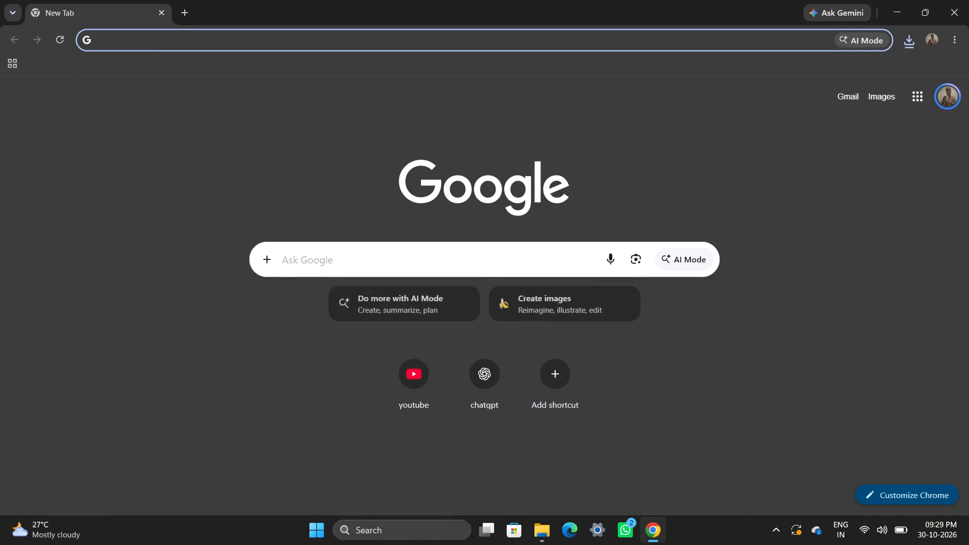
pyautogui.click(456, 252)
pyautogui.write('merg')
pyautogui.press('e')
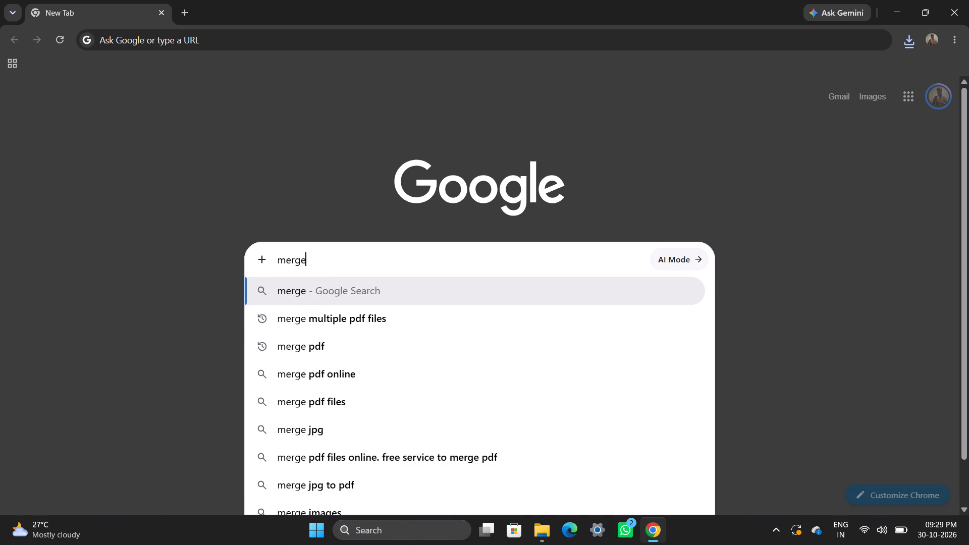
pyautogui.click(325, 352)
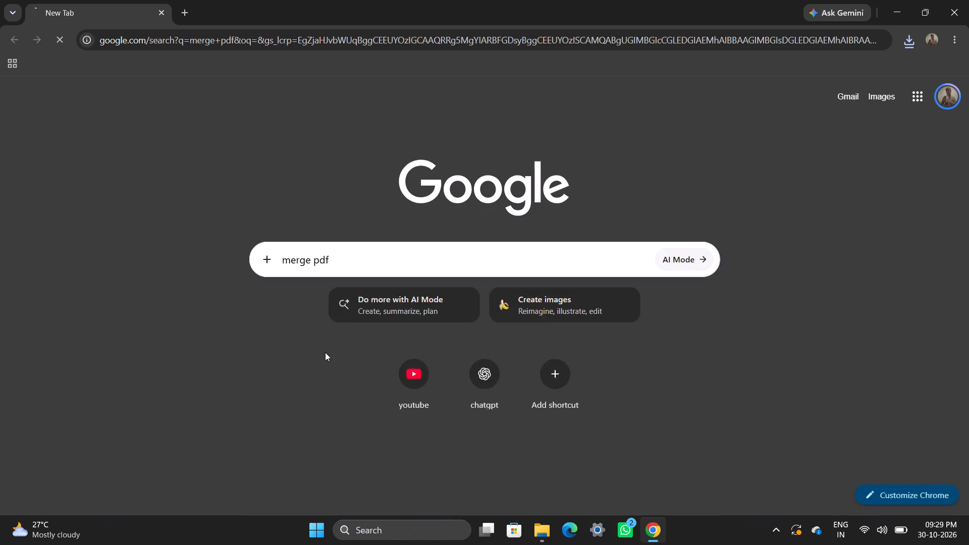
pyautogui.click(228, 213)
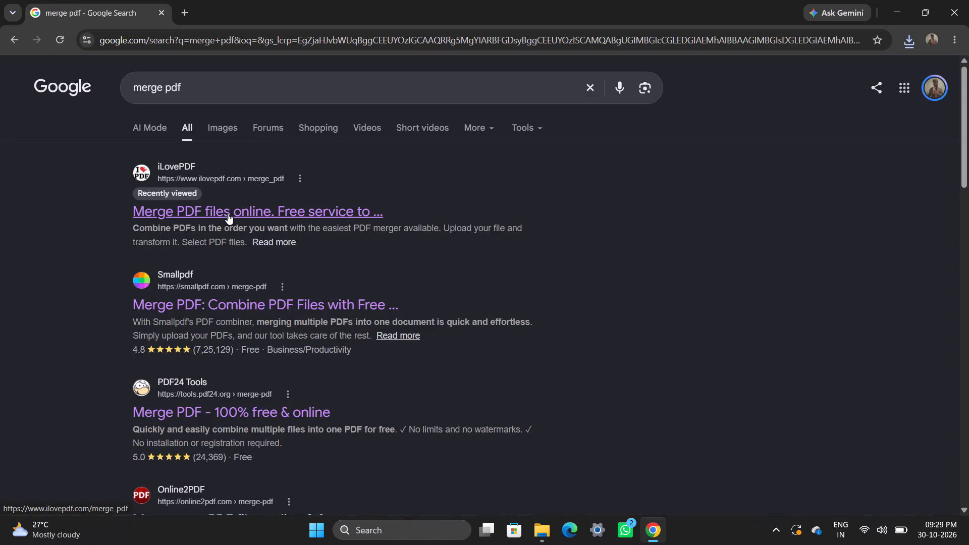
# Add program for blinking of led.pdf from the Downloads folder as the first file to merge.
pyautogui.click(441, 222)
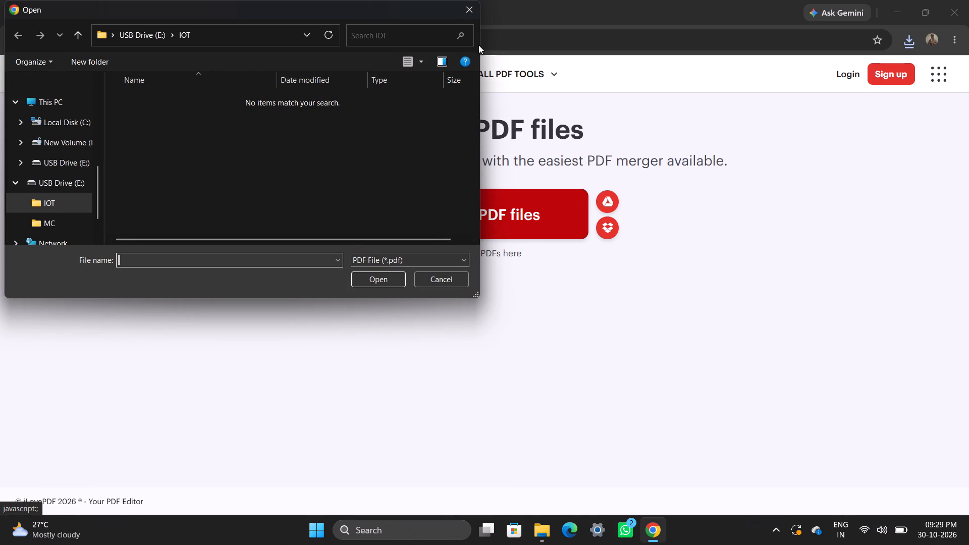
pyautogui.scroll(4, 39, 175)
pyautogui.click(66, 188)
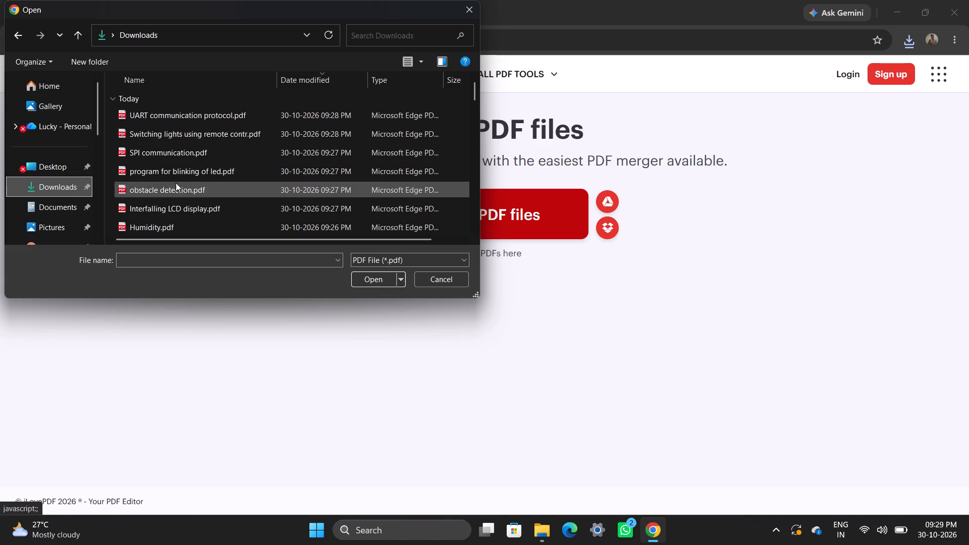
pyautogui.scroll(-2, 182, 154)
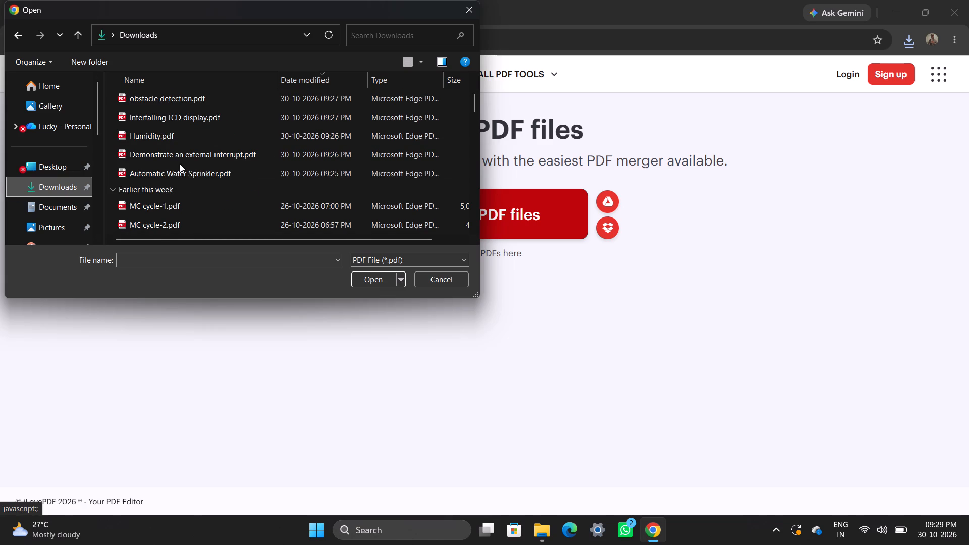
pyautogui.scroll(1, 180, 163)
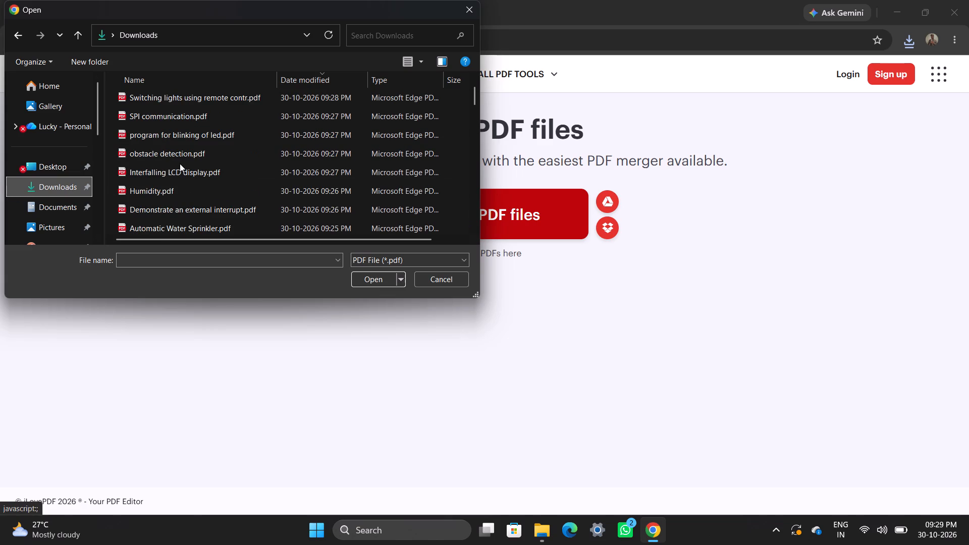
pyautogui.scroll(2, 160, 140)
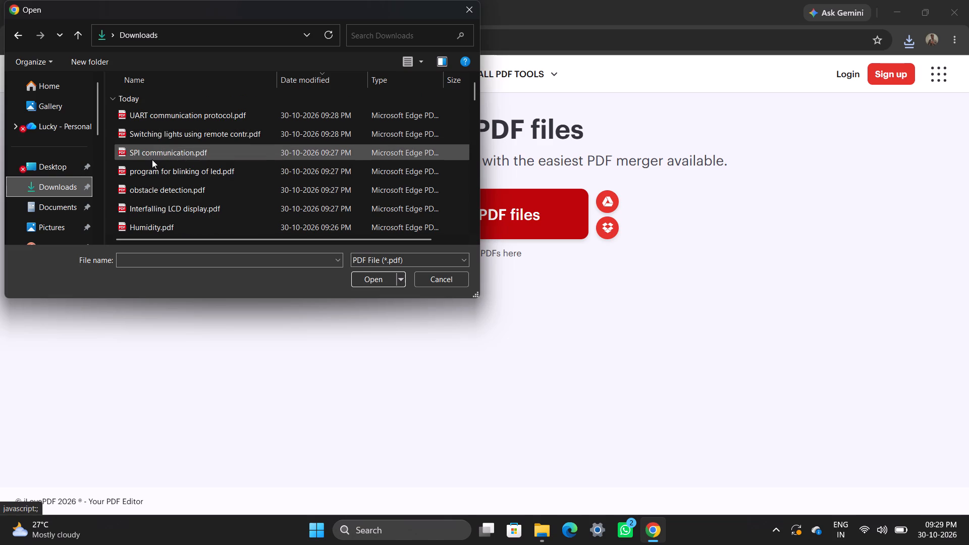
pyautogui.scroll(-2, 150, 170)
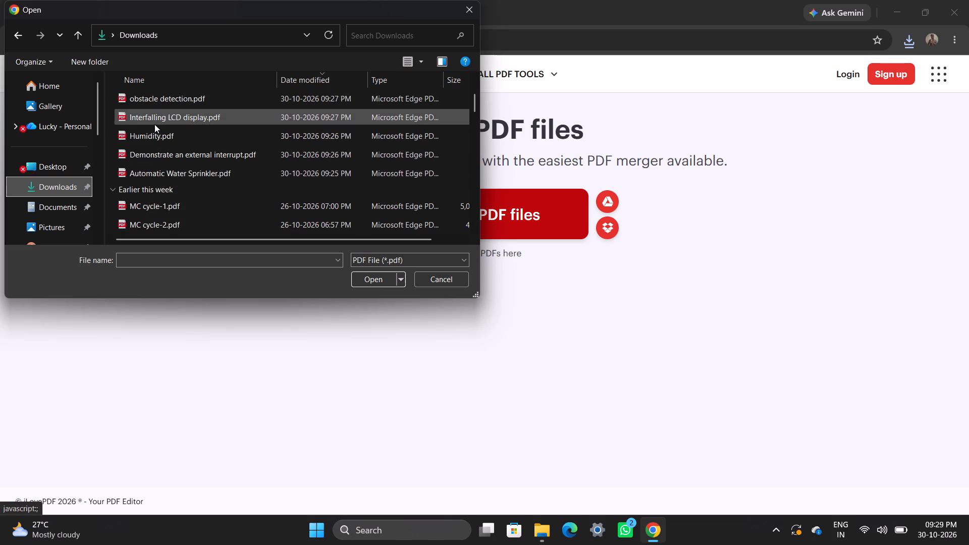
pyautogui.scroll(1, 160, 105)
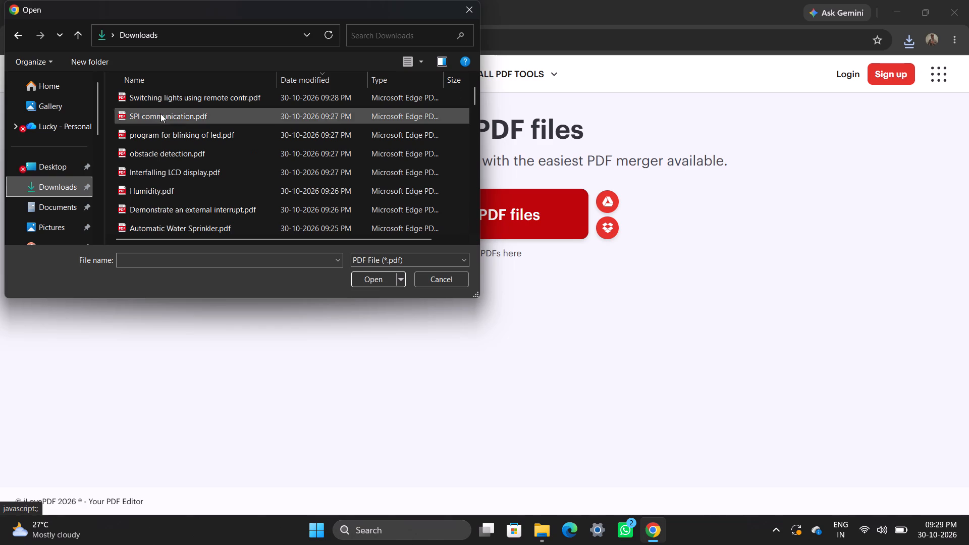
pyautogui.scroll(1, 171, 106)
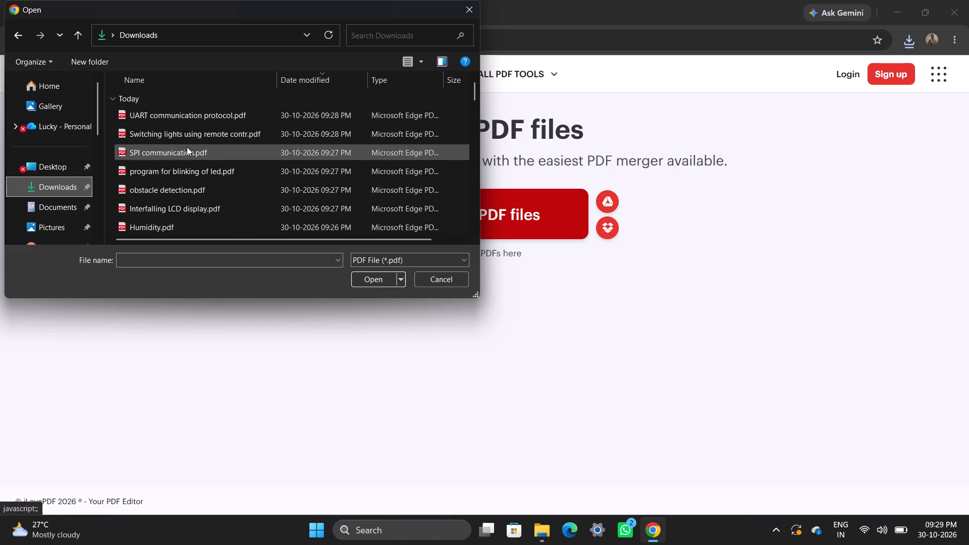
pyautogui.scroll(-1, 172, 222)
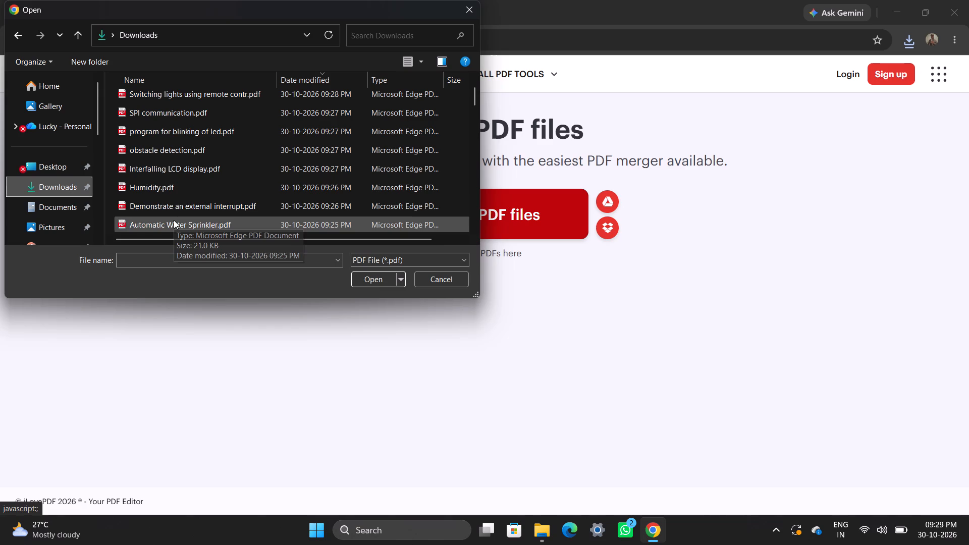
pyautogui.scroll(-1, 174, 211)
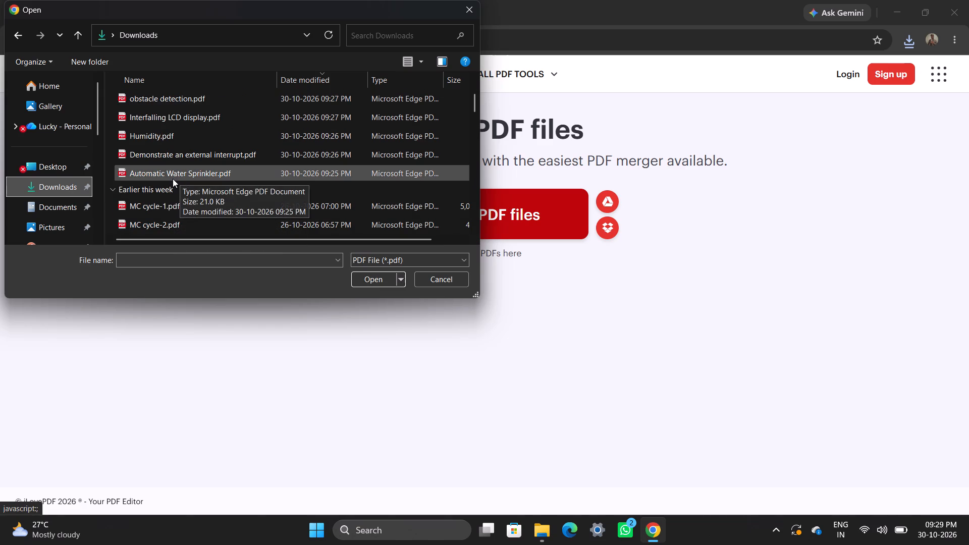
pyautogui.scroll(-1, 174, 165)
pyautogui.scroll(1, 174, 165)
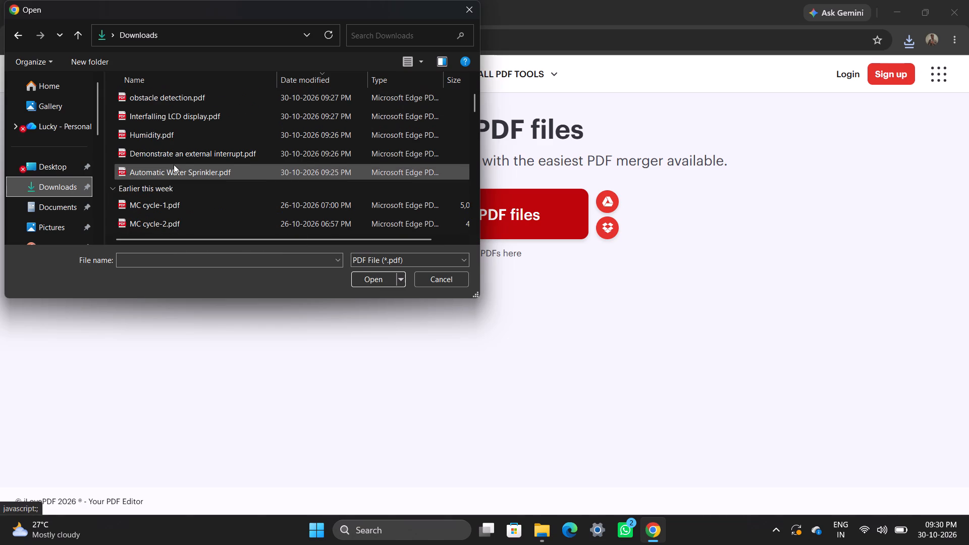
pyautogui.scroll(1, 174, 165)
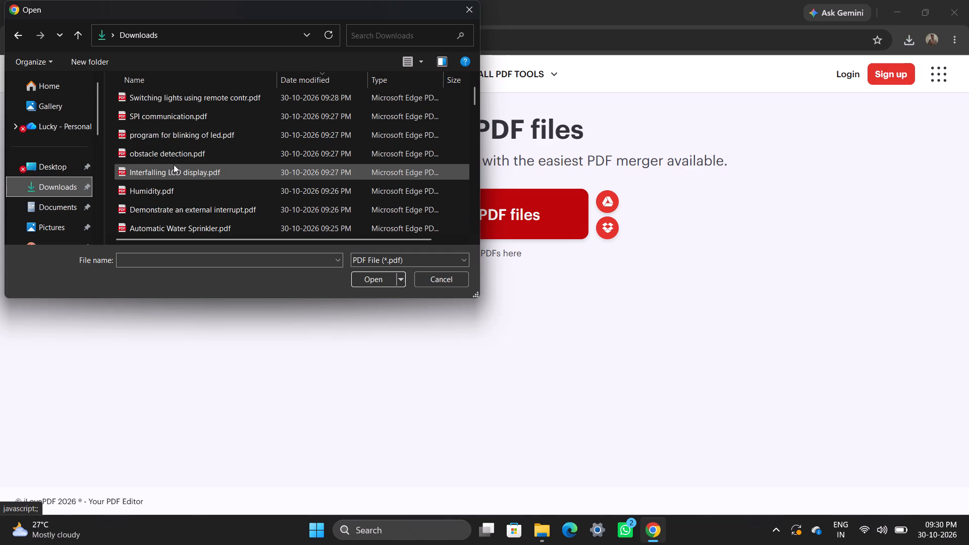
pyautogui.scroll(2, 174, 165)
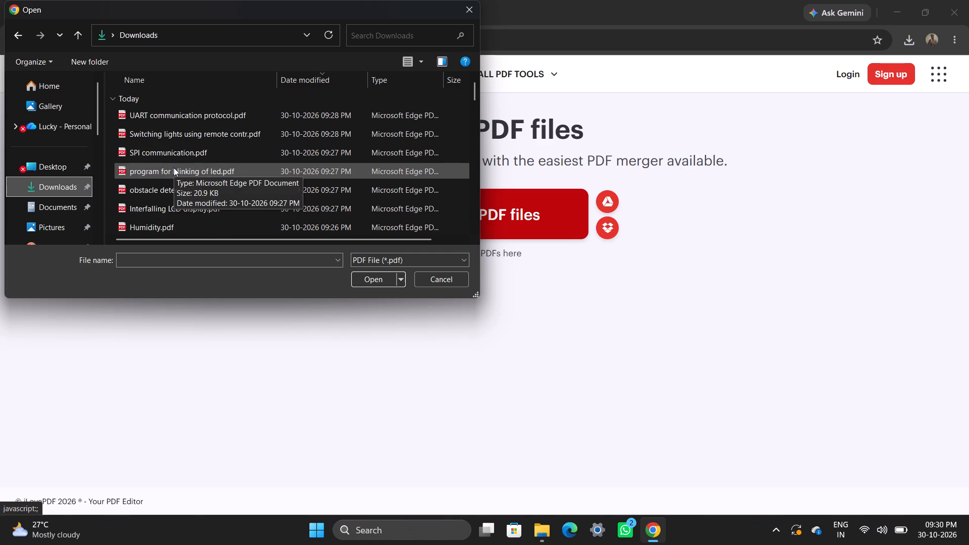
pyautogui.doubleClick(212, 171)
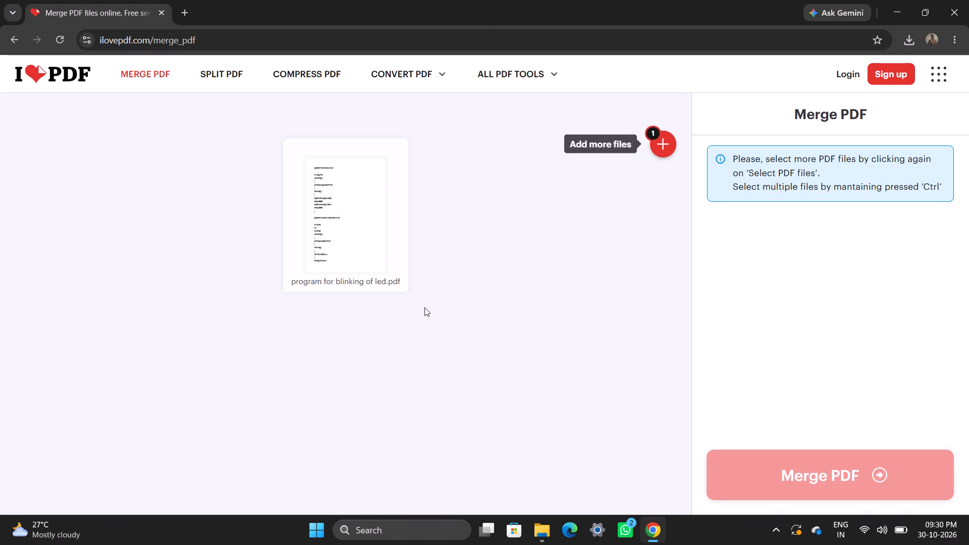
# Add Humidity.pdf, obstacle detection.pdf and Demonstrate an external interrupt.pdf from Downloads to the merge, one after another in that order.
pyautogui.click(659, 144)
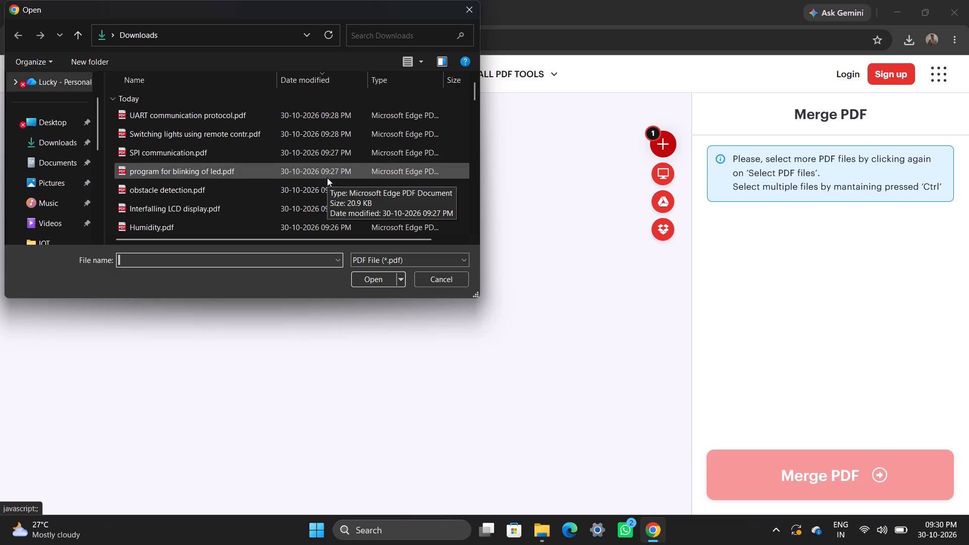
pyautogui.doubleClick(147, 224)
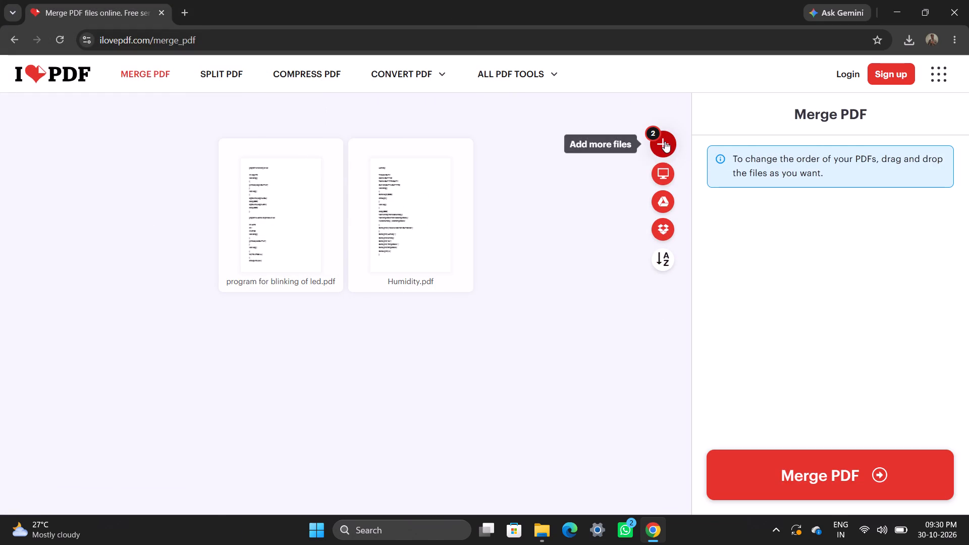
pyautogui.click(665, 141)
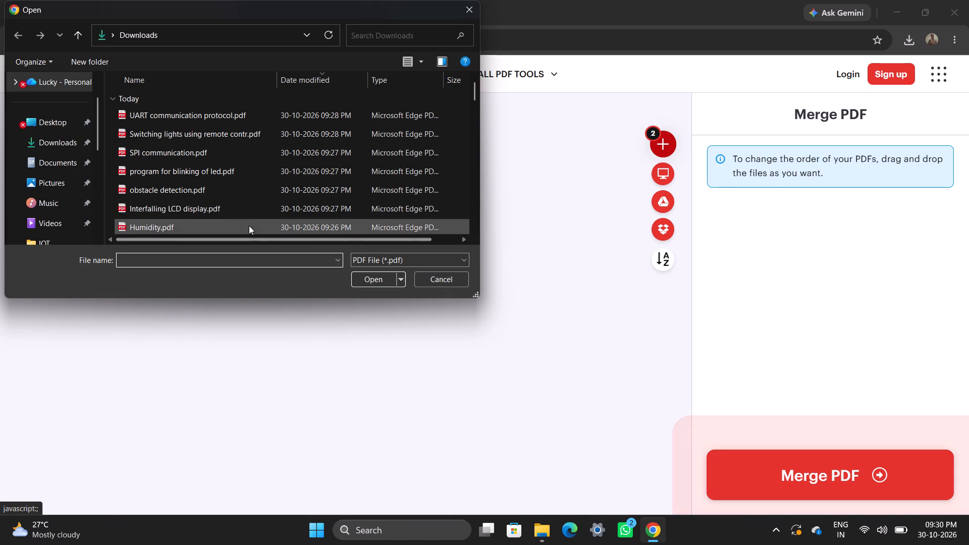
pyautogui.doubleClick(199, 183)
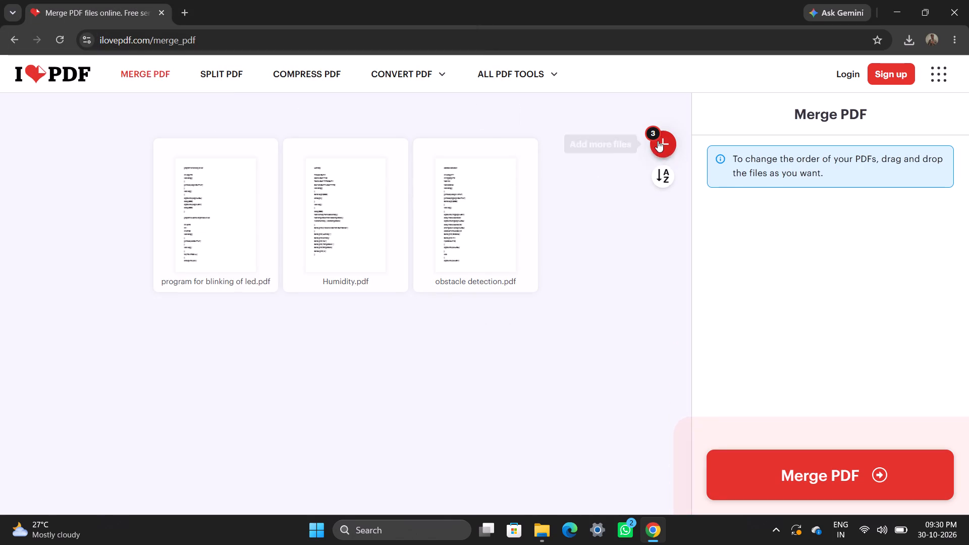
pyautogui.click(664, 138)
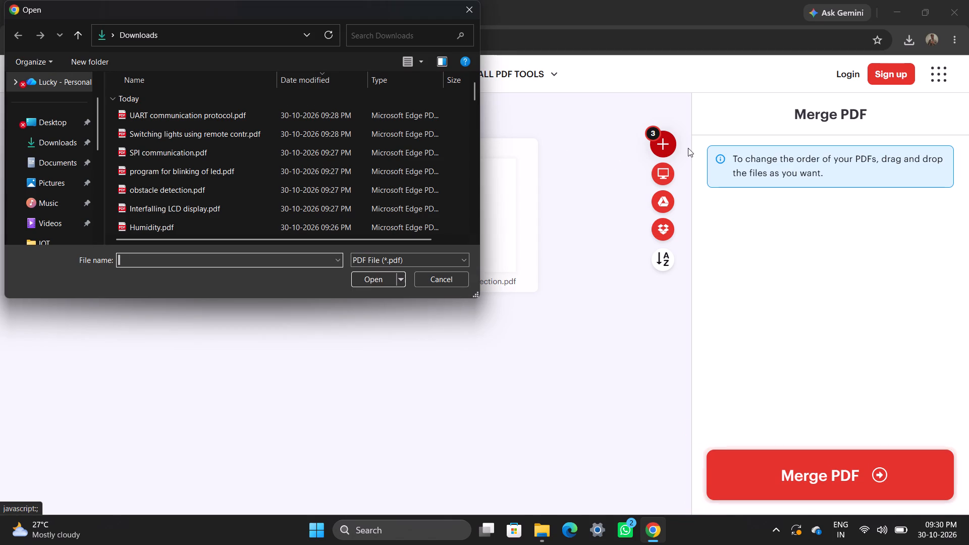
pyautogui.scroll(-1, 206, 164)
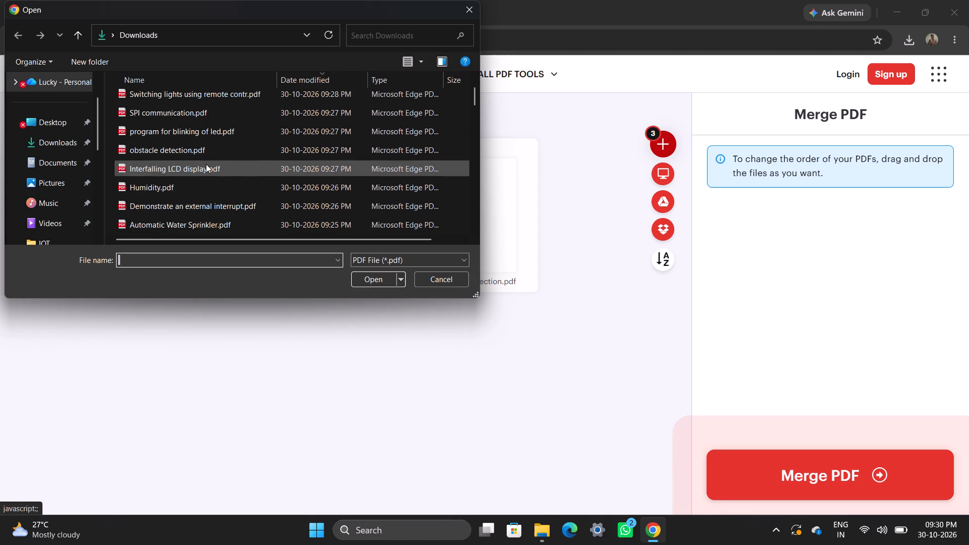
pyautogui.doubleClick(185, 207)
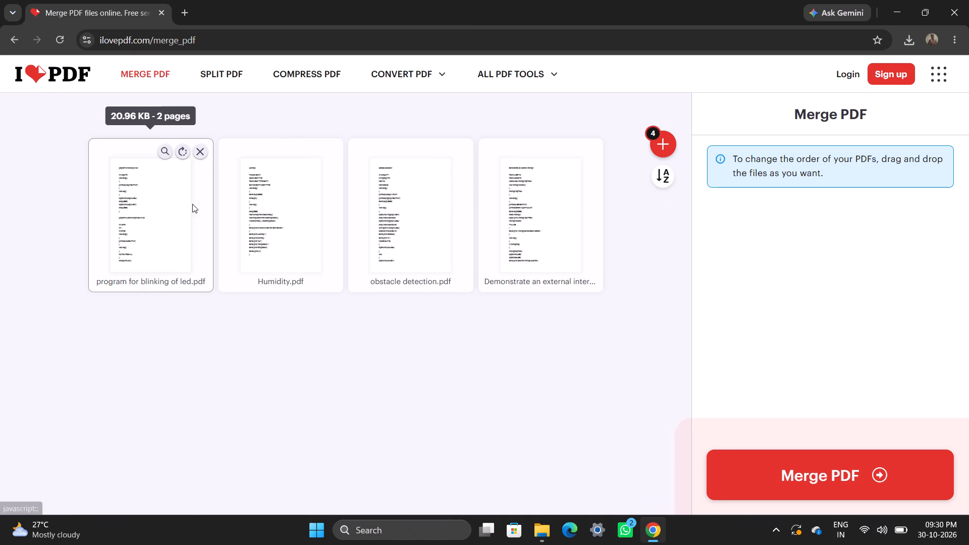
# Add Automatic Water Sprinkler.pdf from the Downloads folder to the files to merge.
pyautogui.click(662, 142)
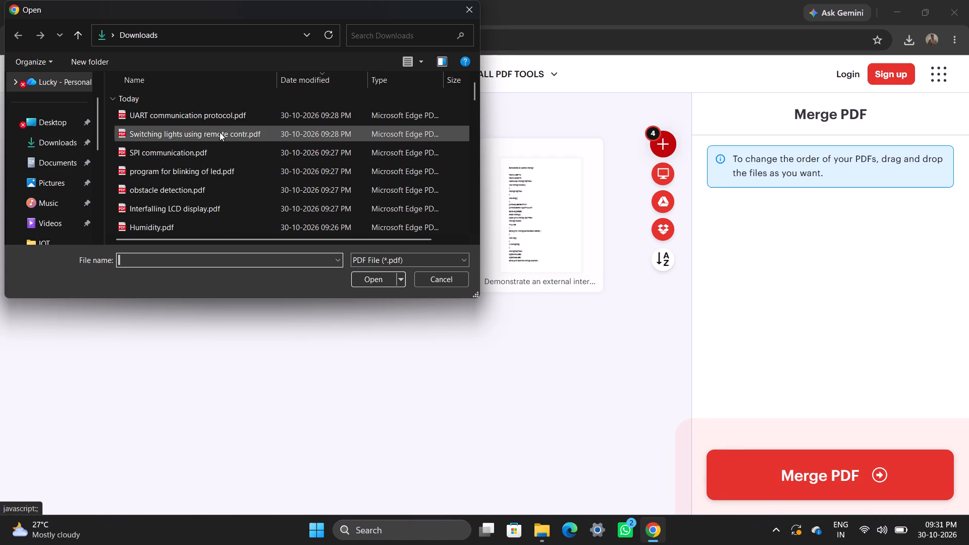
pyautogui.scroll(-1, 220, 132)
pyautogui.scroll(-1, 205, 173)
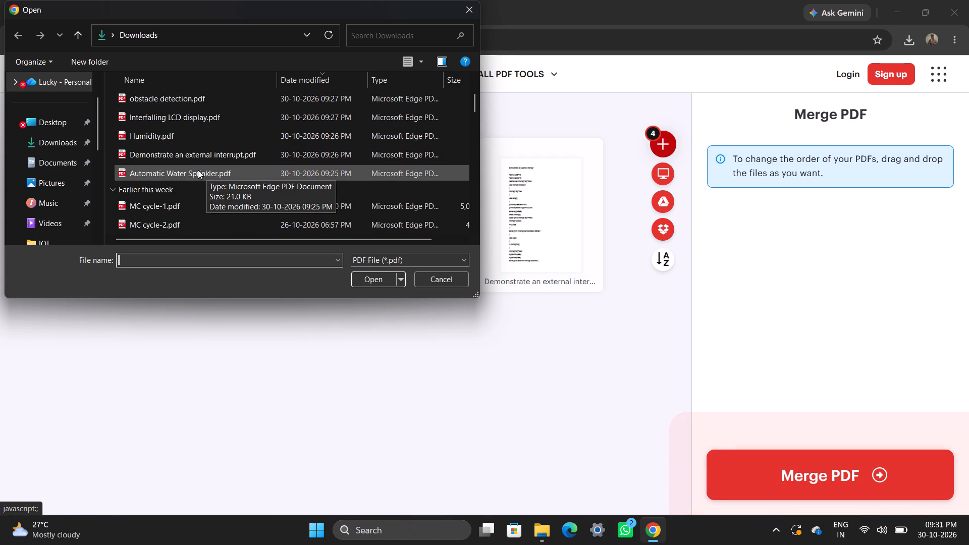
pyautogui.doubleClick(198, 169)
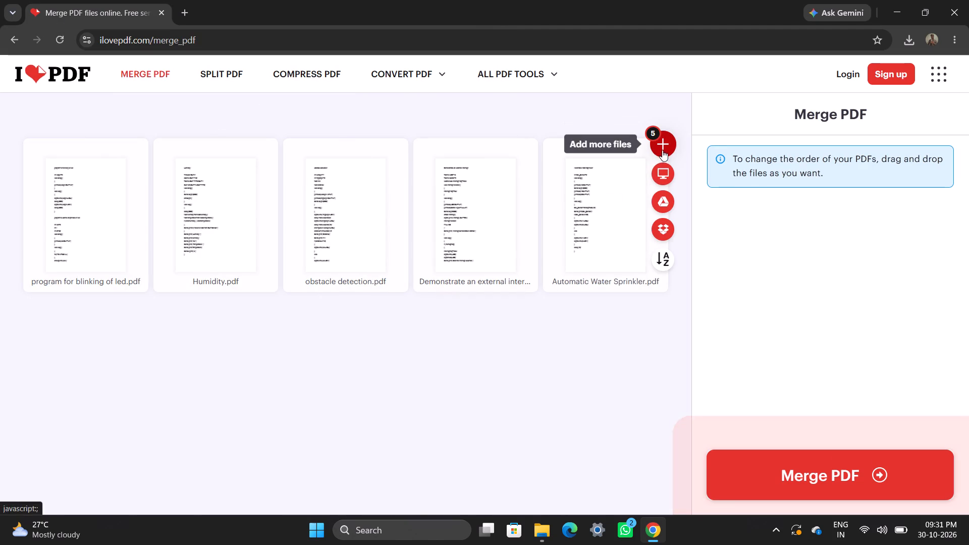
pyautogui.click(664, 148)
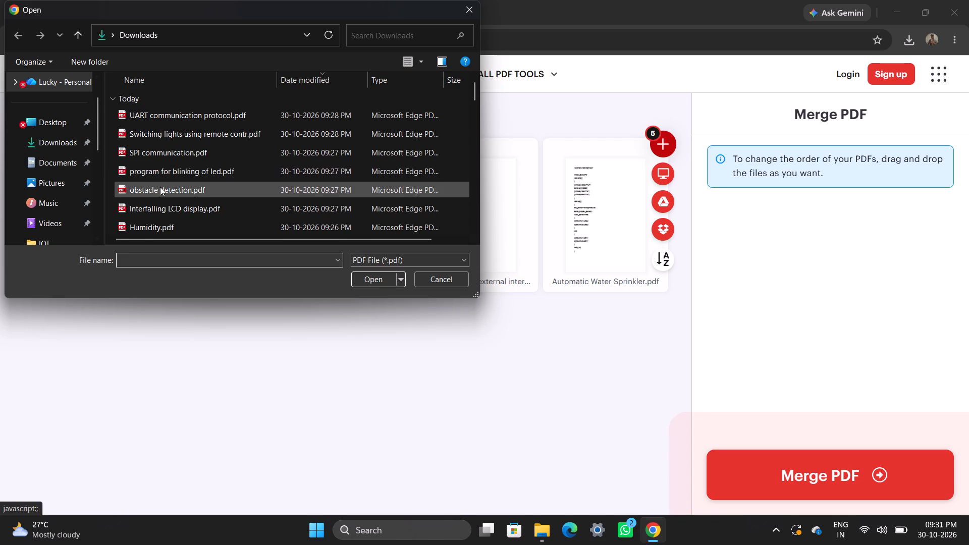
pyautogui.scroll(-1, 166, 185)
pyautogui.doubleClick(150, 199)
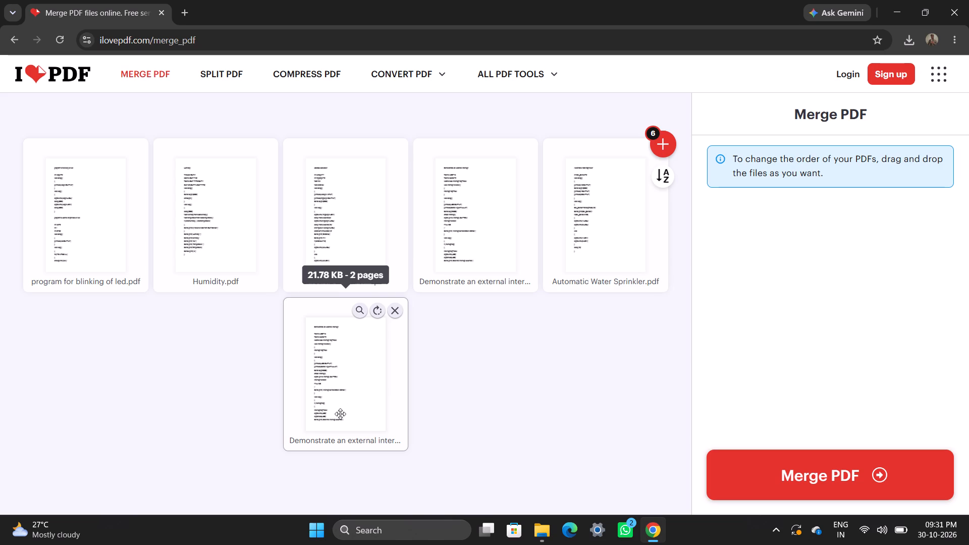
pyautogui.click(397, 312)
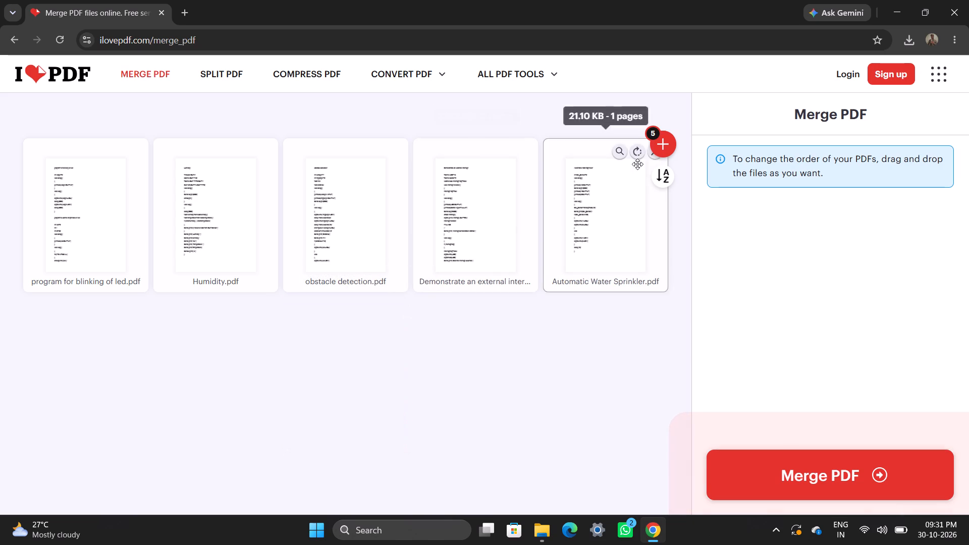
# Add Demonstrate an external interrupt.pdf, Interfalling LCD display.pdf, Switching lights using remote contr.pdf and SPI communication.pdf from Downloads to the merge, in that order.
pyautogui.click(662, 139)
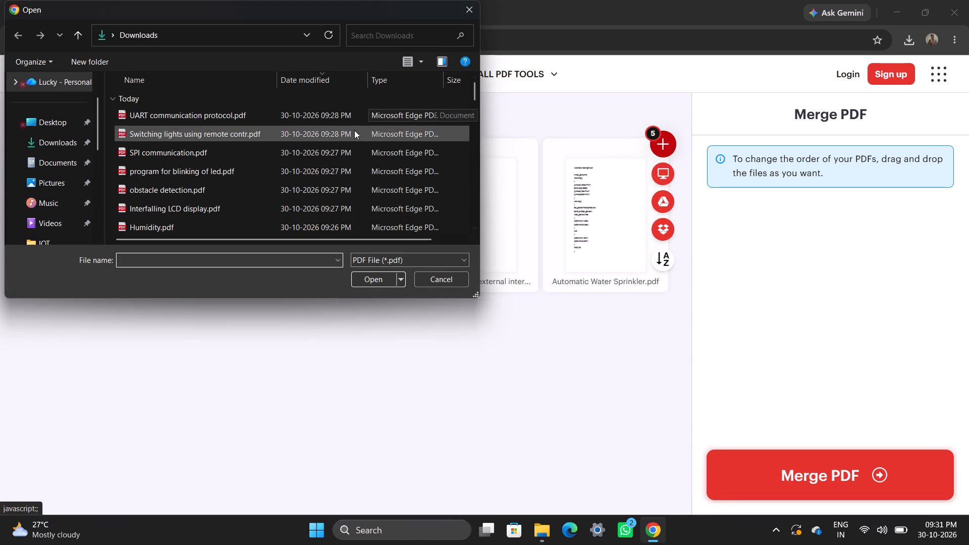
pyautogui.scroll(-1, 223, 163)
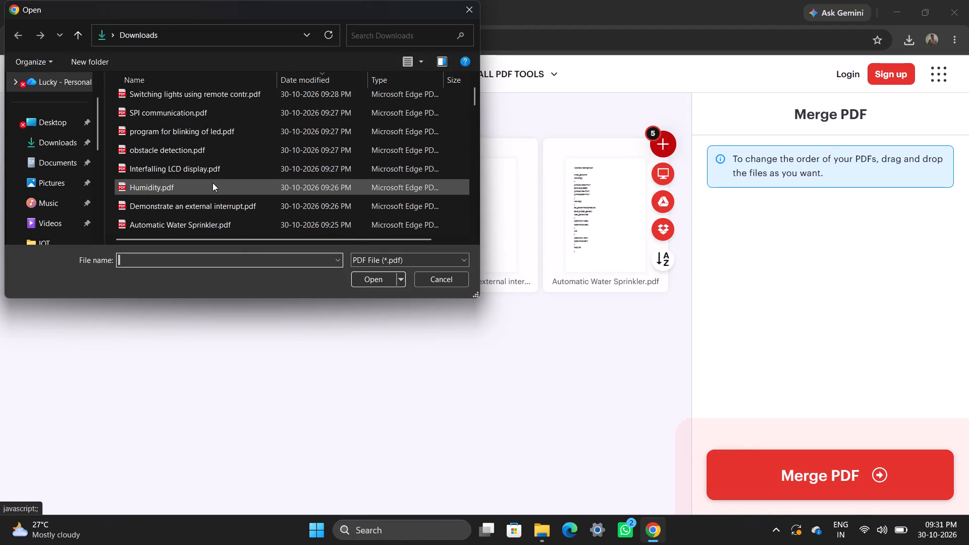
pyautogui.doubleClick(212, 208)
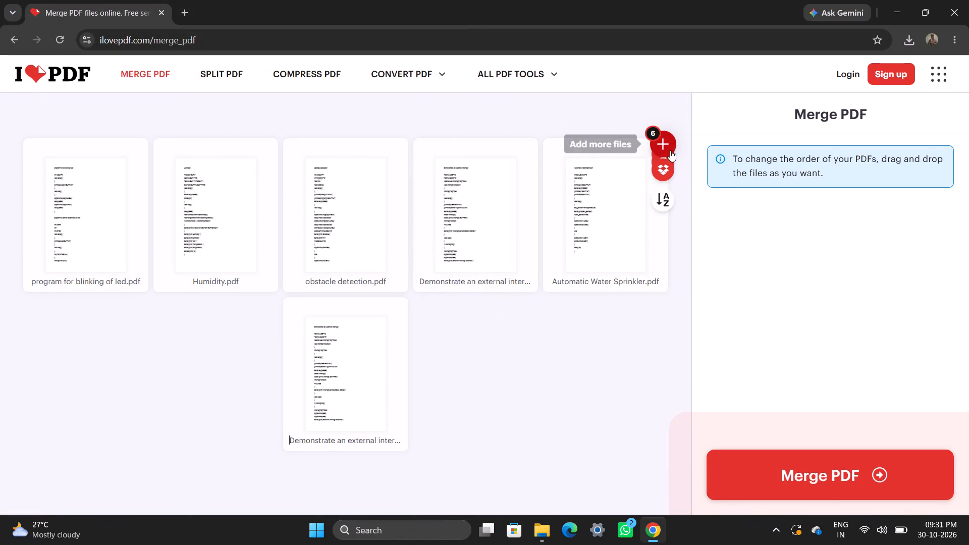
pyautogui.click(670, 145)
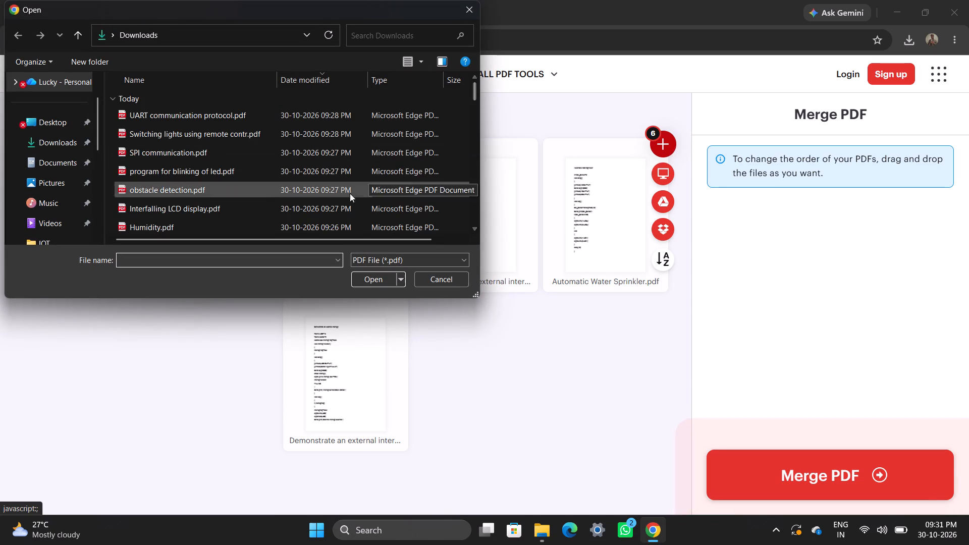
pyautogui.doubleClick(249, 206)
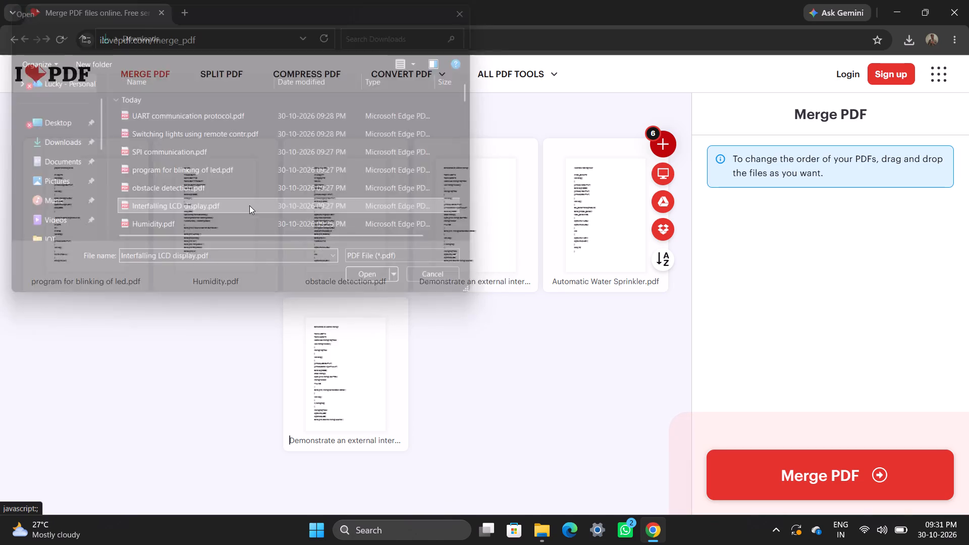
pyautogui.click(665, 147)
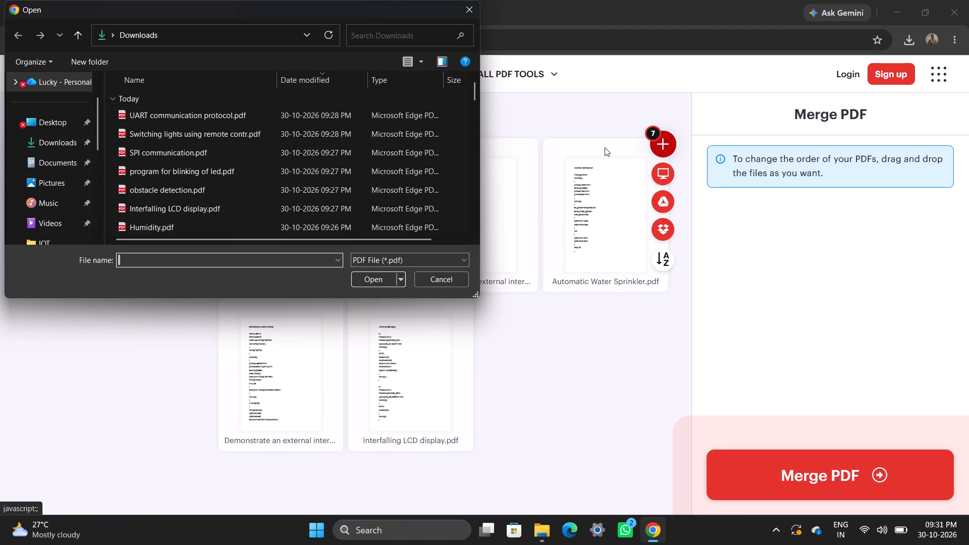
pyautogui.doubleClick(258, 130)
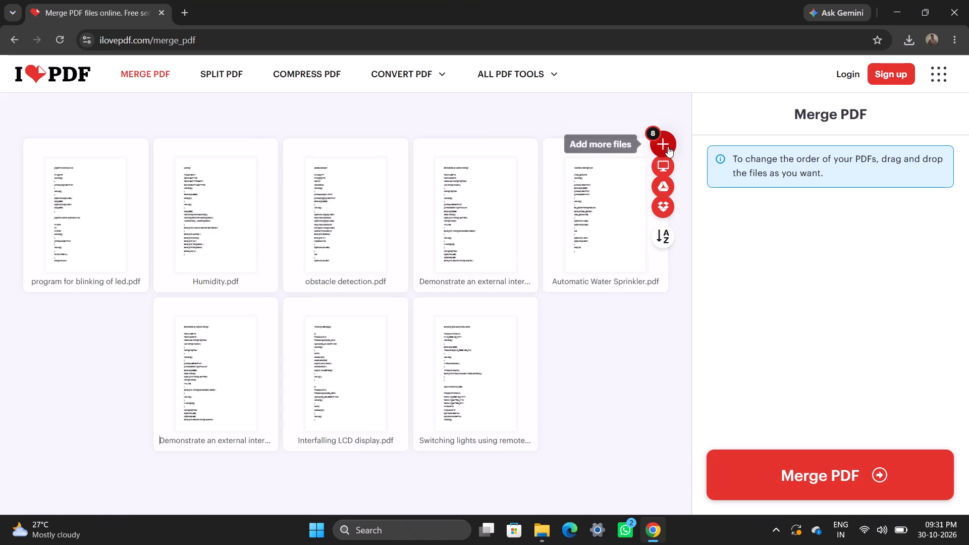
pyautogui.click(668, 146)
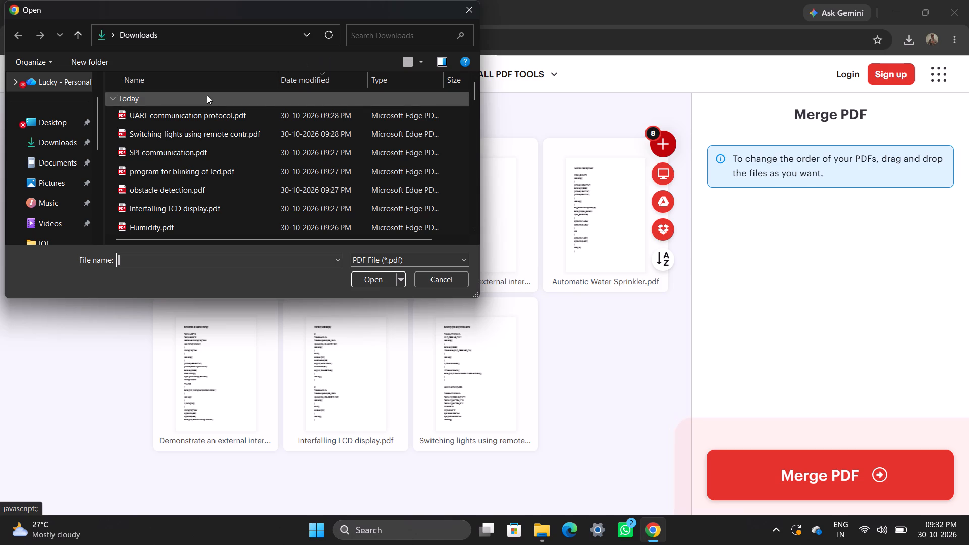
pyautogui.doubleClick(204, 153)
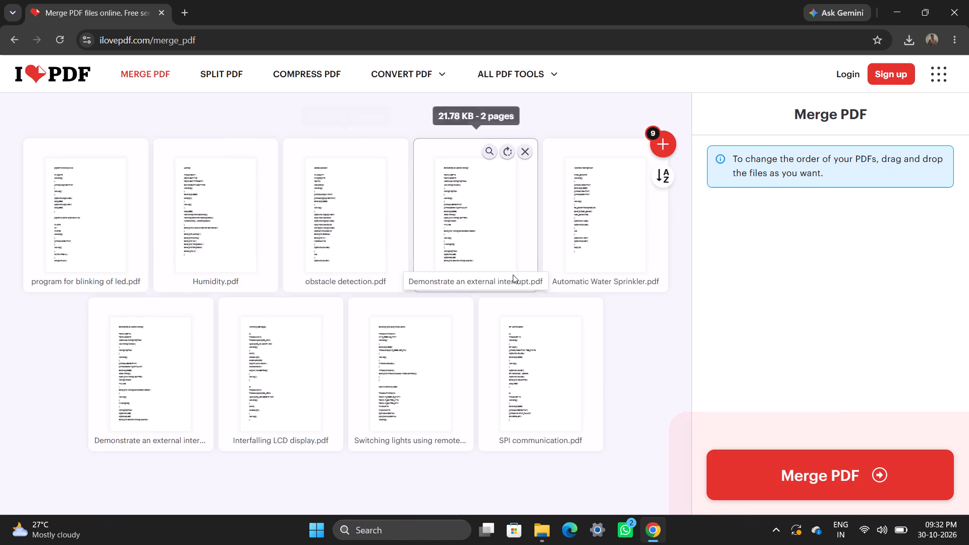
# Remove every file after Humidity.pdf from the merge, keeping only program for blinking of led.pdf and Humidity.pdf.
pyautogui.click(527, 146)
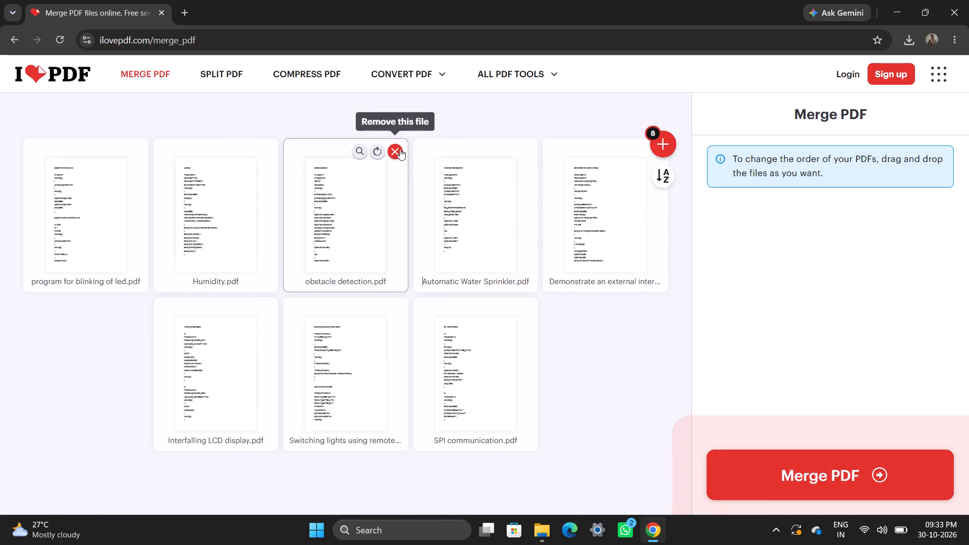
pyautogui.click(526, 157)
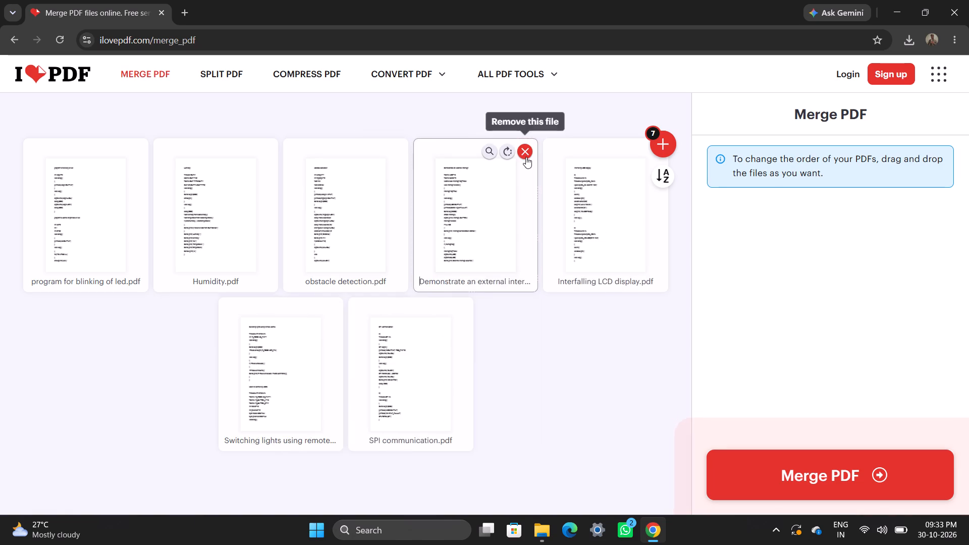
pyautogui.doubleClick(526, 157)
pyautogui.click(526, 157)
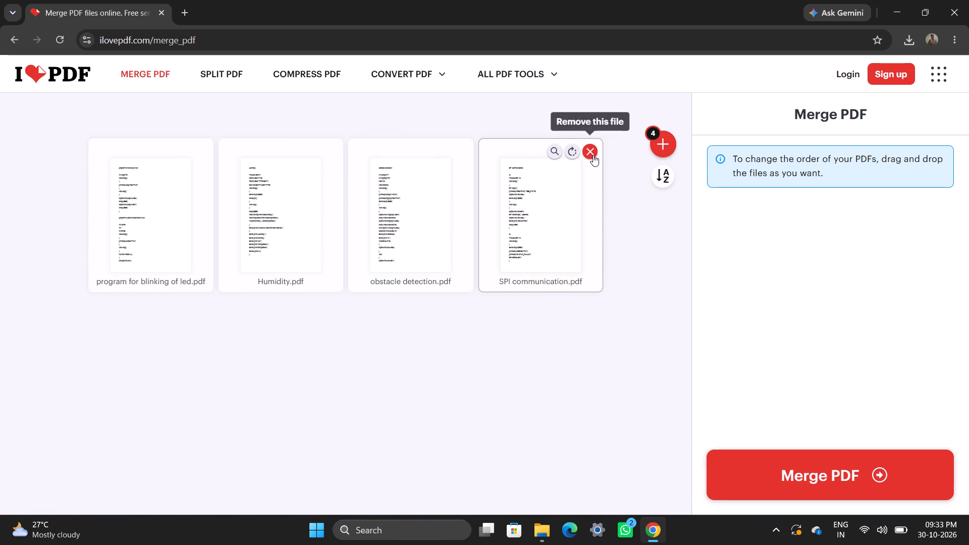
pyautogui.click(593, 155)
pyautogui.click(528, 146)
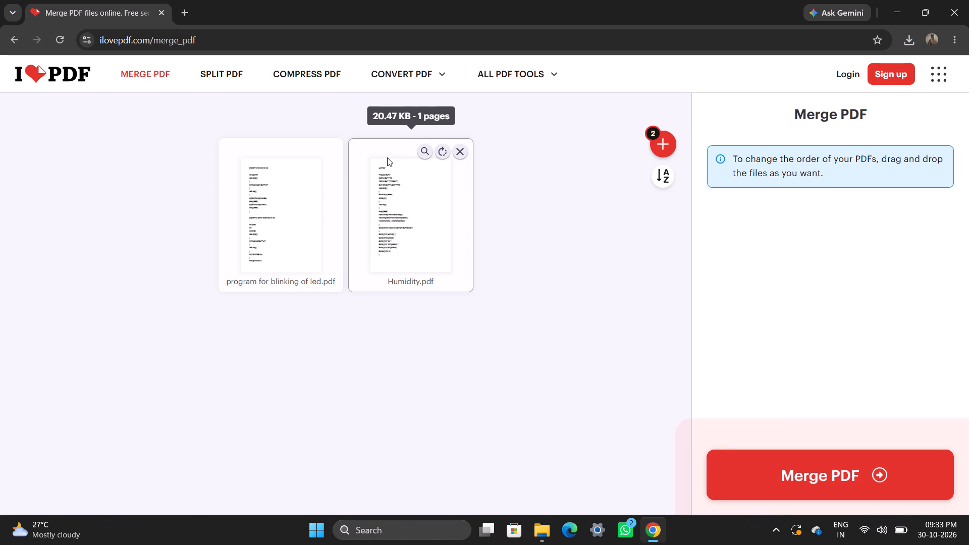
# Add obstacle detection.pdf, UART communication protocol.pdf and Automatic Water Sprinkler.pdf from Downloads to the merge, one after another in that order.
pyautogui.click(668, 140)
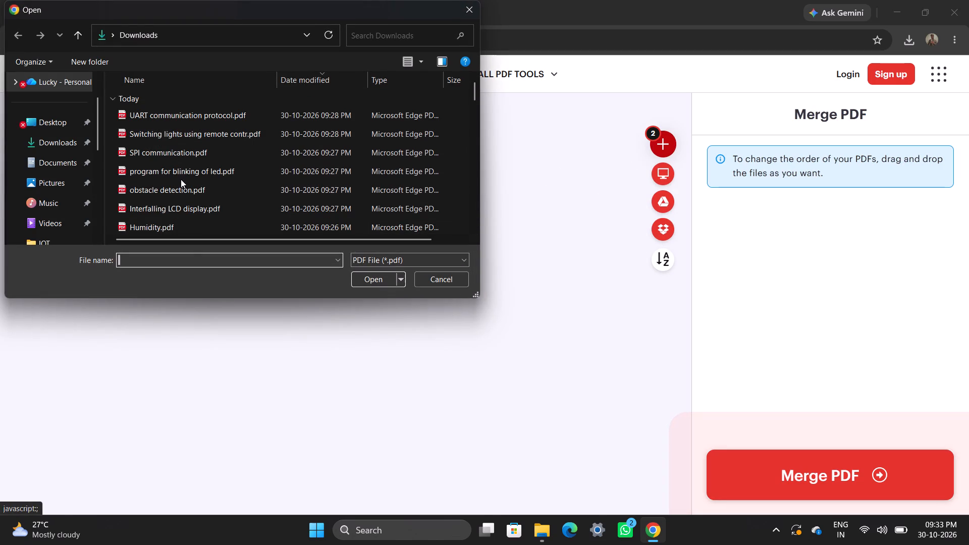
pyautogui.doubleClick(182, 189)
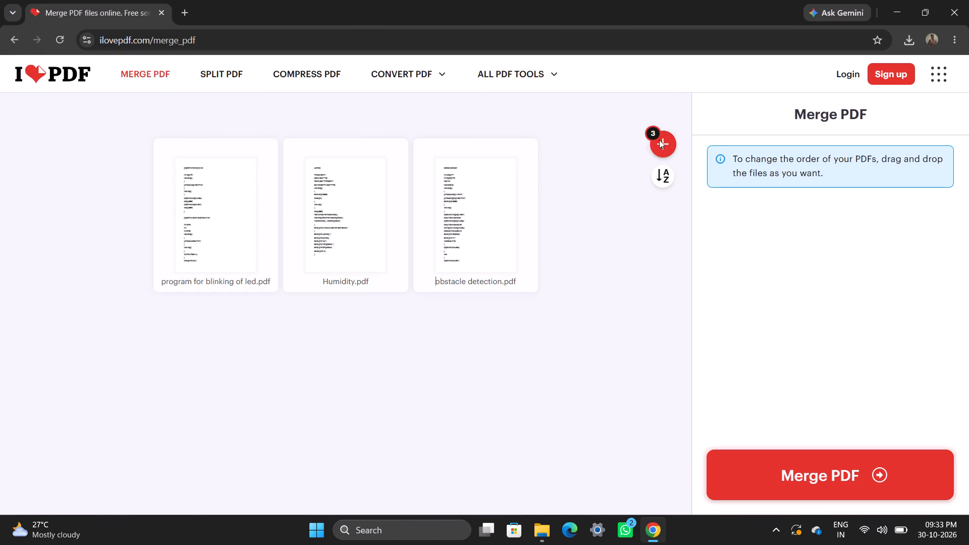
pyautogui.click(667, 139)
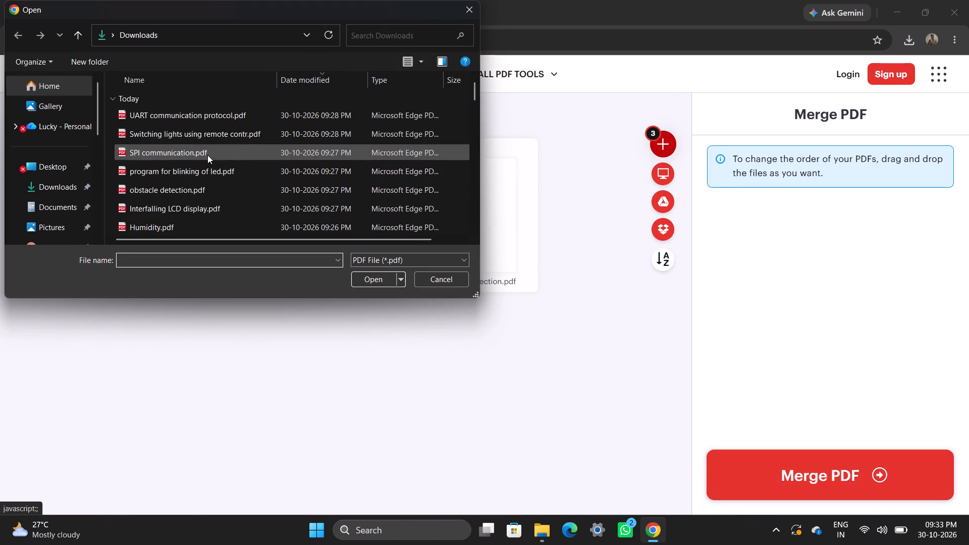
pyautogui.doubleClick(175, 120)
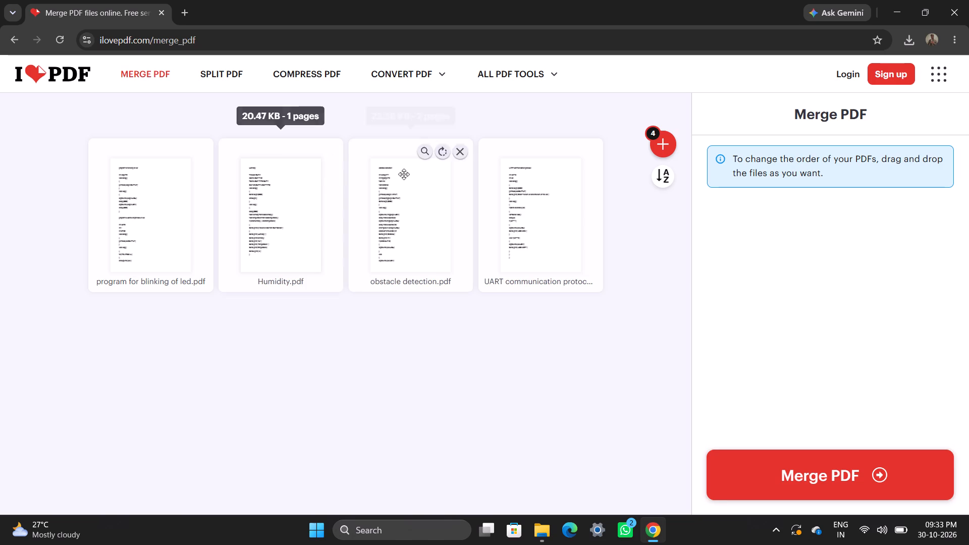
pyautogui.click(665, 141)
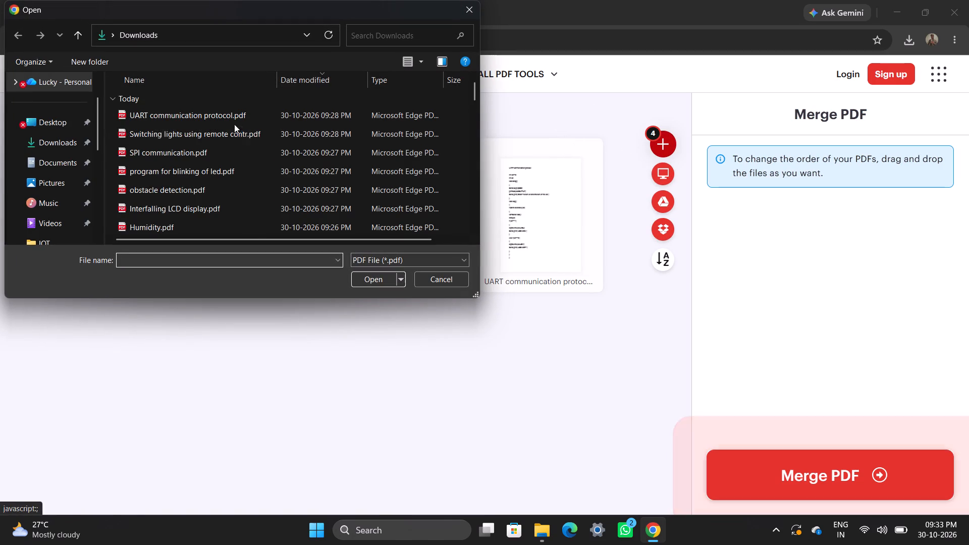
pyautogui.scroll(-1, 213, 175)
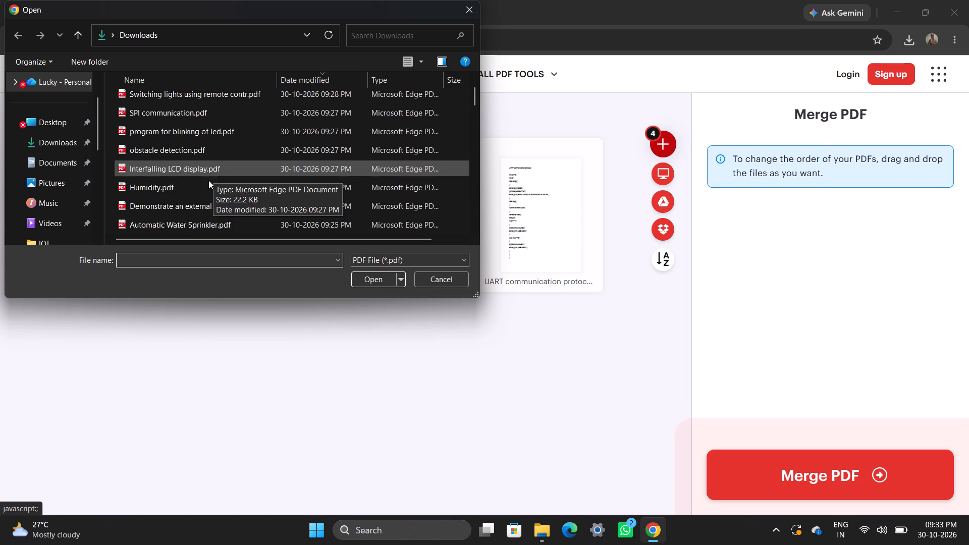
pyautogui.doubleClick(196, 228)
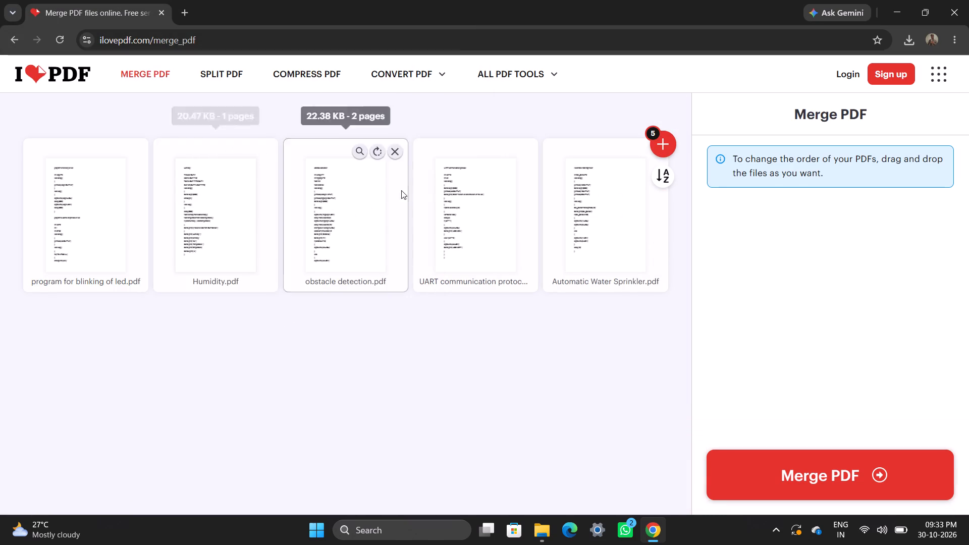
# Add Demonstrate an external interrupt.pdf, Interfalling LCD display.pdf, Switching lights using remote contr.pdf and SPI communication.pdf from Downloads to the merge, in that order.
pyautogui.click(665, 148)
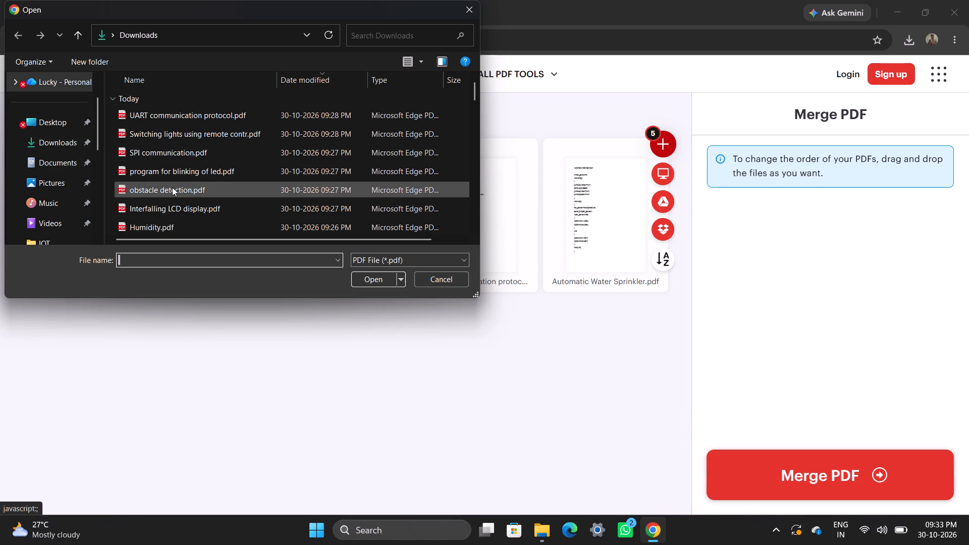
pyautogui.scroll(-1, 172, 187)
pyautogui.doubleClick(175, 204)
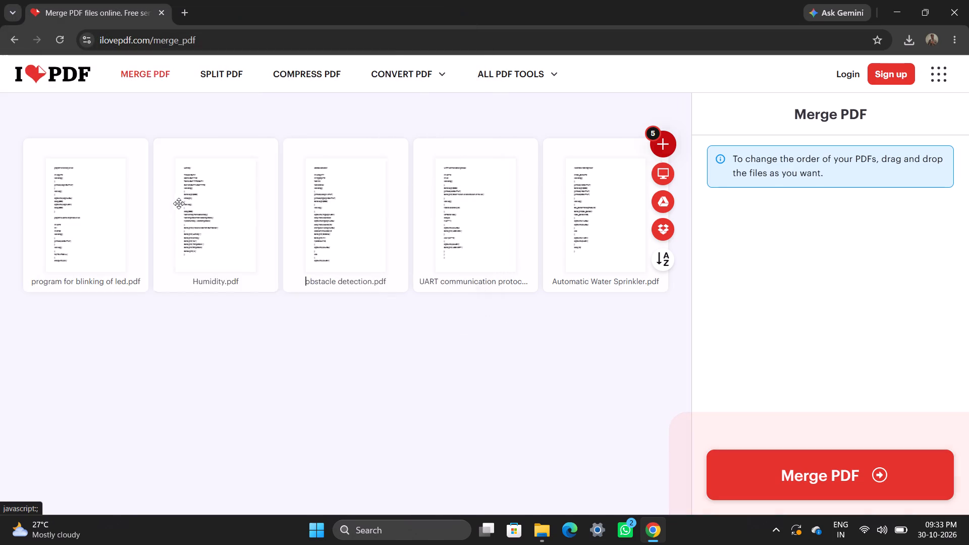
pyautogui.click(669, 142)
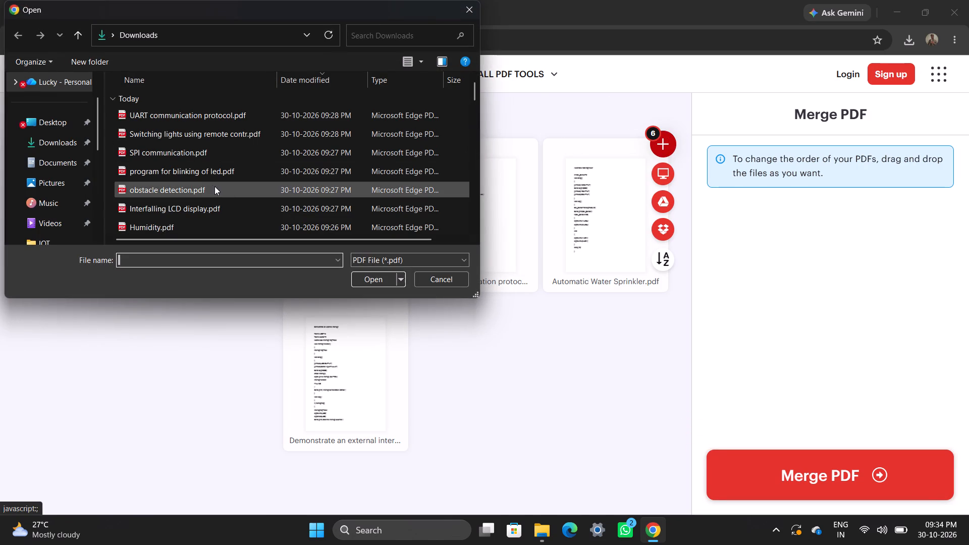
pyautogui.doubleClick(202, 202)
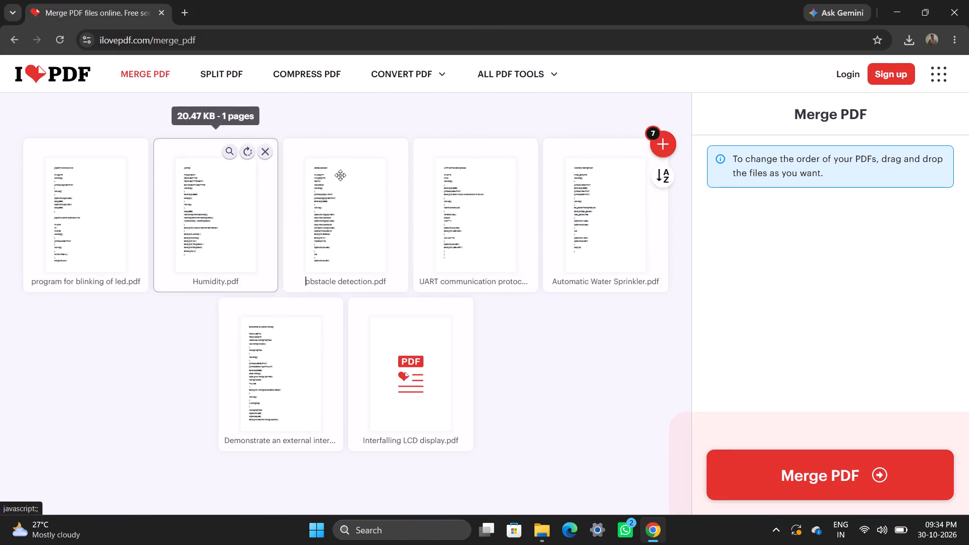
pyautogui.click(651, 142)
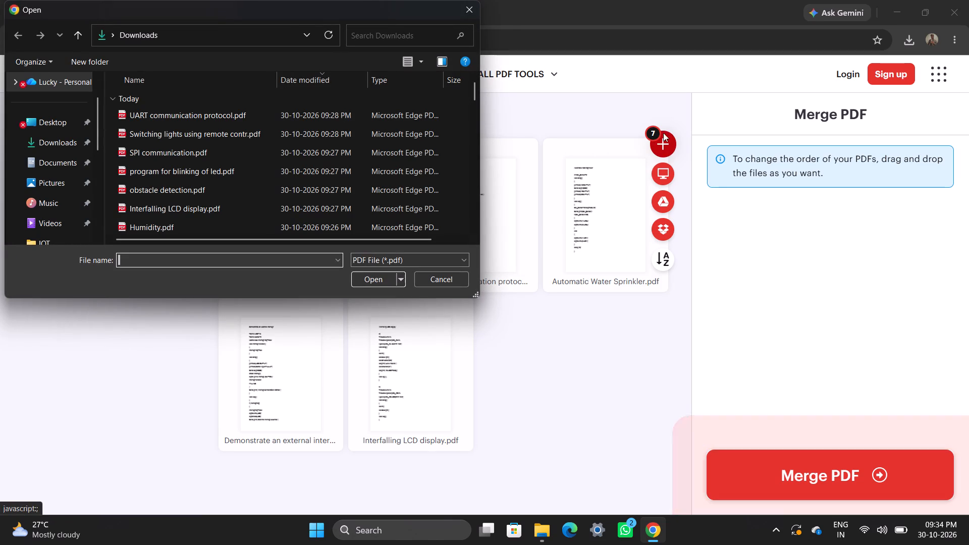
pyautogui.doubleClick(268, 128)
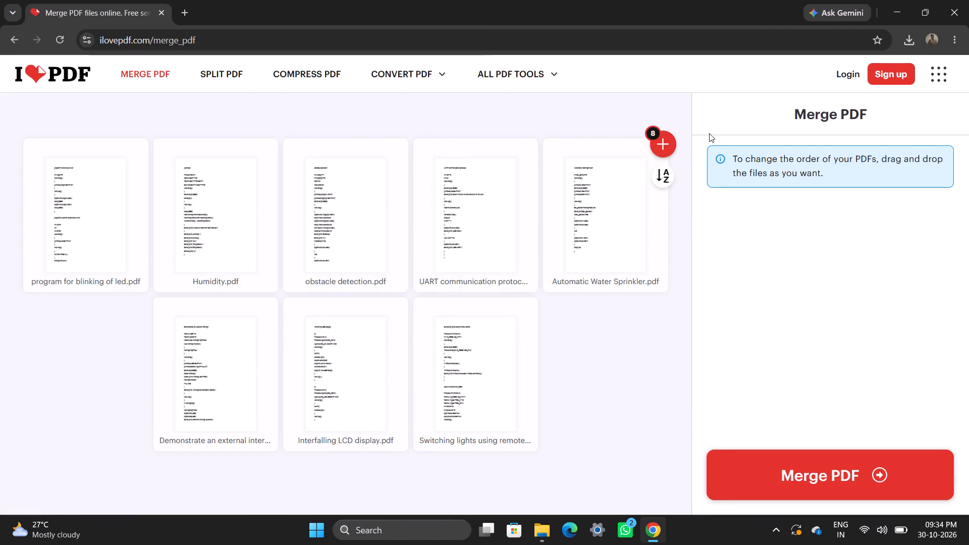
pyautogui.click(670, 144)
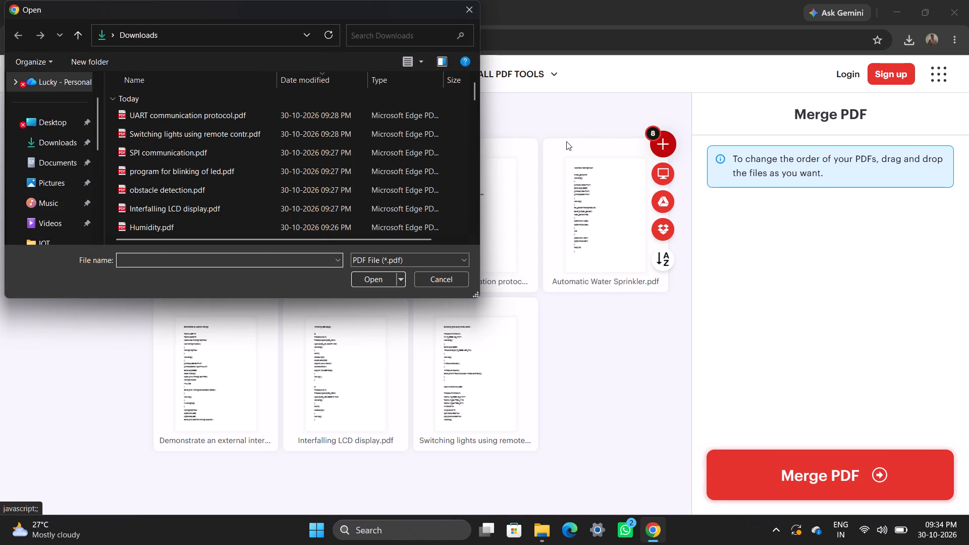
pyautogui.doubleClick(242, 145)
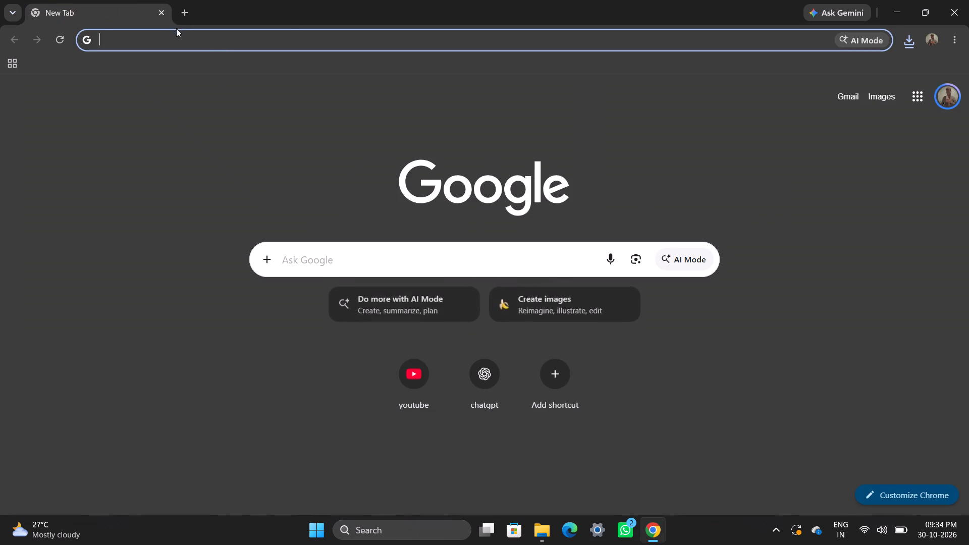
pyautogui.write('edit p[')
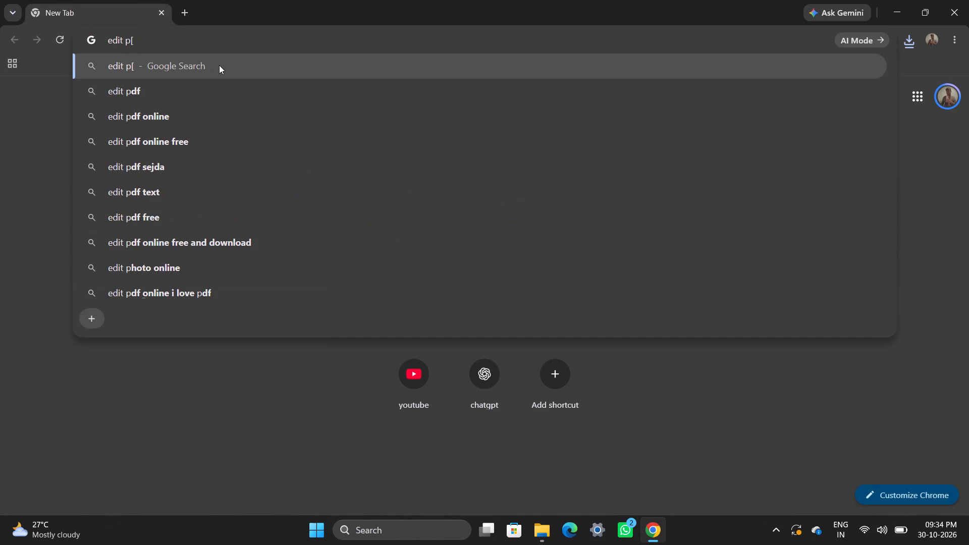
pyautogui.write('df')
pyautogui.press('BackSpace')
pyautogui.press('BackSpace')
pyautogui.press('BackSpace')
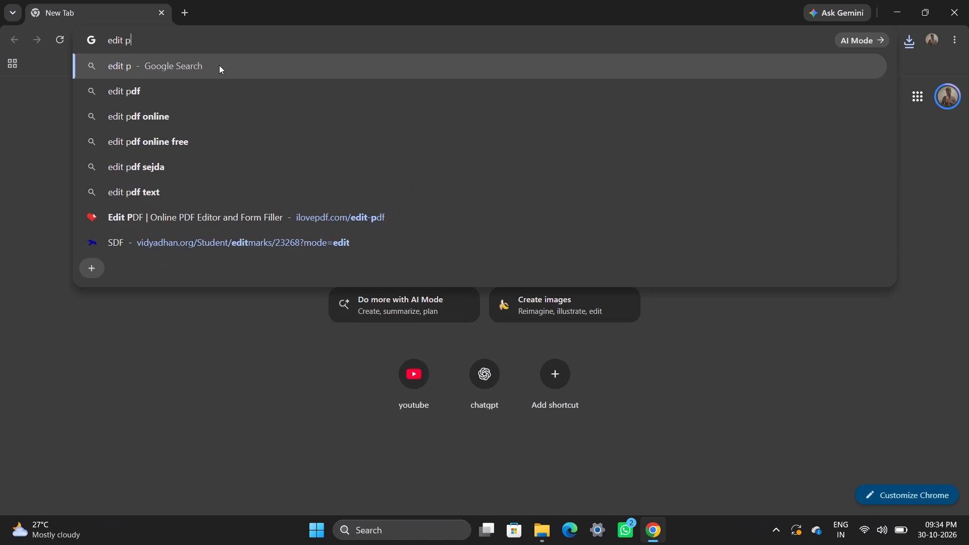
pyautogui.write('df')
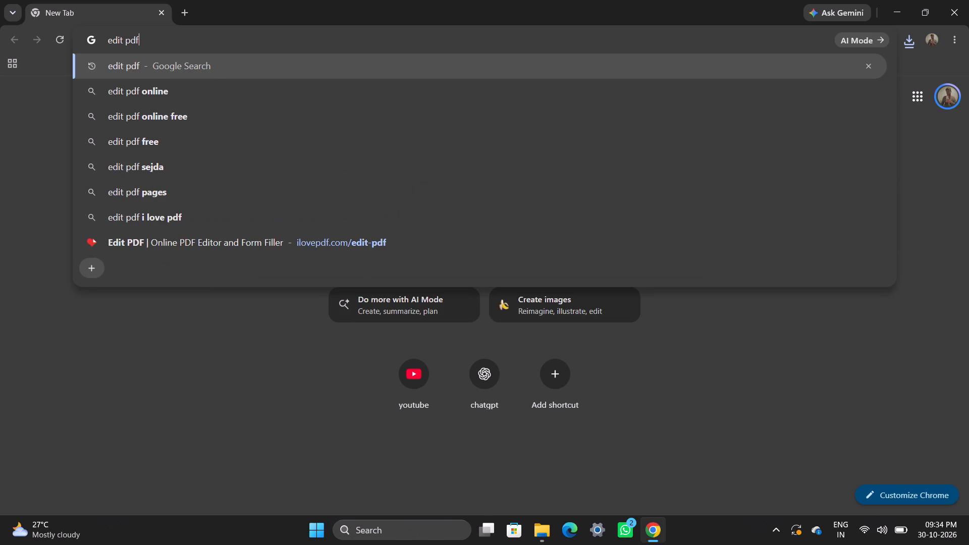
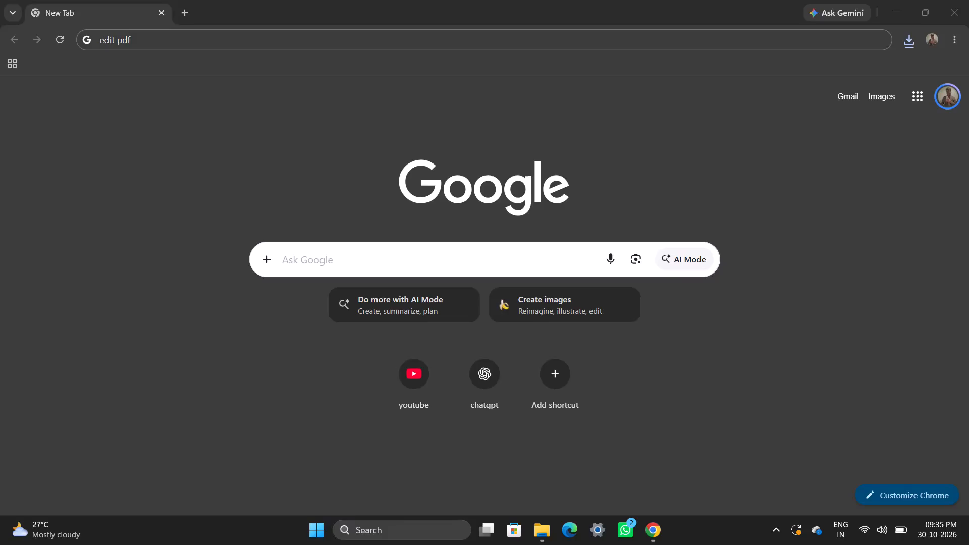
# Run the web search for "edit pdf" and open iLovePDF's online PDF editor from the results.
pyautogui.click(193, 44)
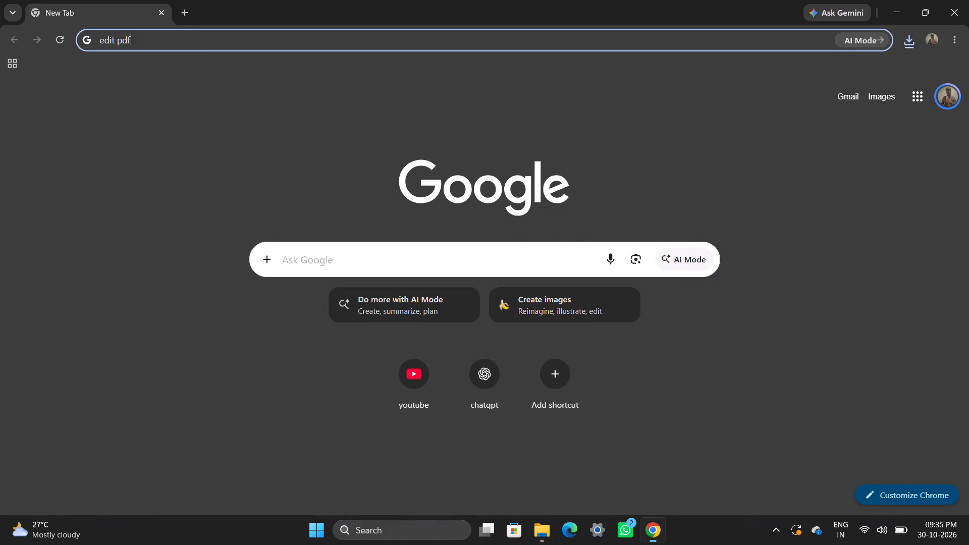
pyautogui.press('Return')
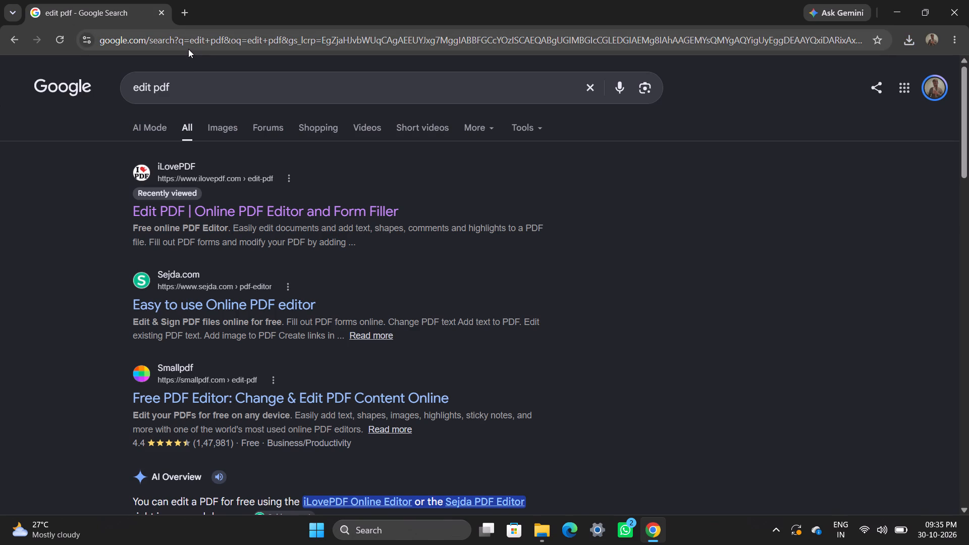
pyautogui.scroll(1, 182, 60)
pyautogui.click(221, 208)
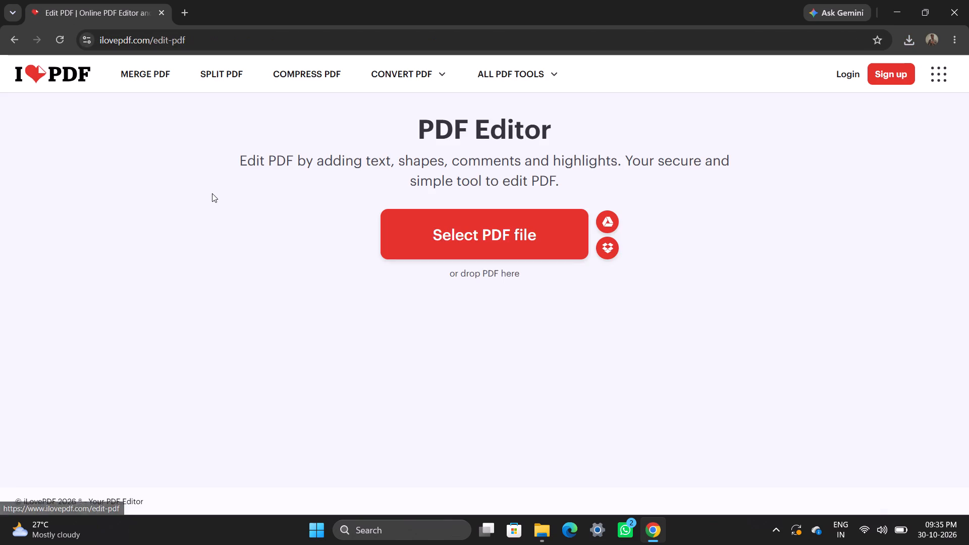
# Load the downloaded merged PDF from Downloads into the iLovePDF editor.
pyautogui.click(506, 241)
pyautogui.doubleClick(189, 111)
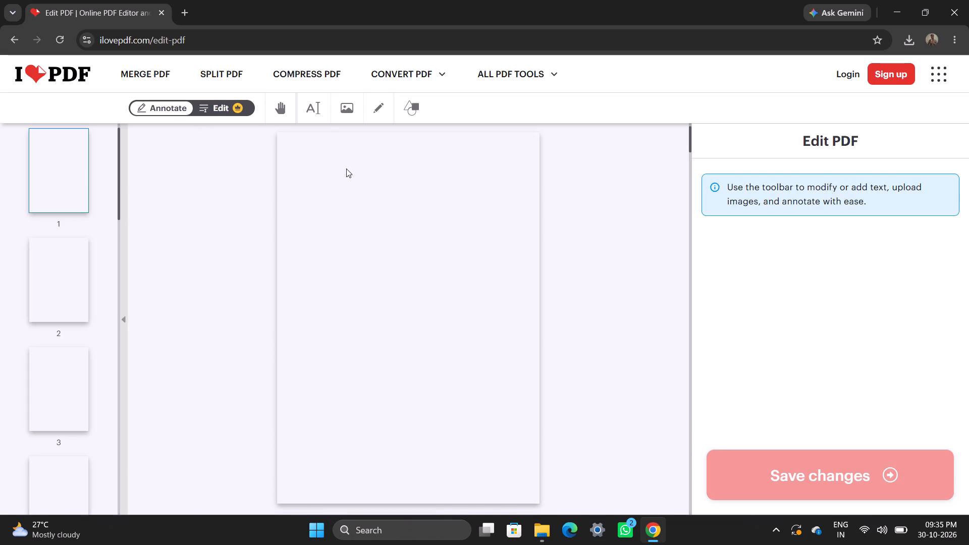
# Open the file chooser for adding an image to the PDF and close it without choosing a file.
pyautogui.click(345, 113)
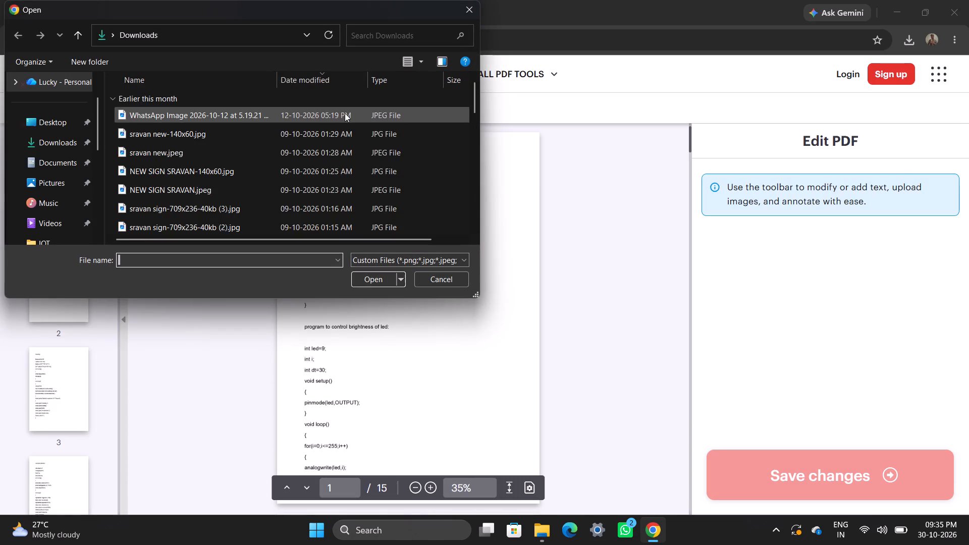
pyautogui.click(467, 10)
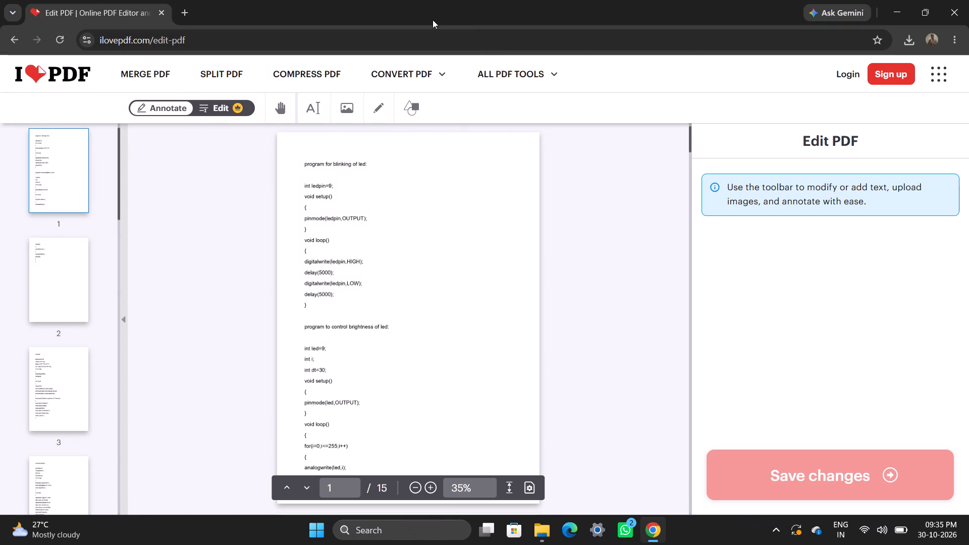
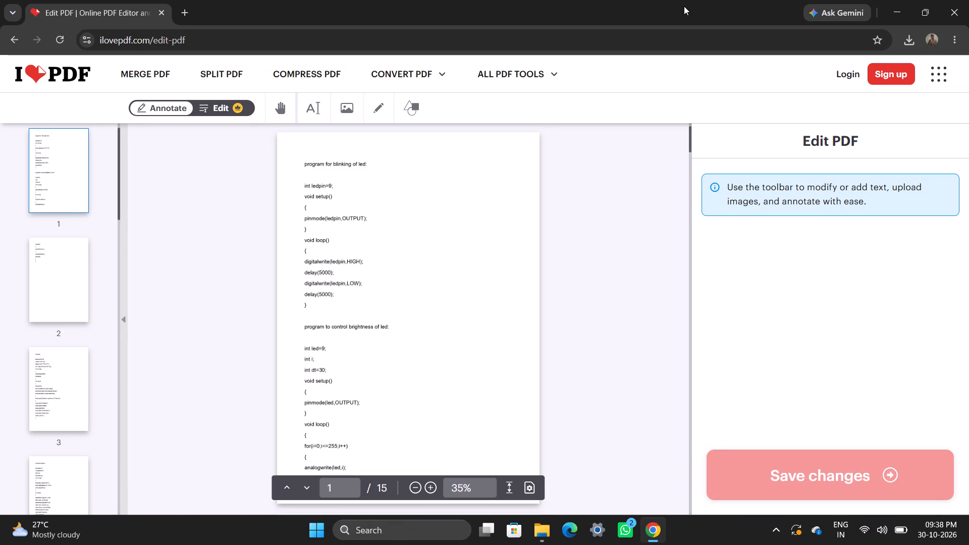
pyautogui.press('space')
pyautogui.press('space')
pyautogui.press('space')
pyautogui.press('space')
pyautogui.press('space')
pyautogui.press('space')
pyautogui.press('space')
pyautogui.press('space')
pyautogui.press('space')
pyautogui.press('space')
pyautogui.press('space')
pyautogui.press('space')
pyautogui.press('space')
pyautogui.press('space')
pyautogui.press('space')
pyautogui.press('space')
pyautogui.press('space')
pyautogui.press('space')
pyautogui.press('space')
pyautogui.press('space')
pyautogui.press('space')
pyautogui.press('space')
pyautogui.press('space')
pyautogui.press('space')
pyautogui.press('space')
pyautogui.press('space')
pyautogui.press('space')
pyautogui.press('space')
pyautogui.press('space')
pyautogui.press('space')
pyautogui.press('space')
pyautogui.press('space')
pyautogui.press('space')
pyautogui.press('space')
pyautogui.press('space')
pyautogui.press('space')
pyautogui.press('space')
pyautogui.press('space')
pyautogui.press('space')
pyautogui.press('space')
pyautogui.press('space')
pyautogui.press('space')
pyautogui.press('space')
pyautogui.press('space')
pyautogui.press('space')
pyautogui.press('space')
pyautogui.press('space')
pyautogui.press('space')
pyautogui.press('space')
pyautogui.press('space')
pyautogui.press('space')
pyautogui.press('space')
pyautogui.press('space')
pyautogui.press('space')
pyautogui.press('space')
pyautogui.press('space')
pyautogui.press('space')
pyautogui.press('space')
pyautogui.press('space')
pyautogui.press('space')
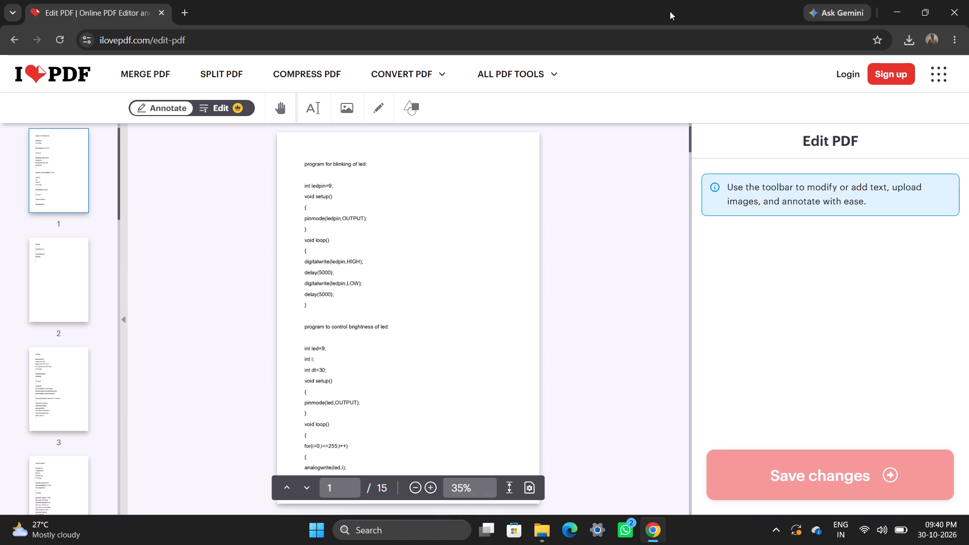
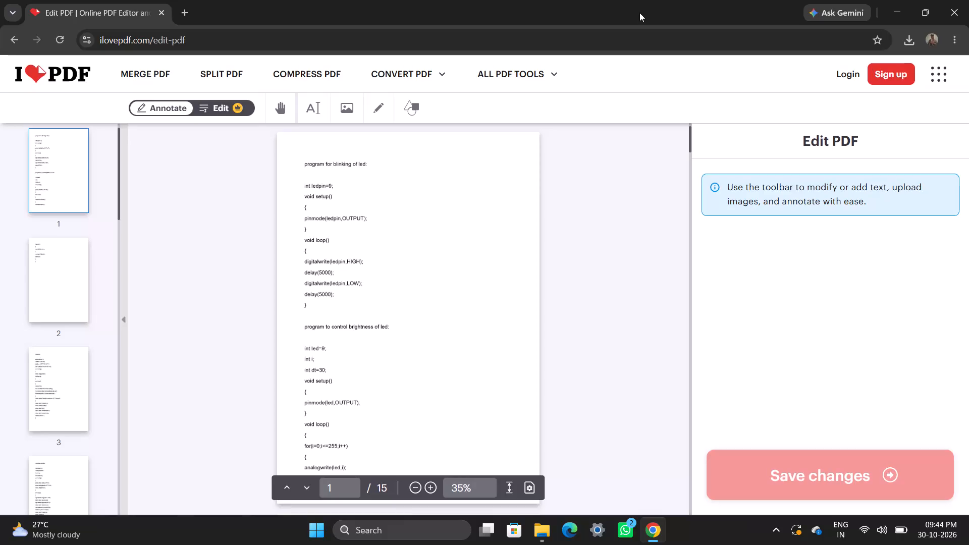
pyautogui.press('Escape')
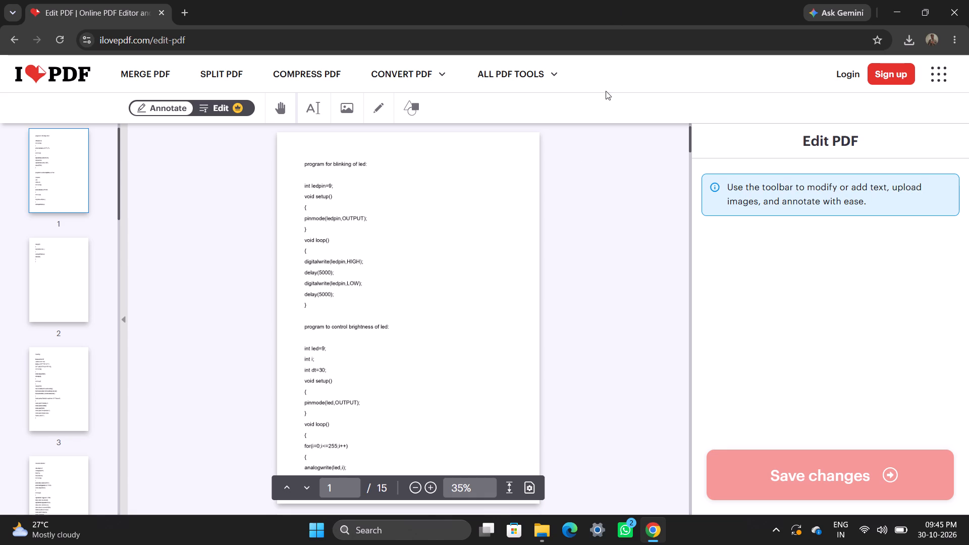
# Switch to File Explorer and open the internal storage of the connected A35 phone.
pyautogui.click(546, 525)
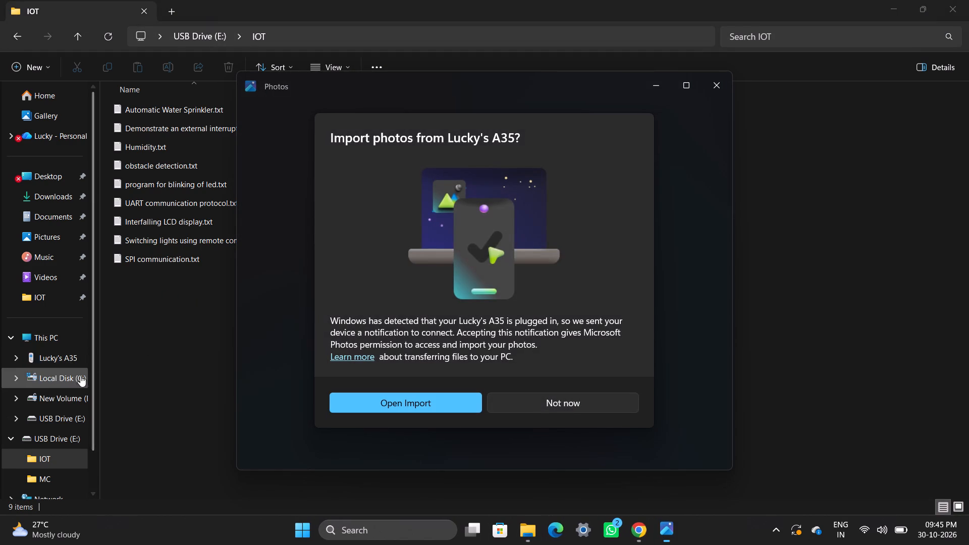
pyautogui.click(60, 356)
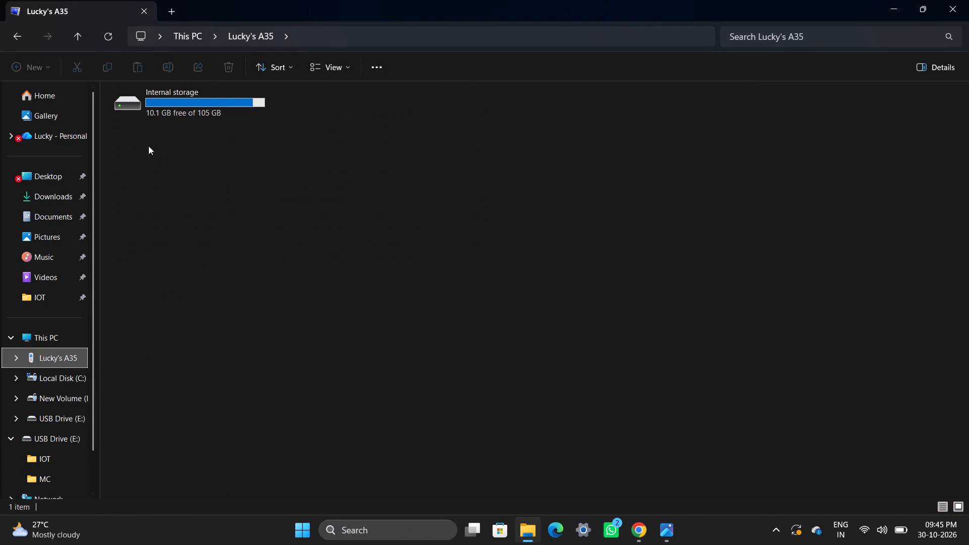
pyautogui.doubleClick(176, 110)
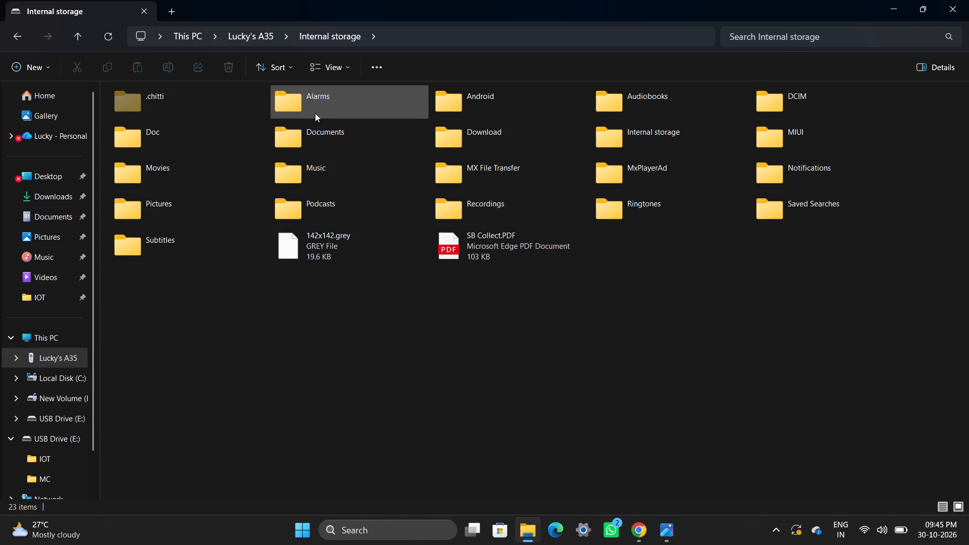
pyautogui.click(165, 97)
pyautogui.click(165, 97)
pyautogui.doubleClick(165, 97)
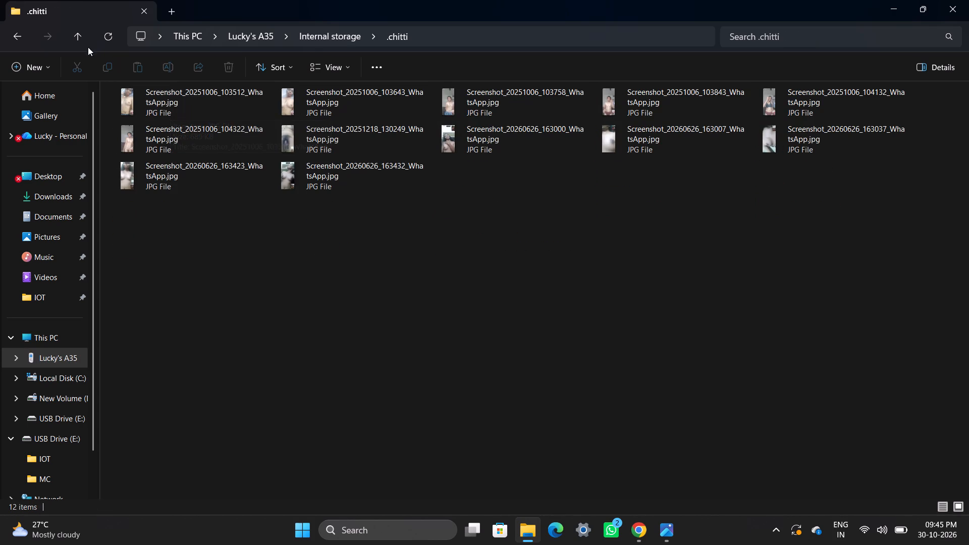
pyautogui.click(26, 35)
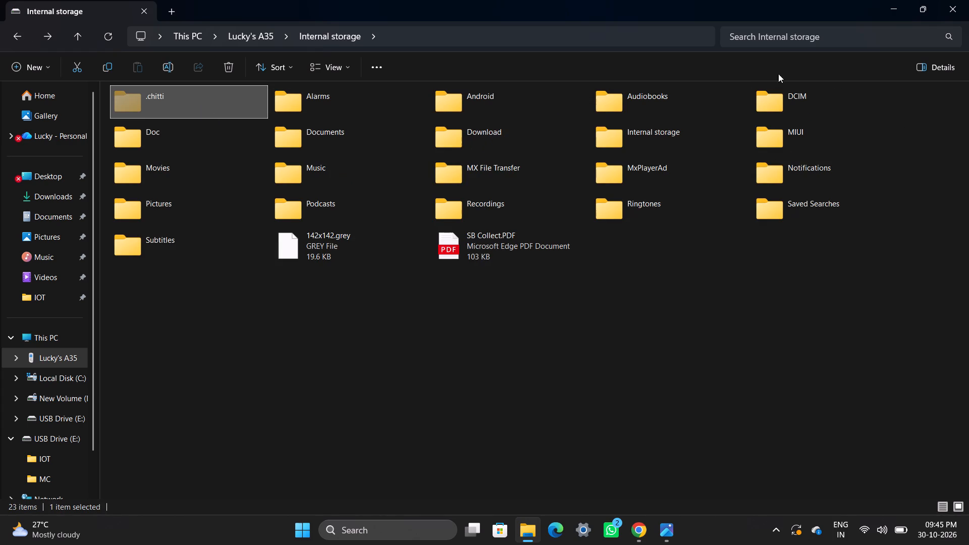
# Open the Camera folder inside the phone's DCIM folder and look through its photo files.
pyautogui.doubleClick(790, 100)
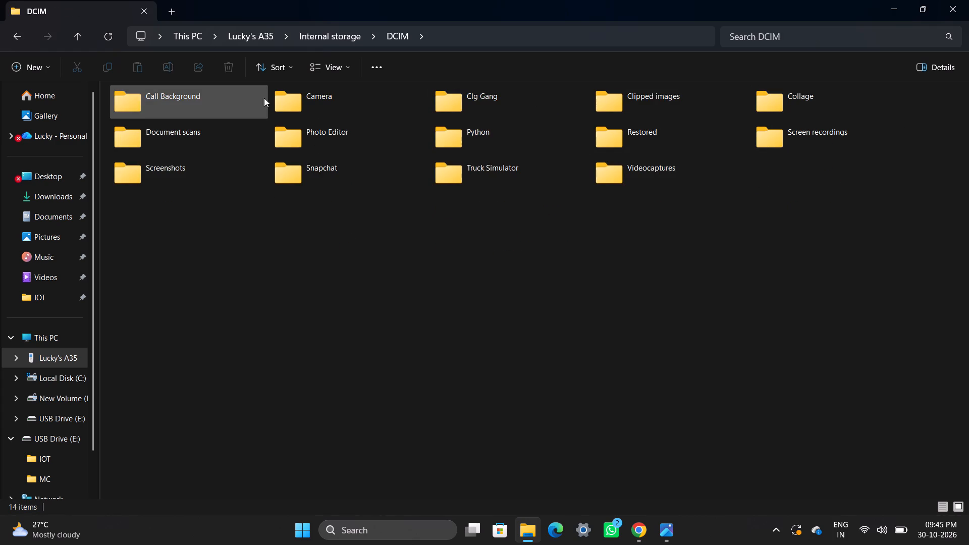
pyautogui.doubleClick(390, 101)
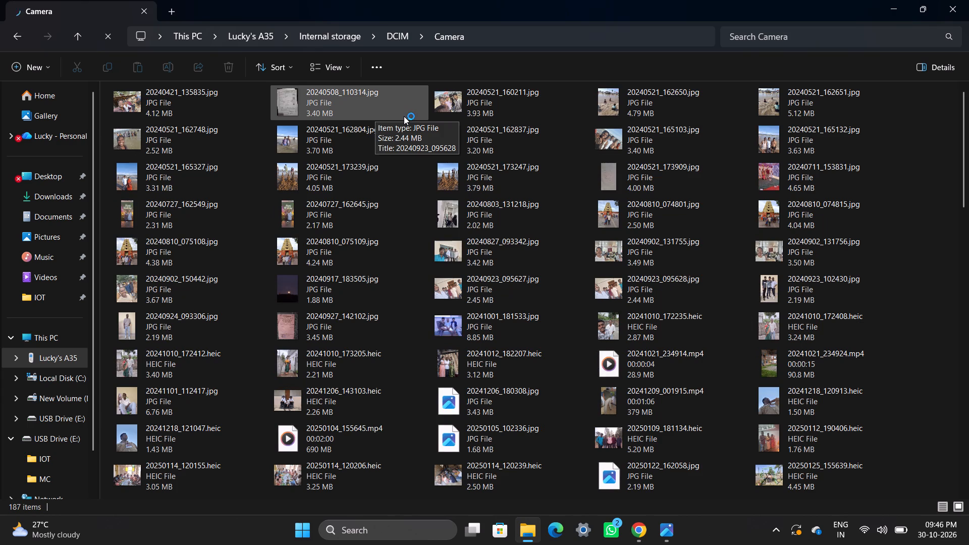
pyautogui.scroll(5, 411, 241)
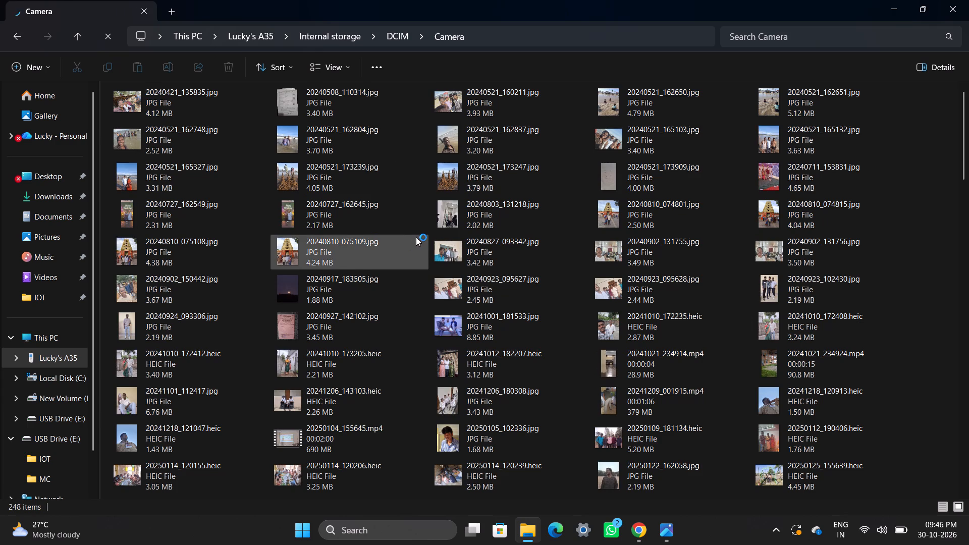
pyautogui.scroll(-15, 418, 236)
pyautogui.scroll(-20, 435, 226)
pyautogui.scroll(-1, 435, 226)
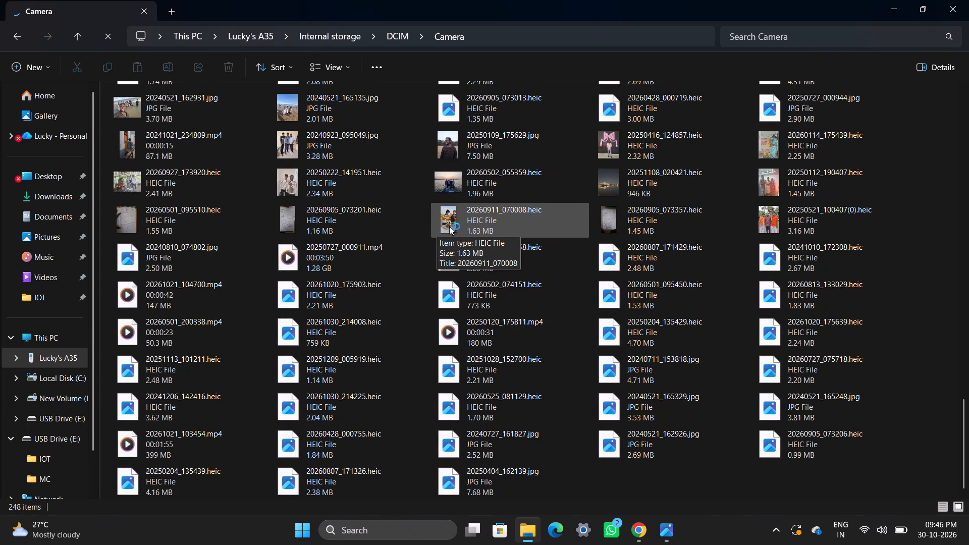
# Look further through the photo files in the phone's Camera folder.
pyautogui.scroll(-1, 449, 226)
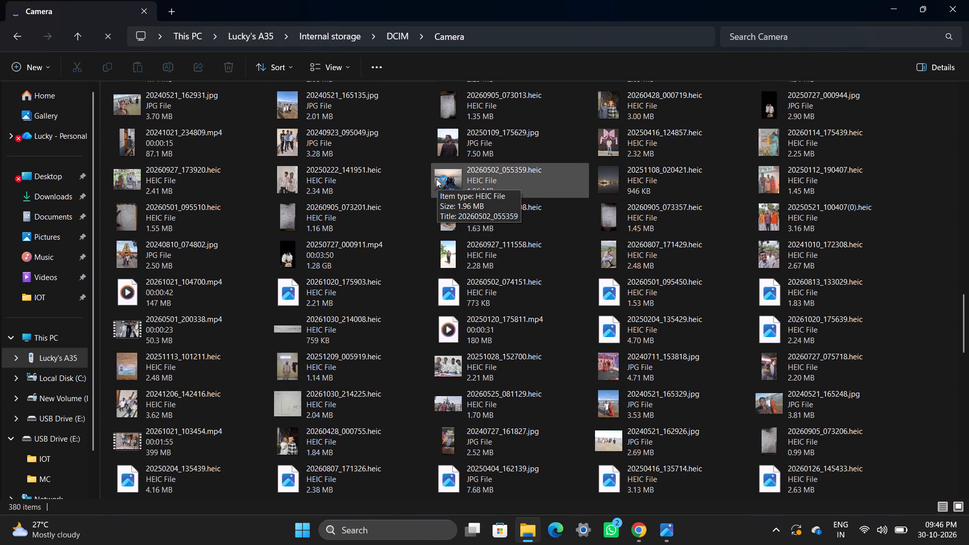
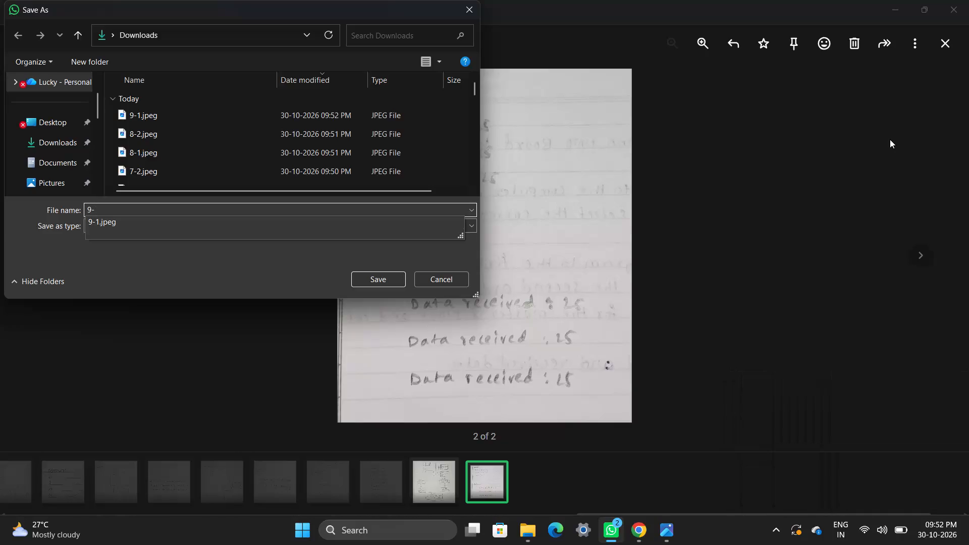
# Save the open handwritten "Data received" photo to Downloads as a JPEG file named 9-2.
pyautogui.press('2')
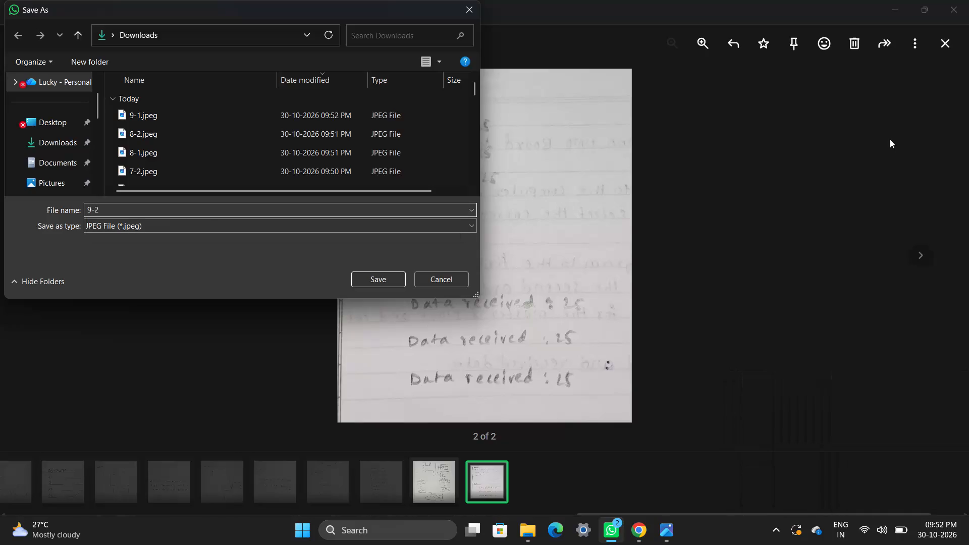
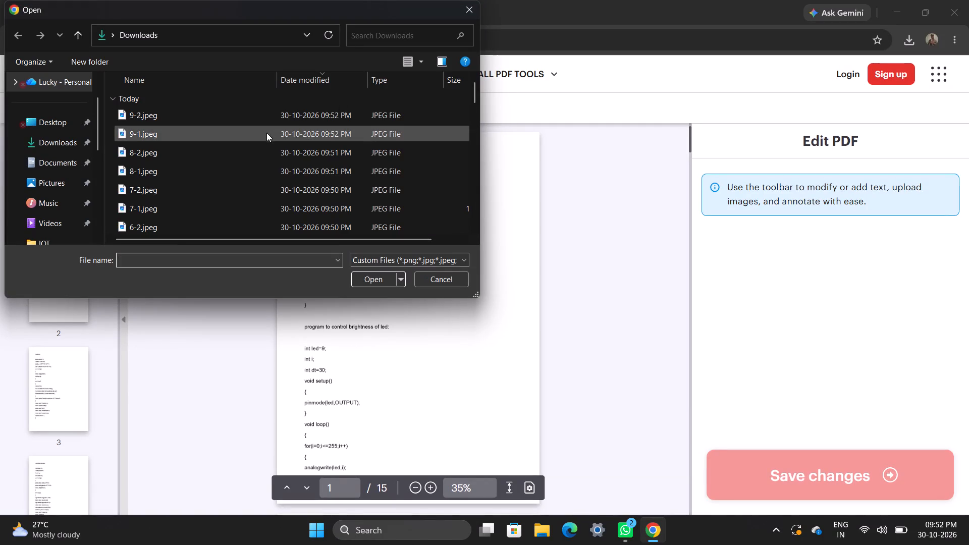
# Insert the image 1.jpeg from Downloads onto page 1 of the PDF.
pyautogui.scroll(-4, 235, 131)
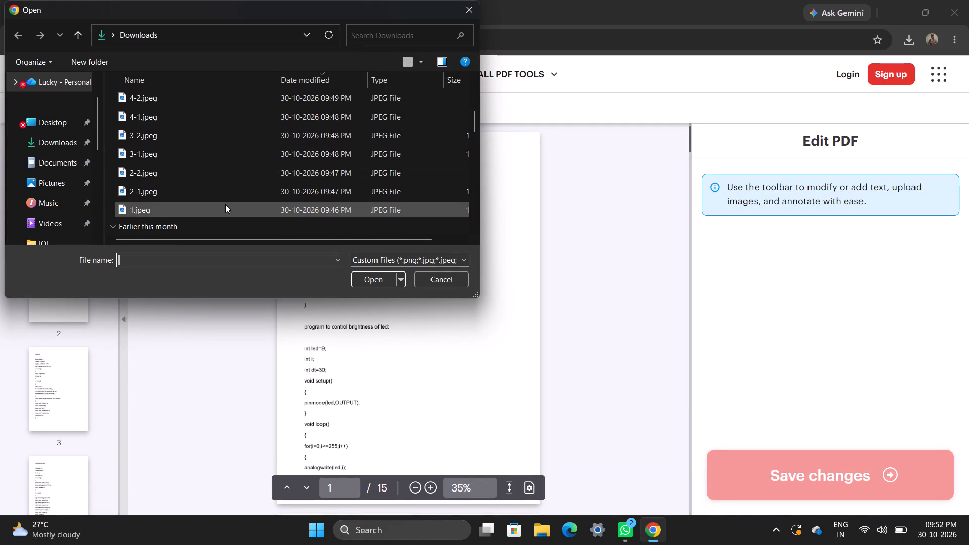
pyautogui.doubleClick(225, 204)
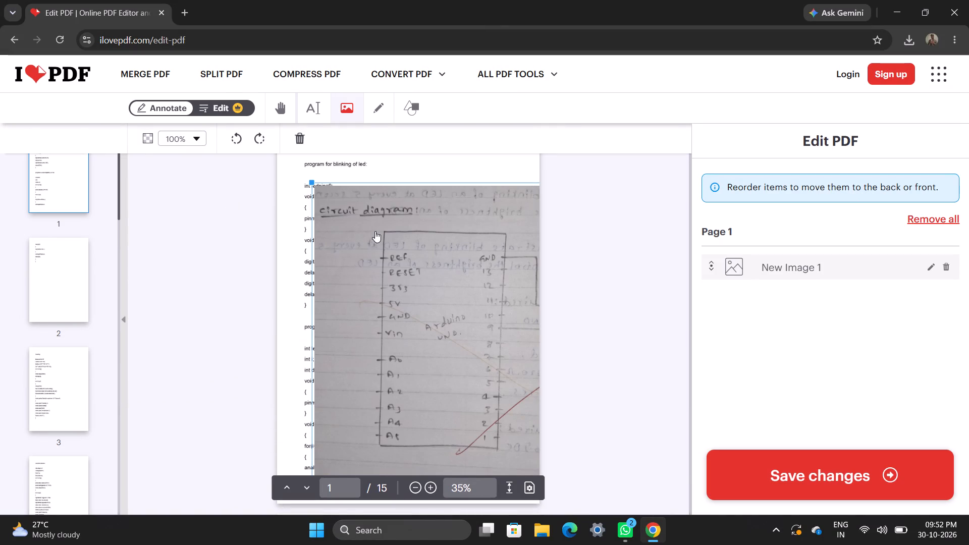
# Shrink the circuit diagram image on page 1 and place it beside the program for blinking of led.
pyautogui.moveTo(311, 180); pyautogui.dragTo(397, 235)
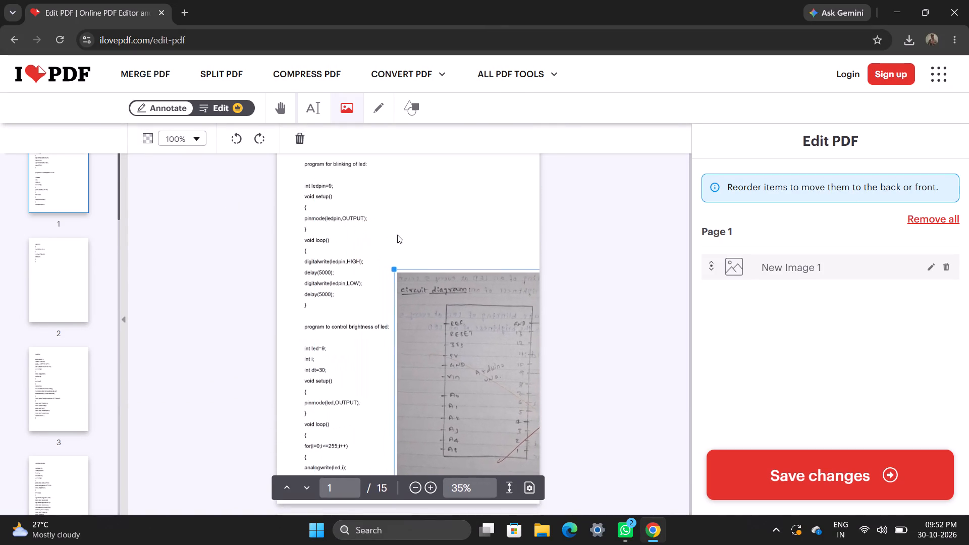
pyautogui.moveTo(397, 235); pyautogui.dragTo(413, 247)
pyautogui.moveTo(455, 318); pyautogui.dragTo(440, 242)
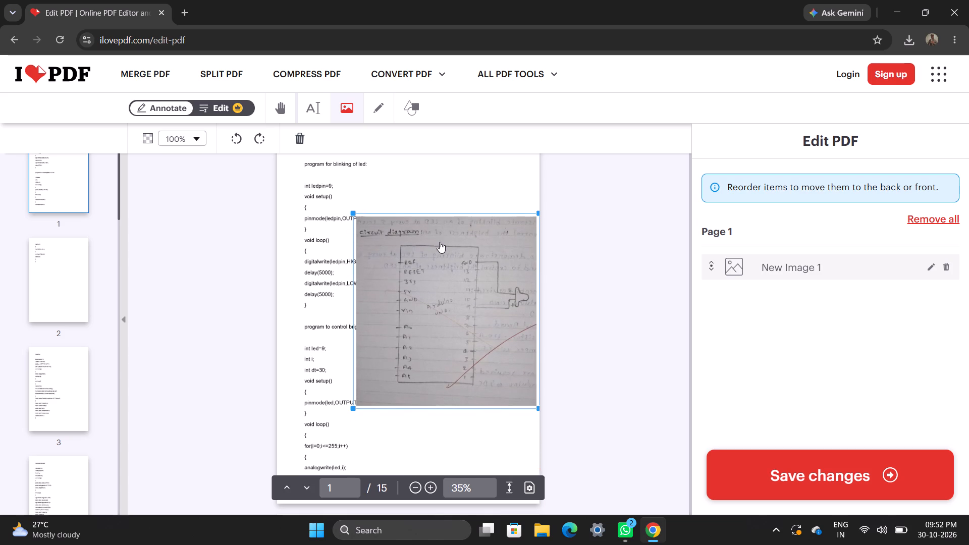
pyautogui.moveTo(440, 242); pyautogui.dragTo(434, 226)
pyautogui.moveTo(353, 192); pyautogui.dragTo(384, 222)
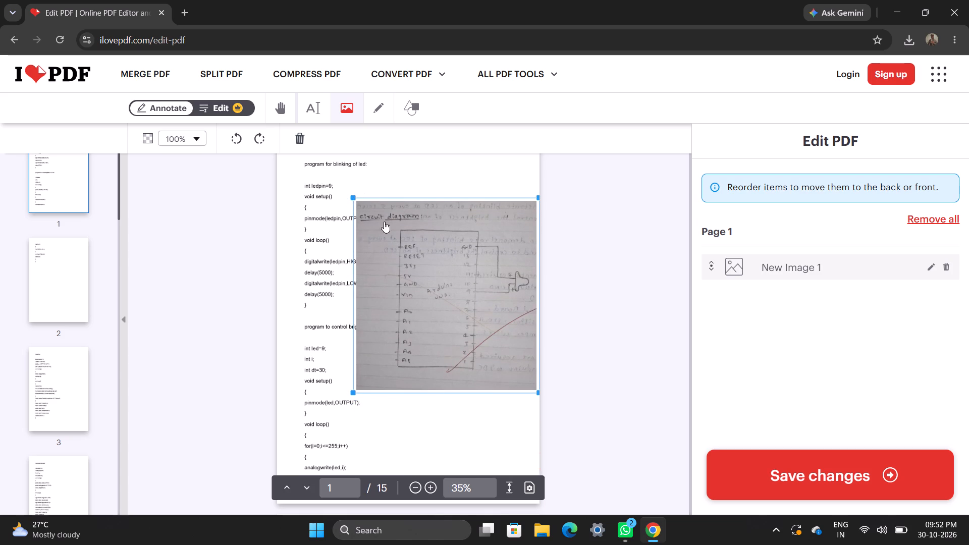
pyautogui.moveTo(384, 222); pyautogui.dragTo(380, 215)
pyautogui.moveTo(355, 195); pyautogui.dragTo(368, 213)
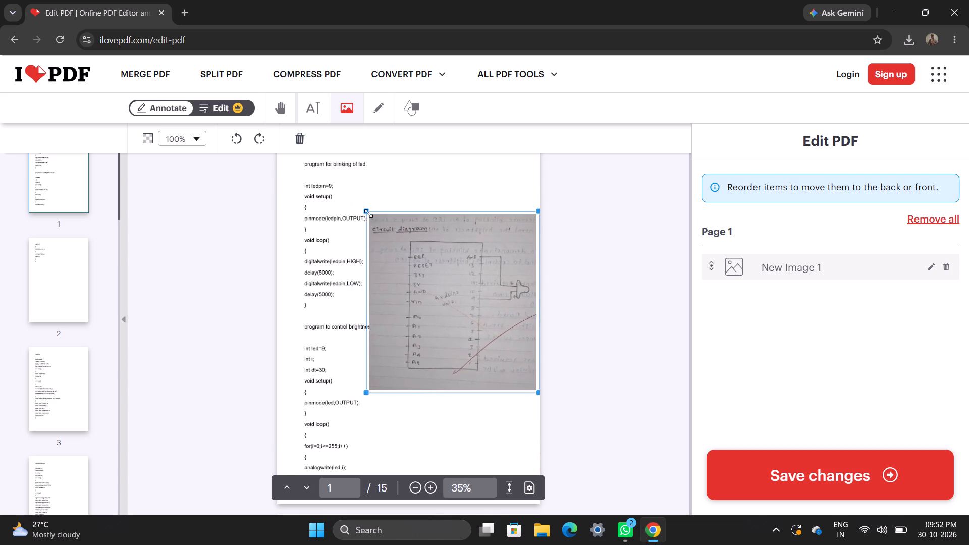
pyautogui.moveTo(368, 213); pyautogui.dragTo(418, 267)
pyautogui.moveTo(446, 292); pyautogui.dragTo(435, 251)
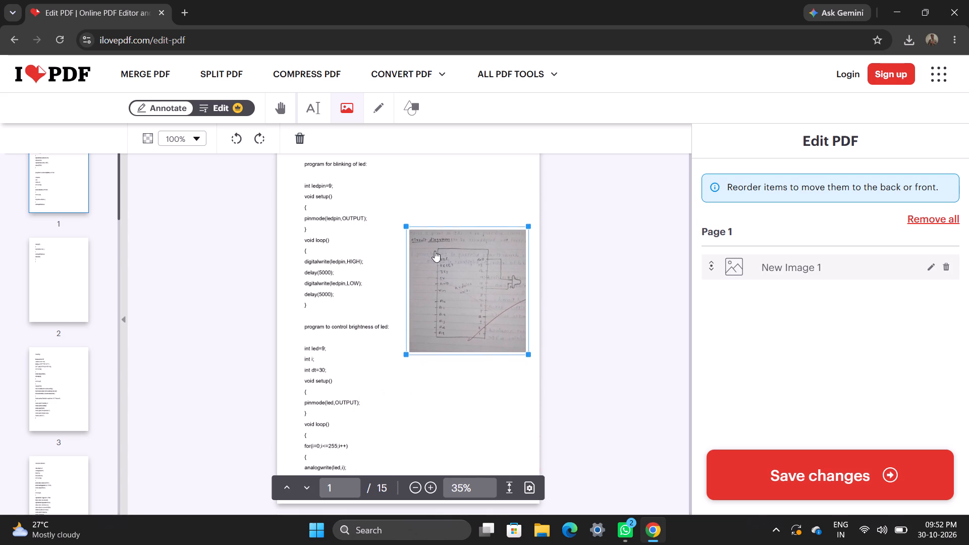
pyautogui.moveTo(435, 251); pyautogui.dragTo(428, 200)
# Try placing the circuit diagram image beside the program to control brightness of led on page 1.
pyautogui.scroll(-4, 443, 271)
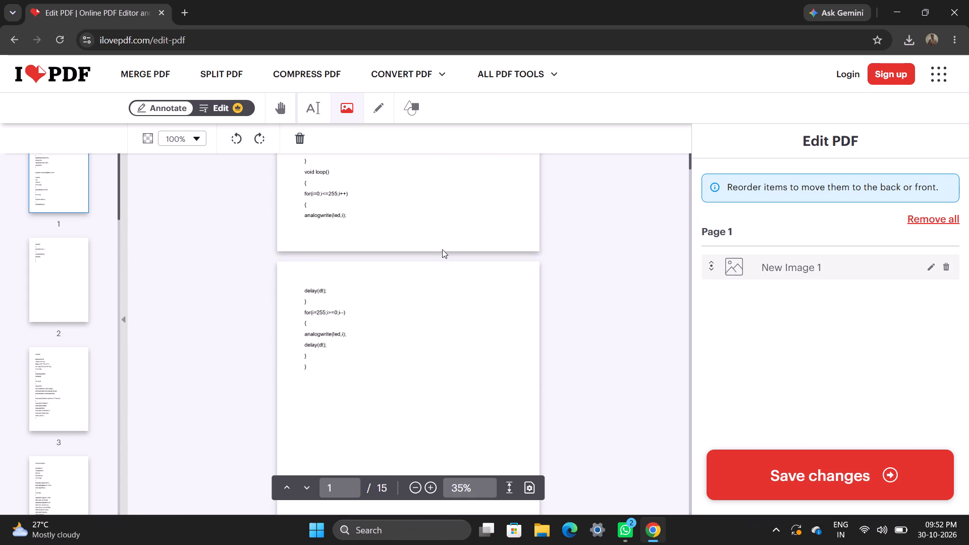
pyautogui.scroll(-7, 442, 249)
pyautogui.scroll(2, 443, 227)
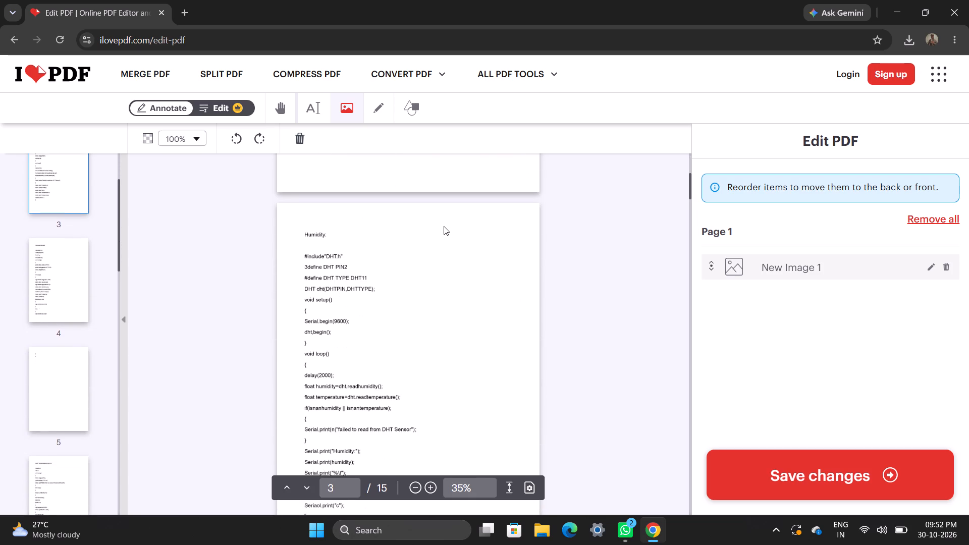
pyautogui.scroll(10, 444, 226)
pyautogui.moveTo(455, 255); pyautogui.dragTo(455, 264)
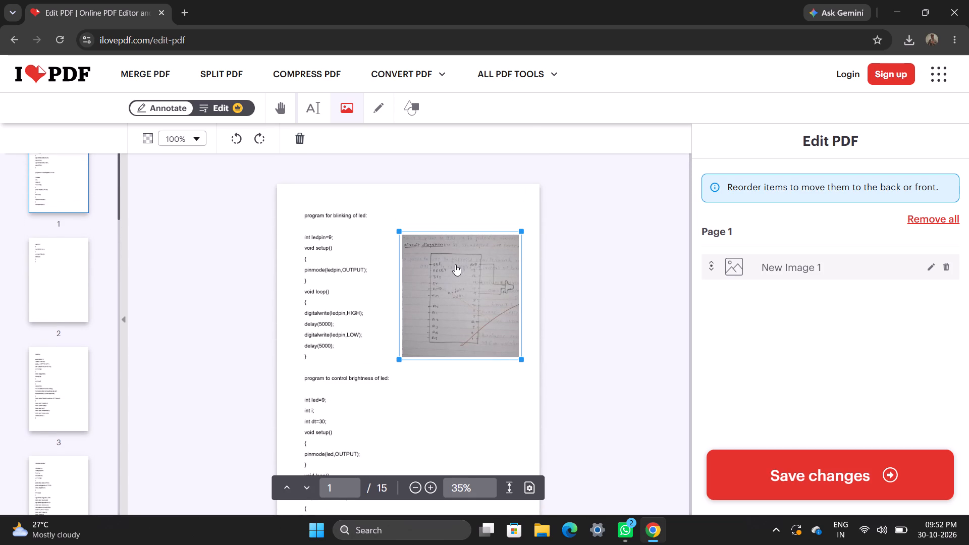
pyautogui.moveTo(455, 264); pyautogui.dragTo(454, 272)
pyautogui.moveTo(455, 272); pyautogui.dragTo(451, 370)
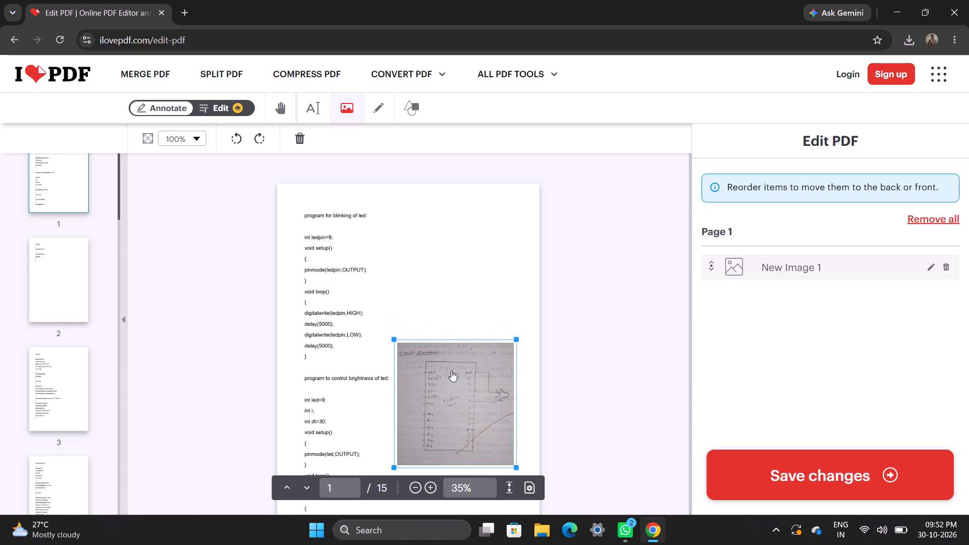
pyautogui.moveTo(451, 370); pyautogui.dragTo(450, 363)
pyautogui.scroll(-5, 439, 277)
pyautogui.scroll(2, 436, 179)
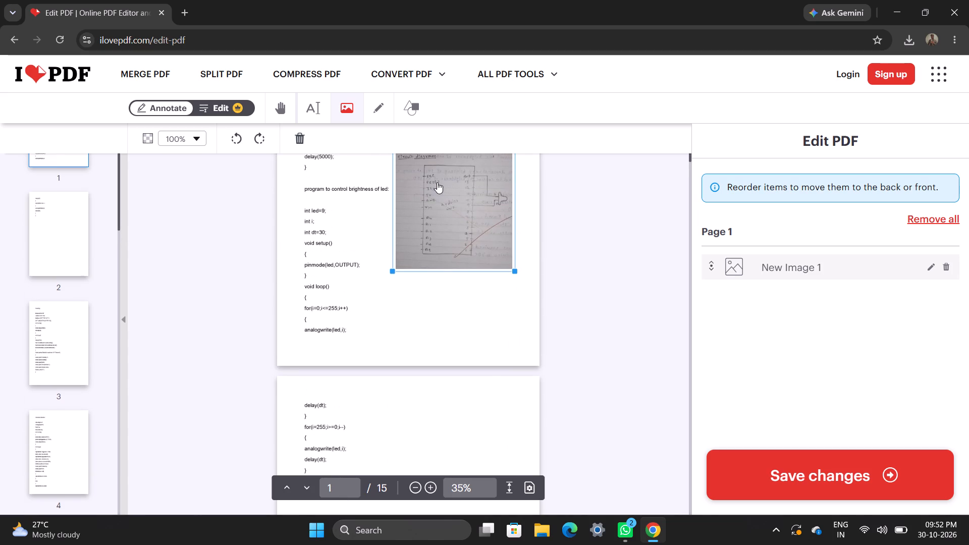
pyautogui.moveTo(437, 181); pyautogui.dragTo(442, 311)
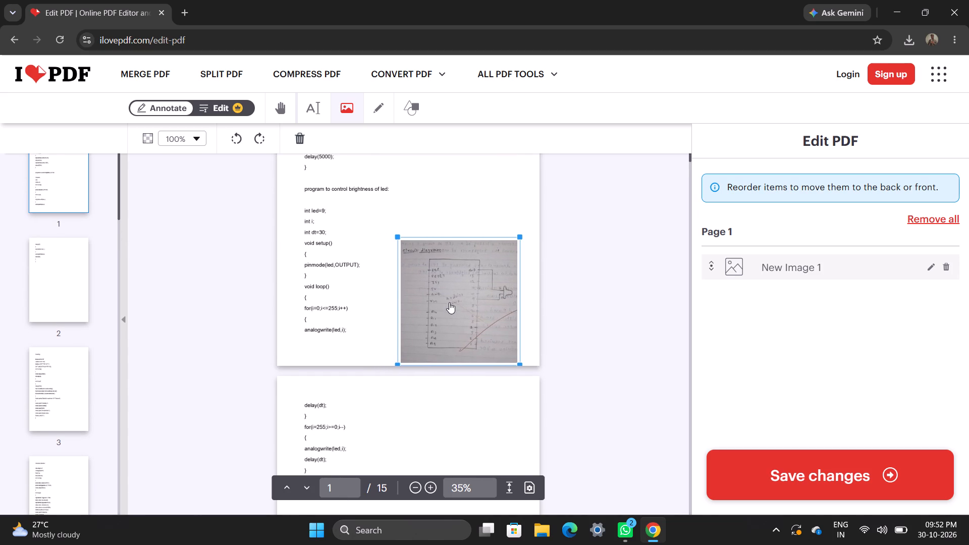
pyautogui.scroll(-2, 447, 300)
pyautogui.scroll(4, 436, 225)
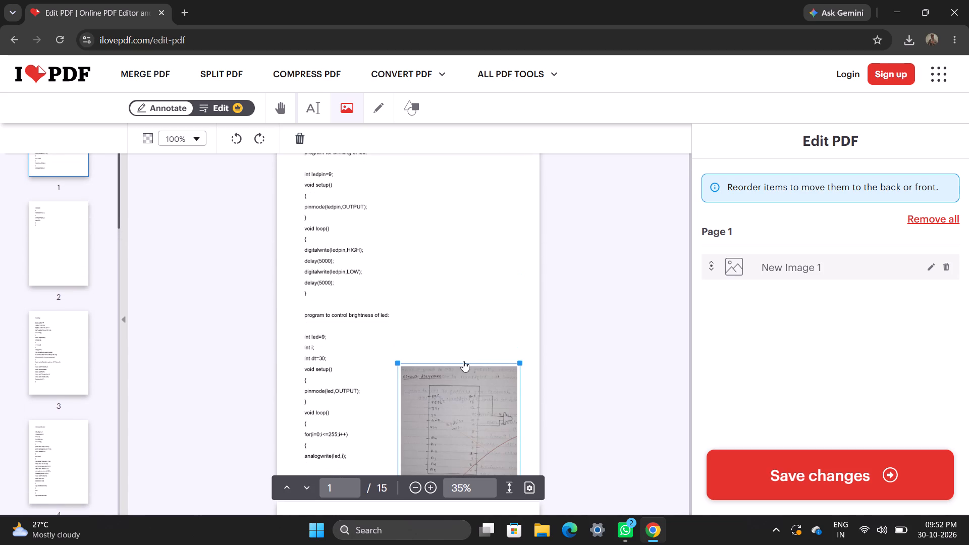
# Move the circuit diagram image on page 1 back up beside the program for blinking of led.
pyautogui.moveTo(465, 384); pyautogui.dragTo(470, 191)
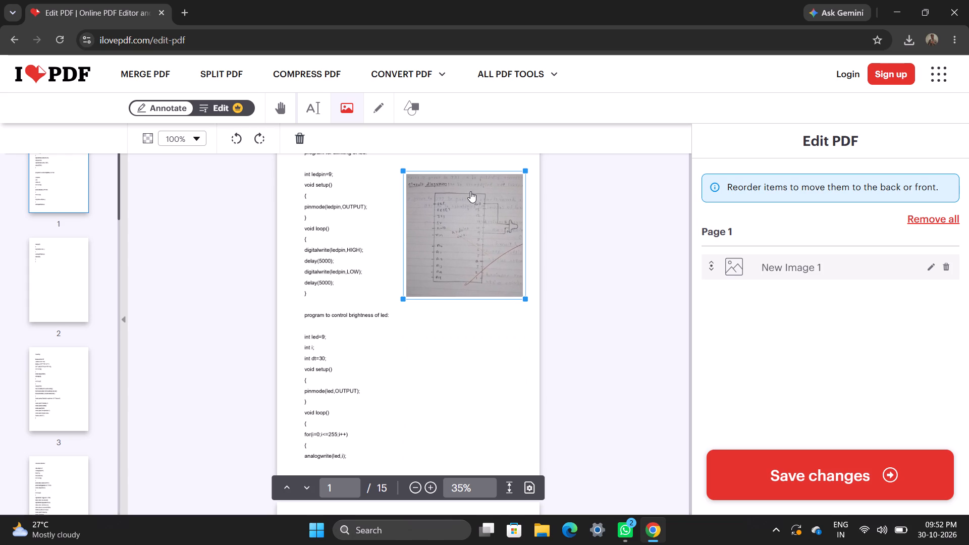
pyautogui.moveTo(470, 191); pyautogui.dragTo(467, 190)
# Insert the image 2-1.jpeg from Downloads on page 5.
pyautogui.scroll(-10, 455, 274)
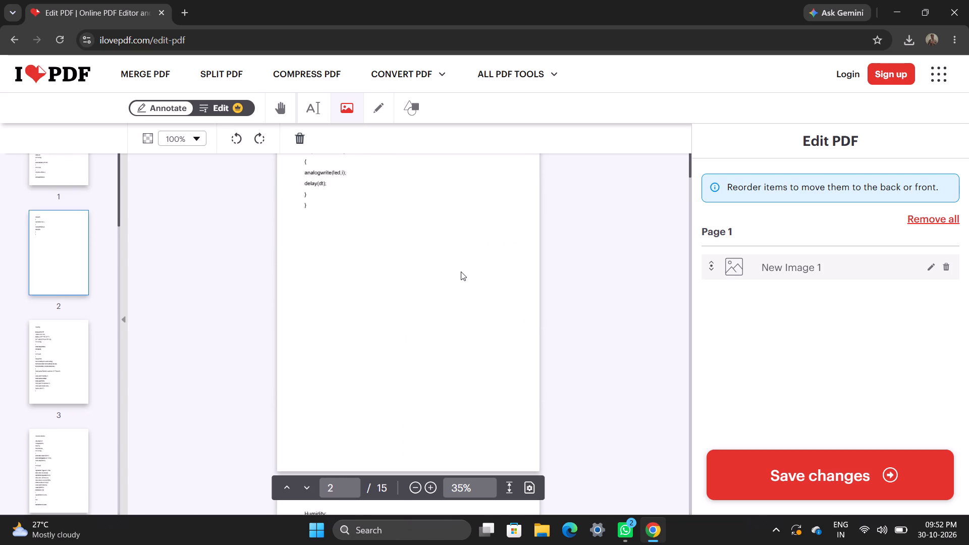
pyautogui.scroll(-3, 461, 271)
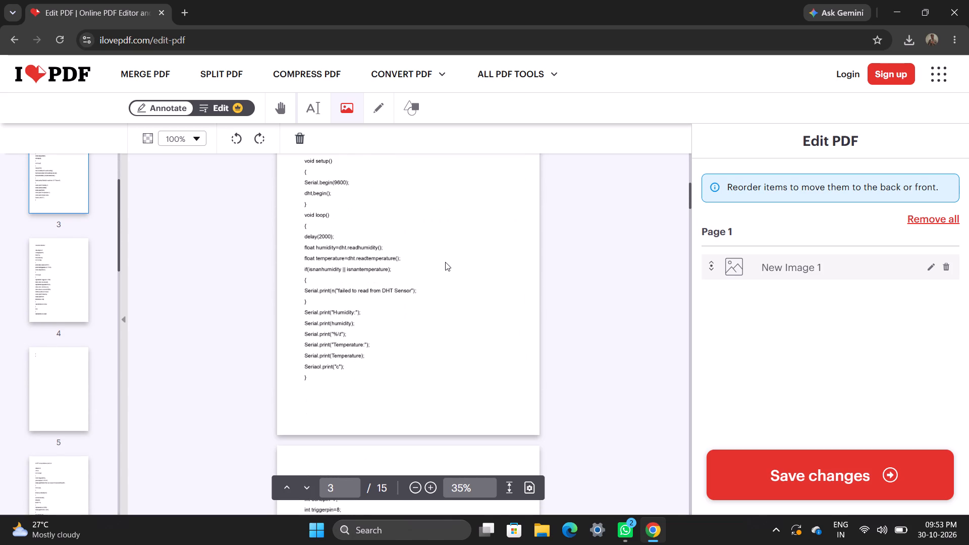
pyautogui.scroll(-6, 445, 262)
pyautogui.scroll(1, 445, 261)
pyautogui.scroll(-6, 445, 260)
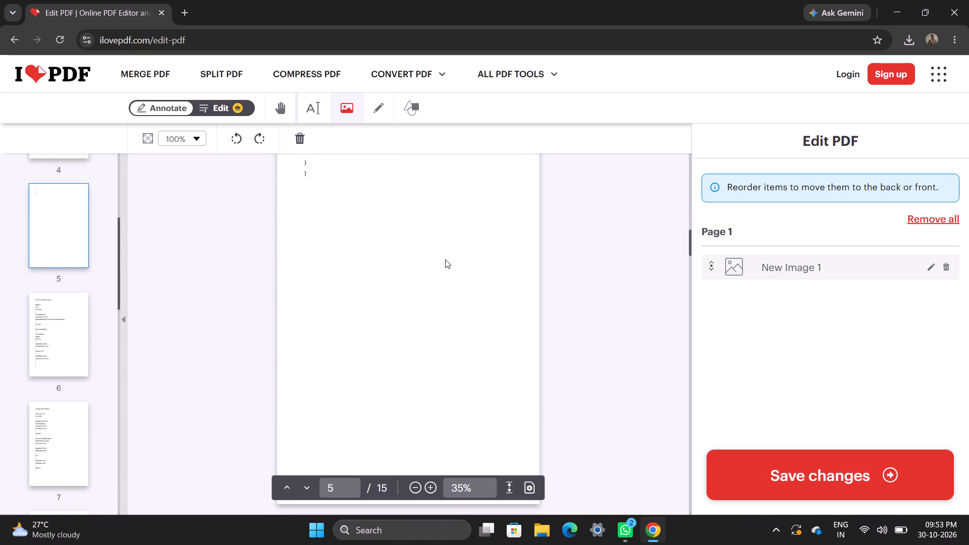
pyautogui.click(344, 267)
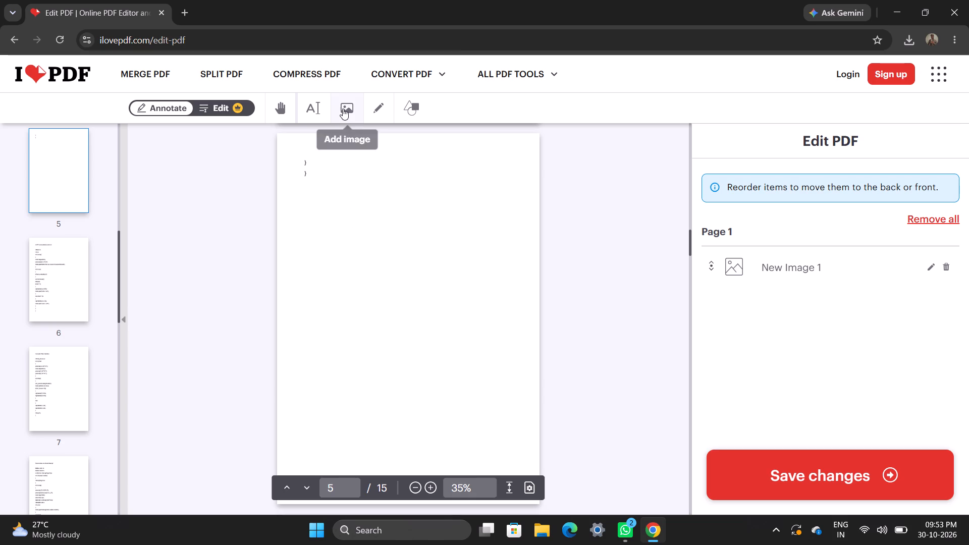
pyautogui.click(343, 108)
pyautogui.scroll(-4, 251, 198)
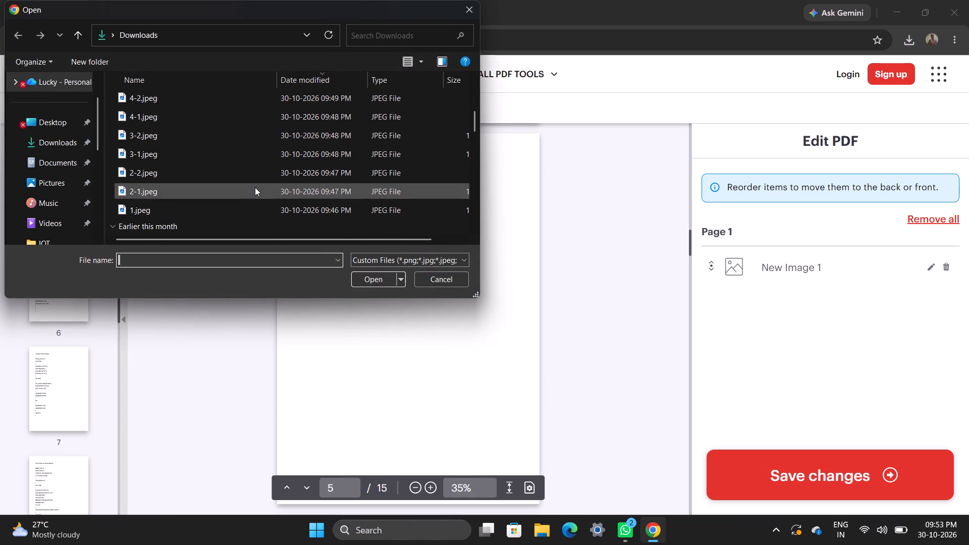
pyautogui.click(217, 186)
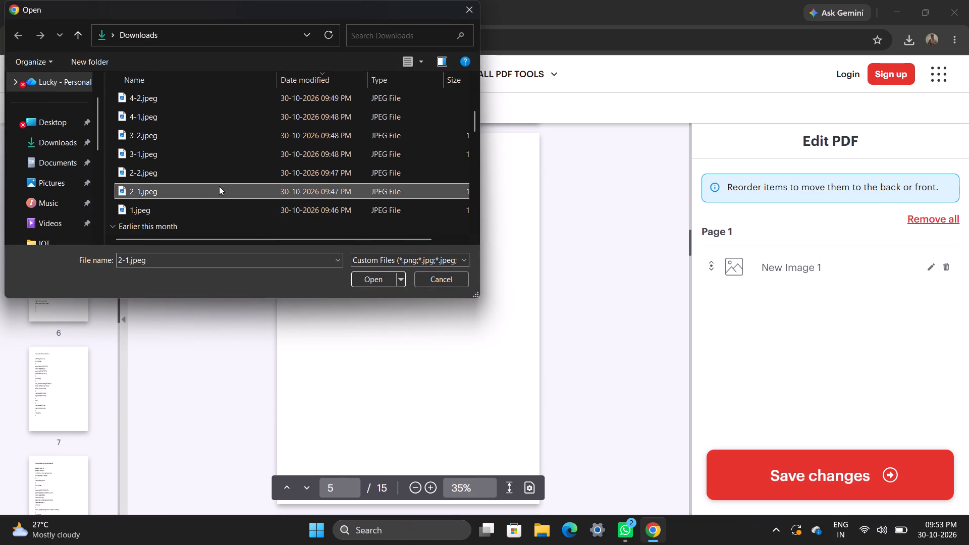
pyautogui.doubleClick(222, 187)
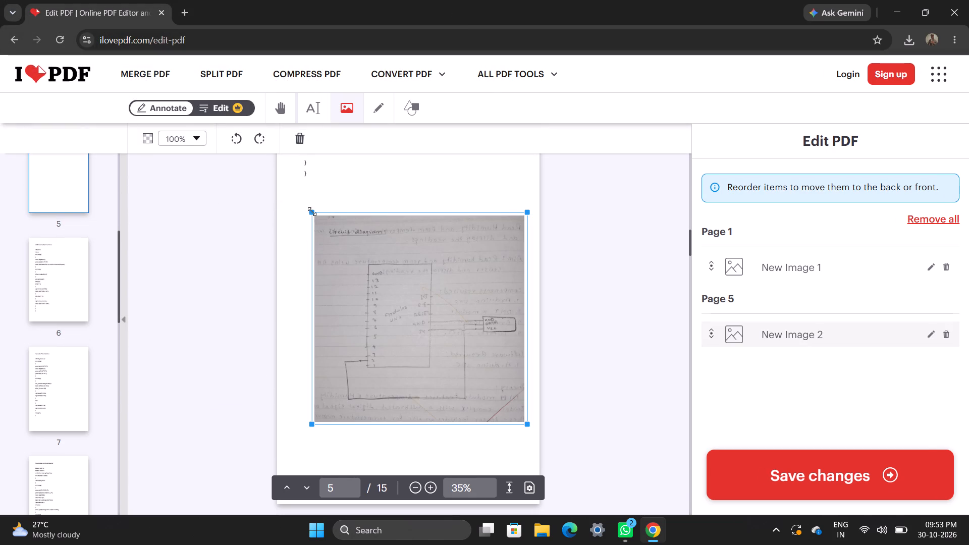
# Shrink the inserted circuit diagram on page 5 and place it at the top of the page, beside the closing braces.
pyautogui.moveTo(312, 211); pyautogui.dragTo(411, 303)
pyautogui.moveTo(452, 338); pyautogui.dragTo(398, 241)
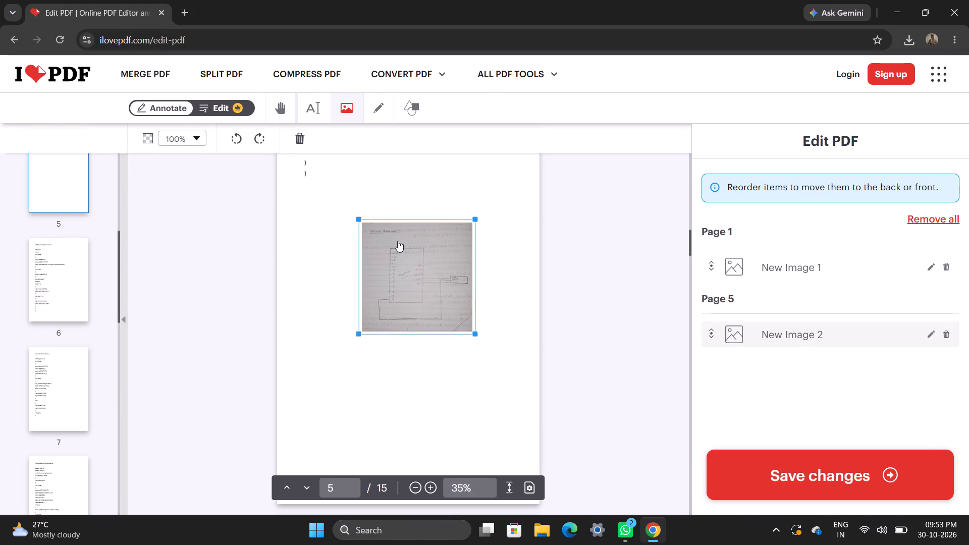
pyautogui.moveTo(398, 241); pyautogui.dragTo(413, 211)
pyautogui.scroll(-1, 414, 210)
pyautogui.scroll(2, 414, 218)
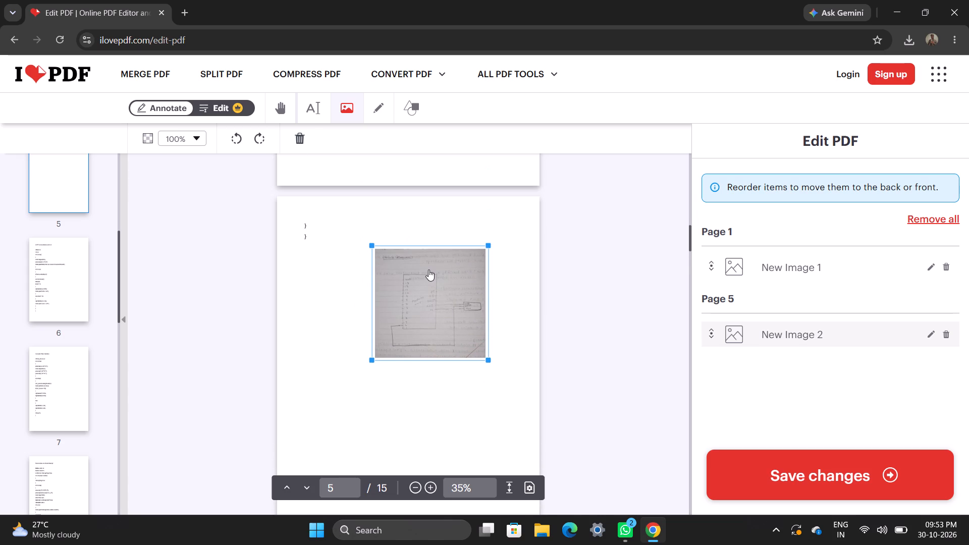
pyautogui.moveTo(428, 270); pyautogui.dragTo(432, 224)
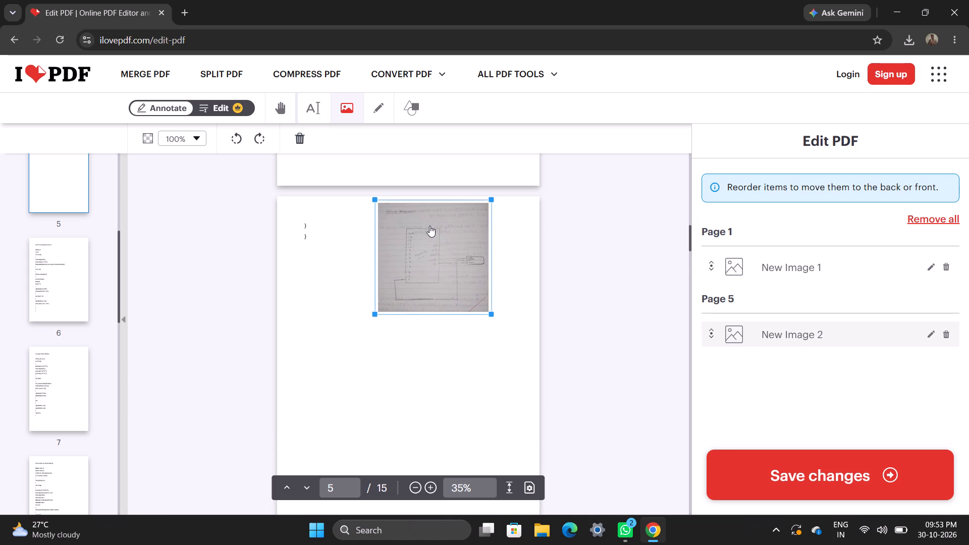
pyautogui.click(316, 302)
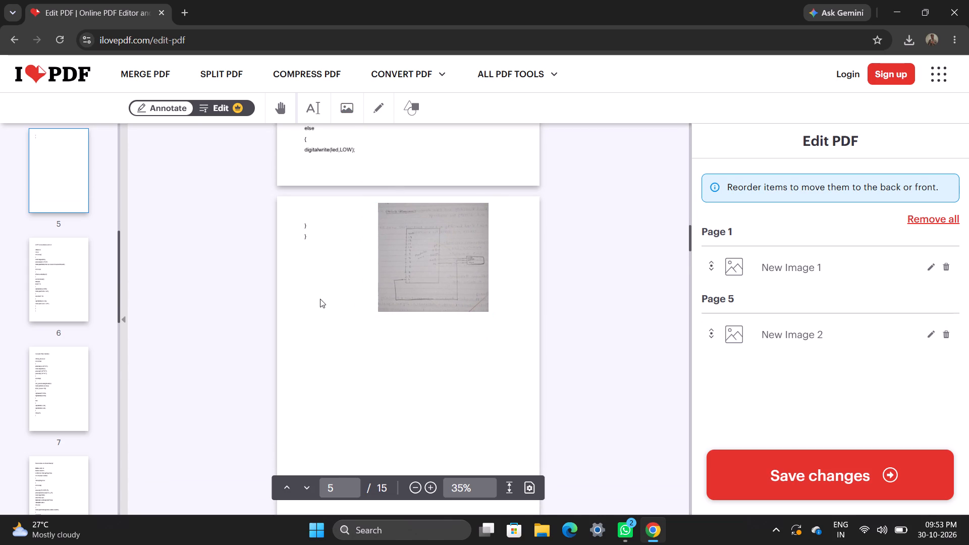
pyautogui.click(320, 298)
# Insert the image 2-2.jpeg from Downloads on page 5 and place it just below the circuit diagram.
pyautogui.scroll(-1, 320, 292)
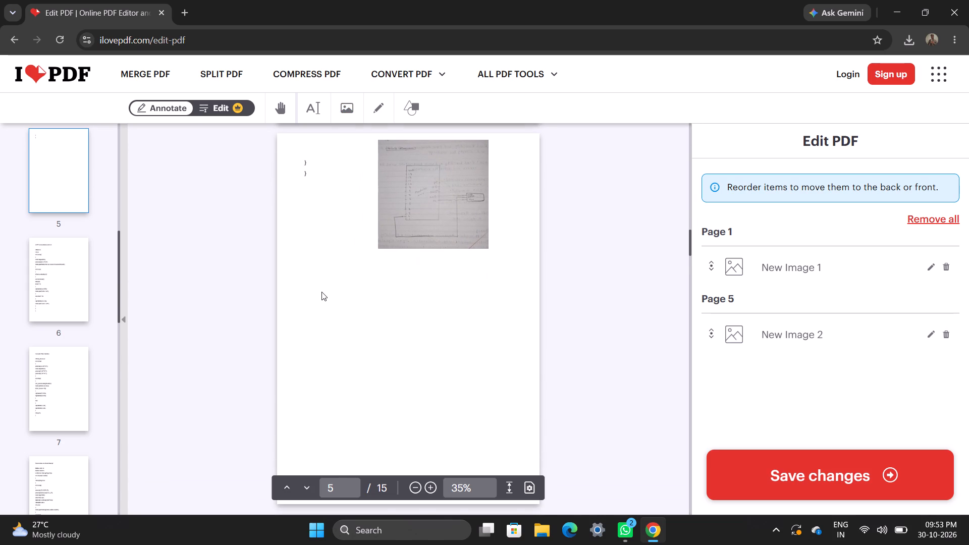
pyautogui.click(321, 292)
pyautogui.click(322, 292)
pyautogui.click(344, 113)
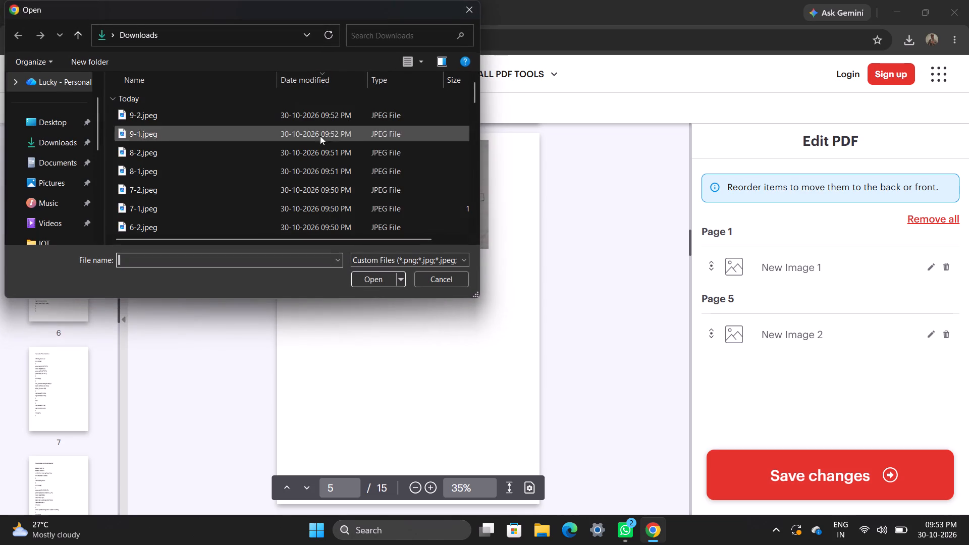
pyautogui.scroll(-3, 210, 201)
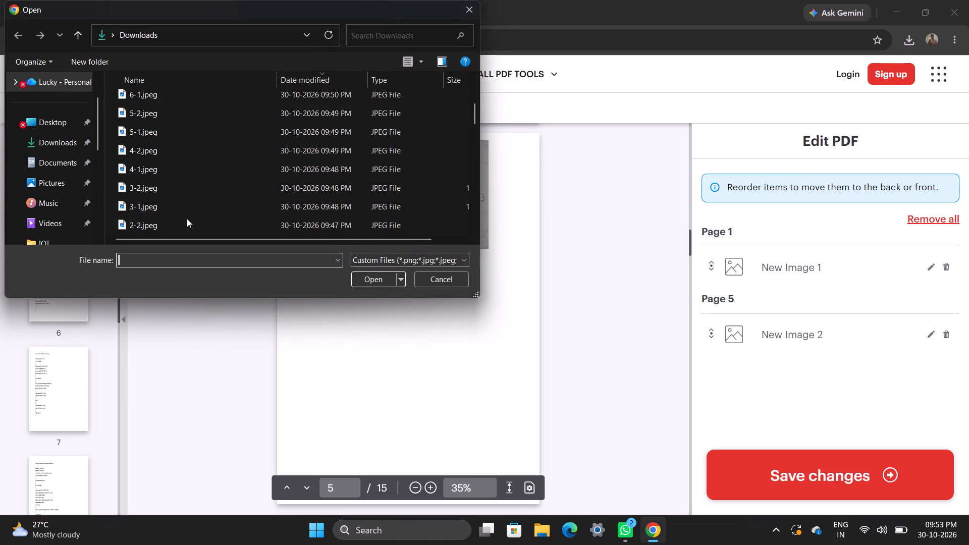
pyautogui.doubleClick(187, 221)
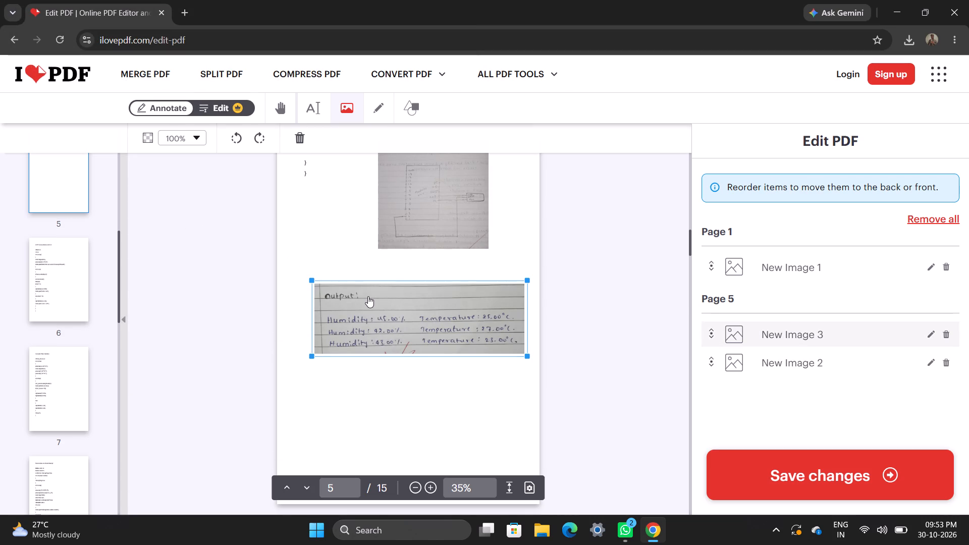
pyautogui.moveTo(368, 296); pyautogui.dragTo(358, 279)
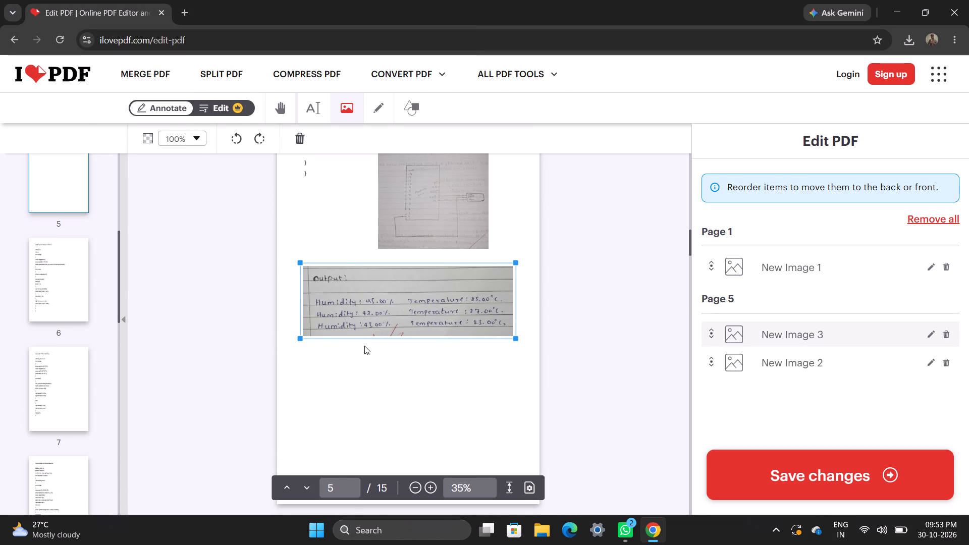
pyautogui.click(381, 365)
# Look through pages 3 to 6 to check which program the images on page 5 belong with.
pyautogui.scroll(-5, 383, 350)
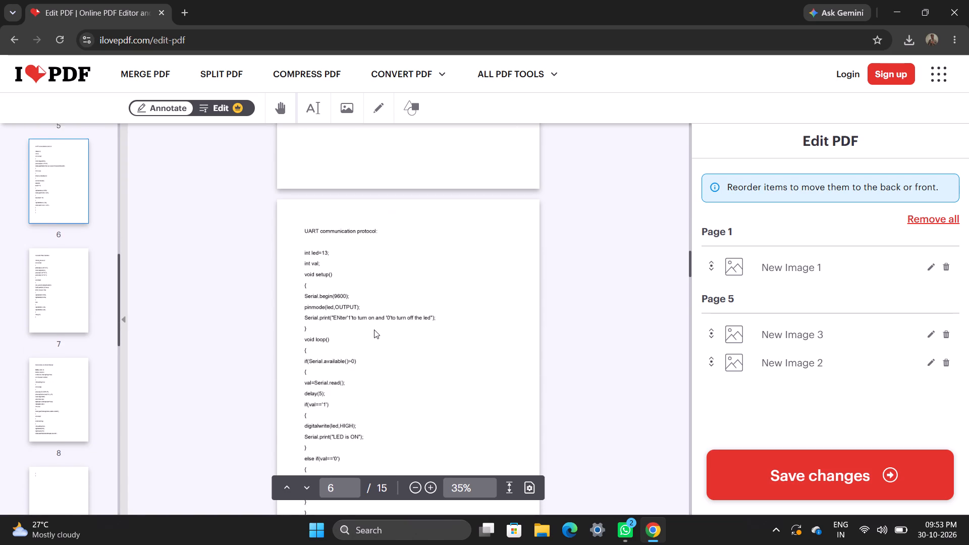
pyautogui.scroll(9, 371, 316)
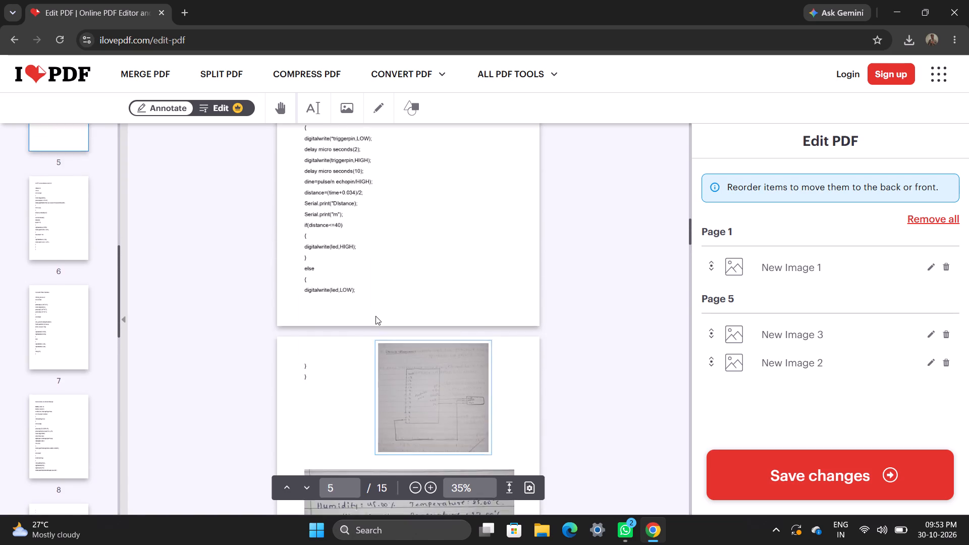
pyautogui.scroll(10, 375, 316)
pyautogui.scroll(-3, 375, 316)
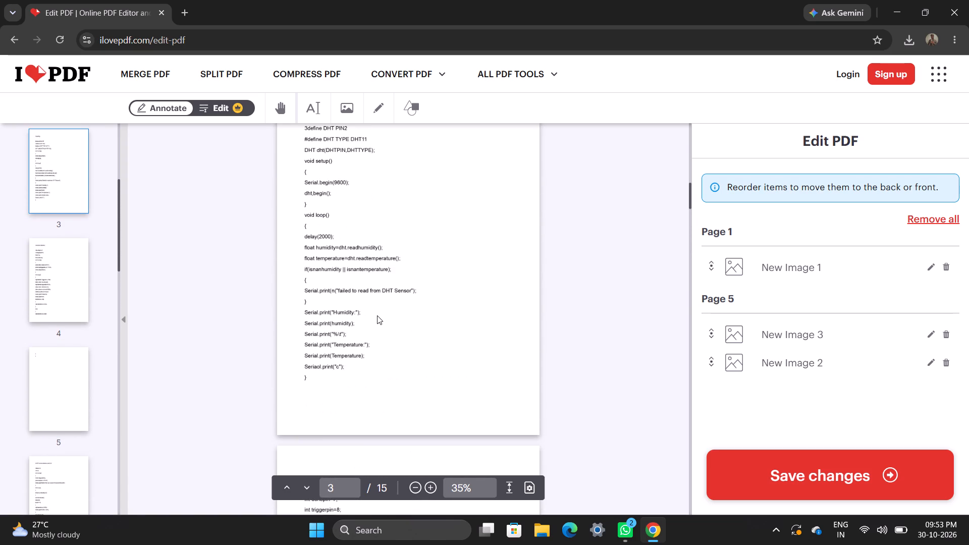
pyautogui.scroll(-8, 388, 299)
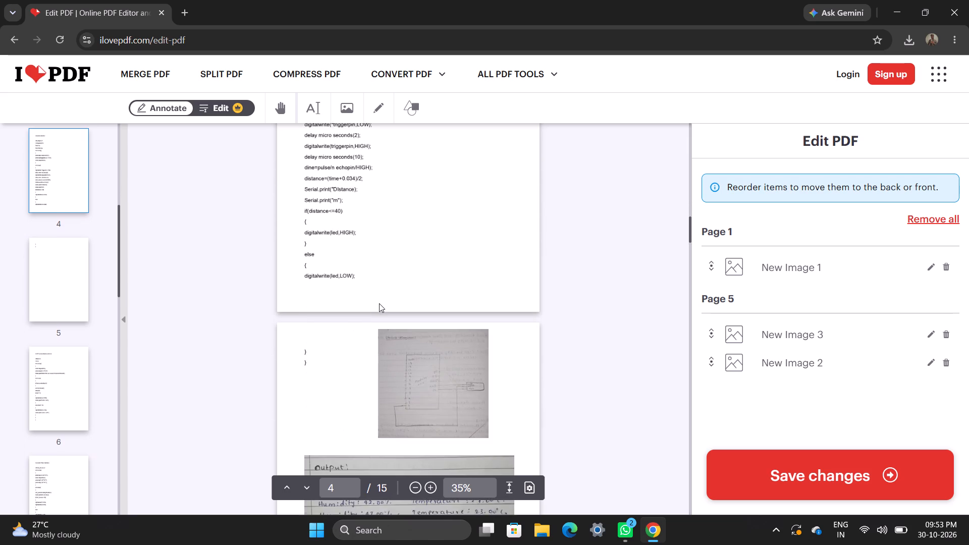
pyautogui.scroll(-2, 380, 303)
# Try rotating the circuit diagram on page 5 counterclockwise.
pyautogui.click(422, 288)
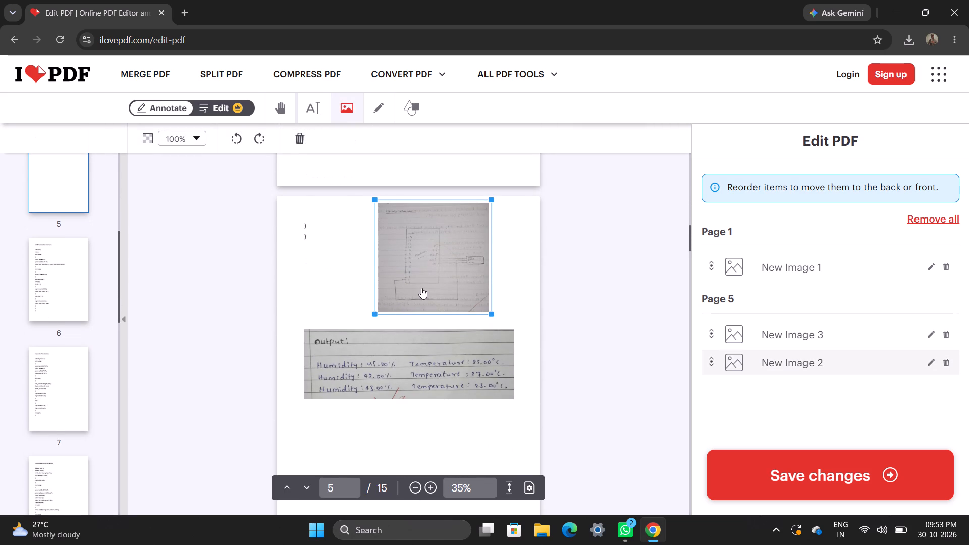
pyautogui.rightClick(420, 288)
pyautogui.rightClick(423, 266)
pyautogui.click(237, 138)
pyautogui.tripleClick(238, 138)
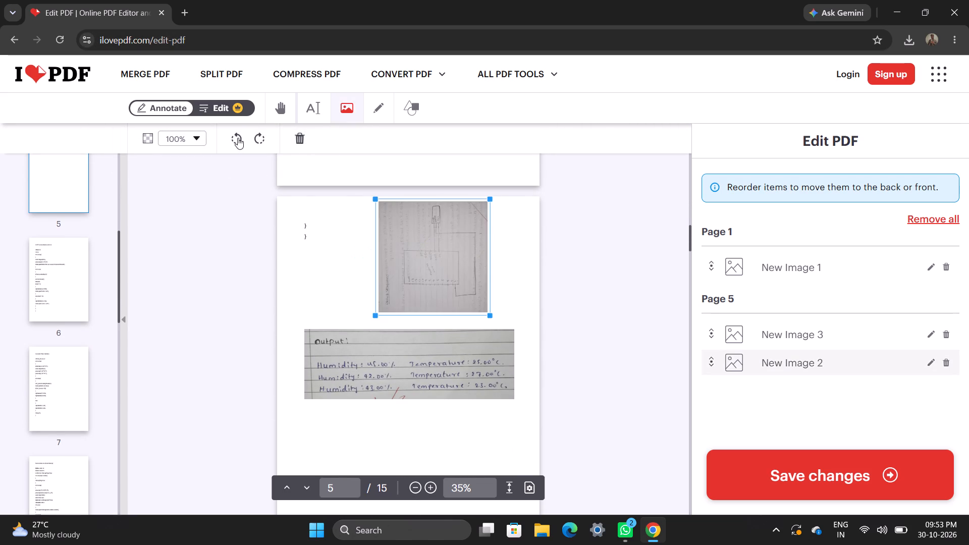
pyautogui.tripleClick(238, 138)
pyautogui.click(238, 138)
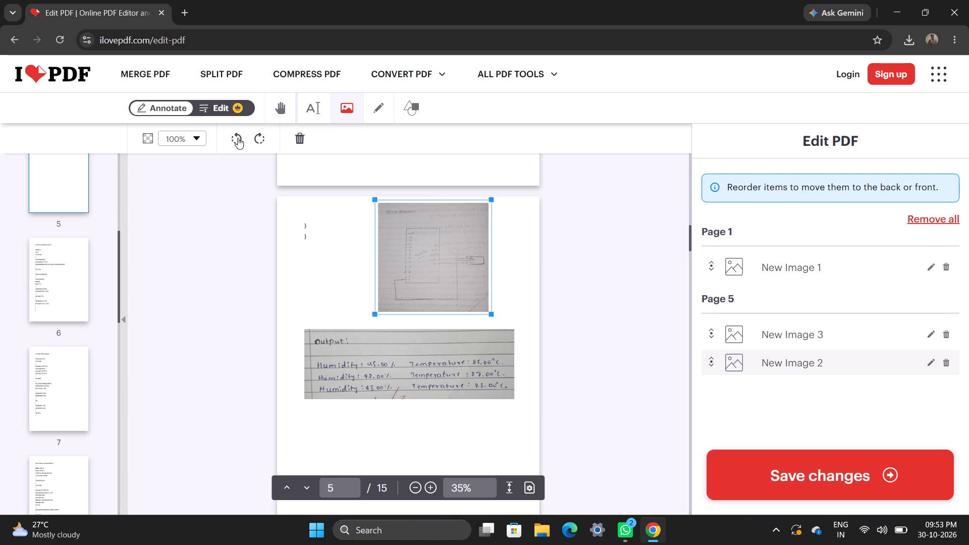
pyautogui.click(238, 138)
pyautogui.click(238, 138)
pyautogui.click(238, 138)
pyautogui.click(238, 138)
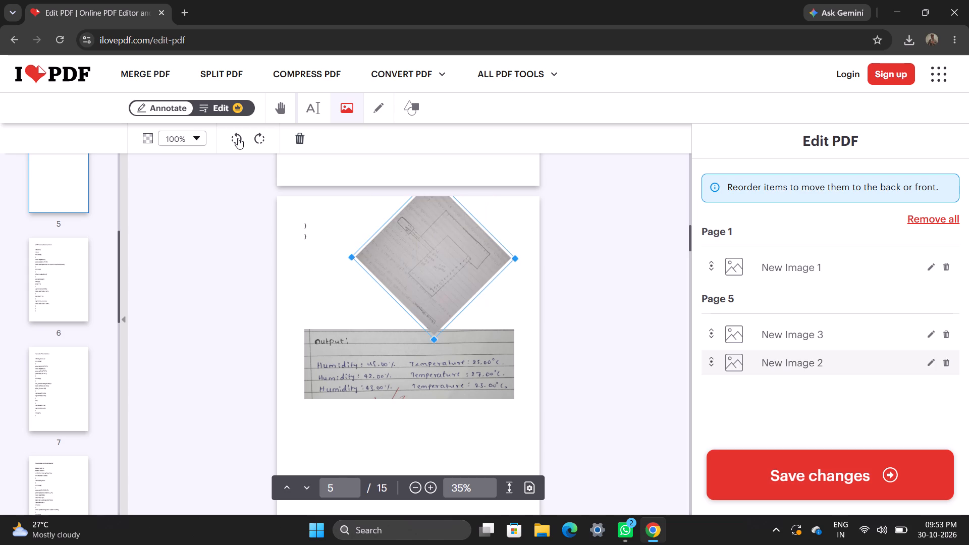
# Delete both the circuit diagram and the humidity output image from page 5.
pyautogui.click(303, 140)
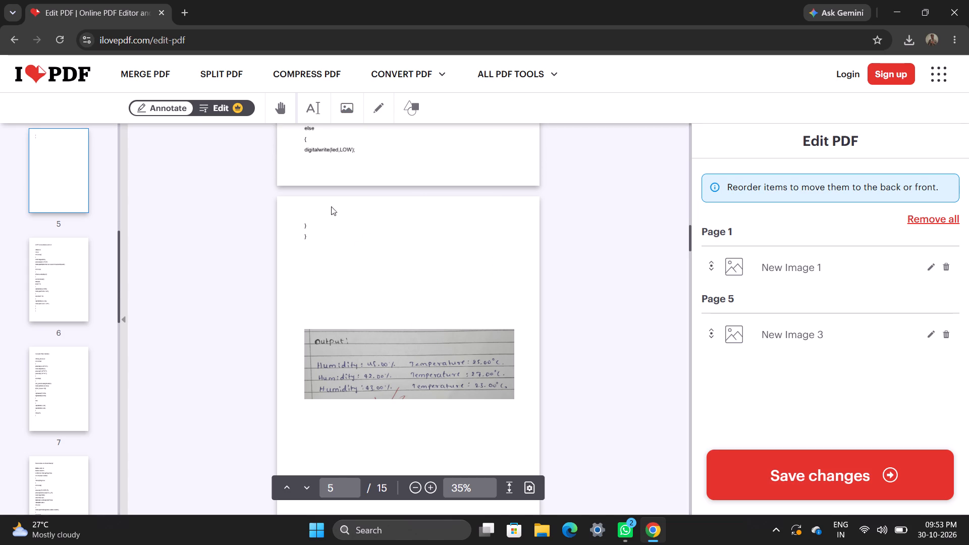
pyautogui.moveTo(434, 358); pyautogui.dragTo(431, 351)
pyautogui.click(303, 143)
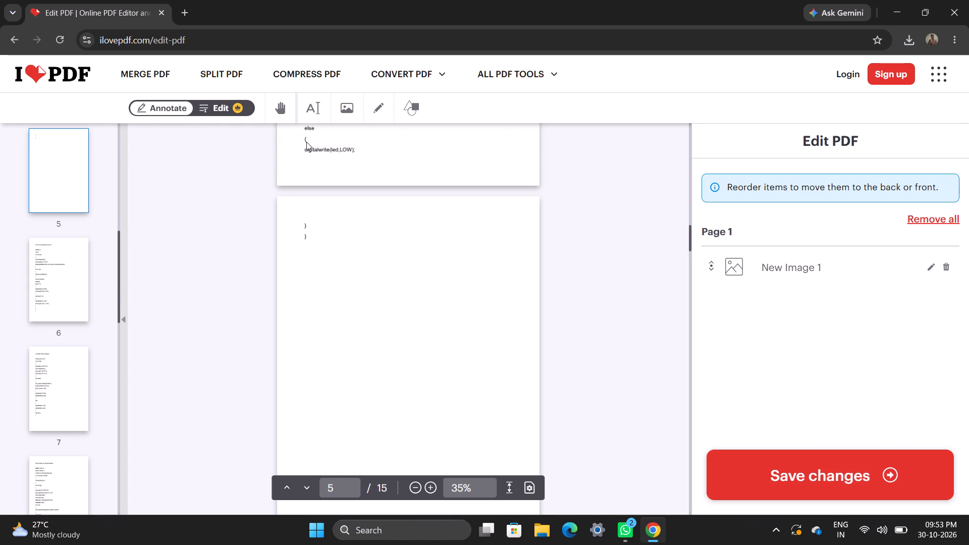
# Insert the image 2-1.jpeg from Downloads on page 3, which holds the Humidity program.
pyautogui.scroll(4, 407, 311)
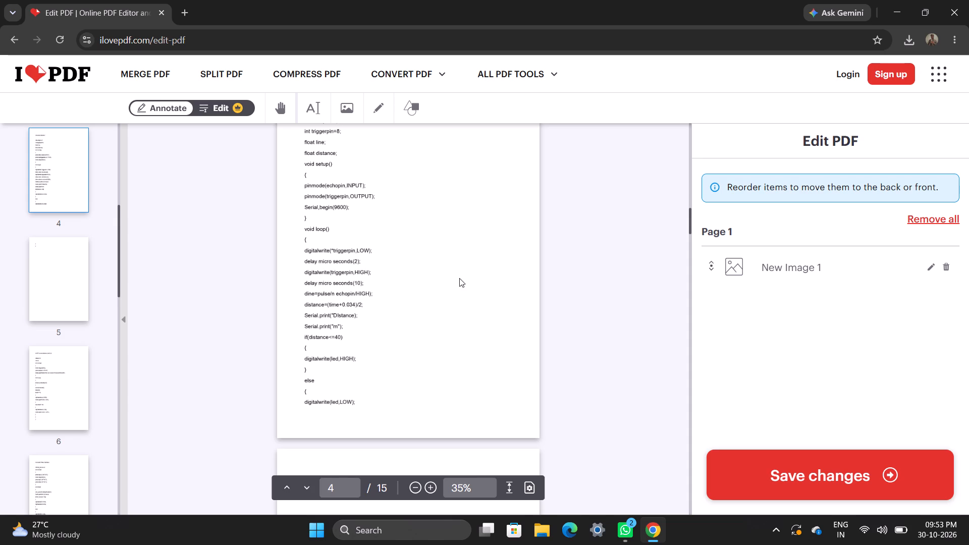
pyautogui.scroll(6, 459, 269)
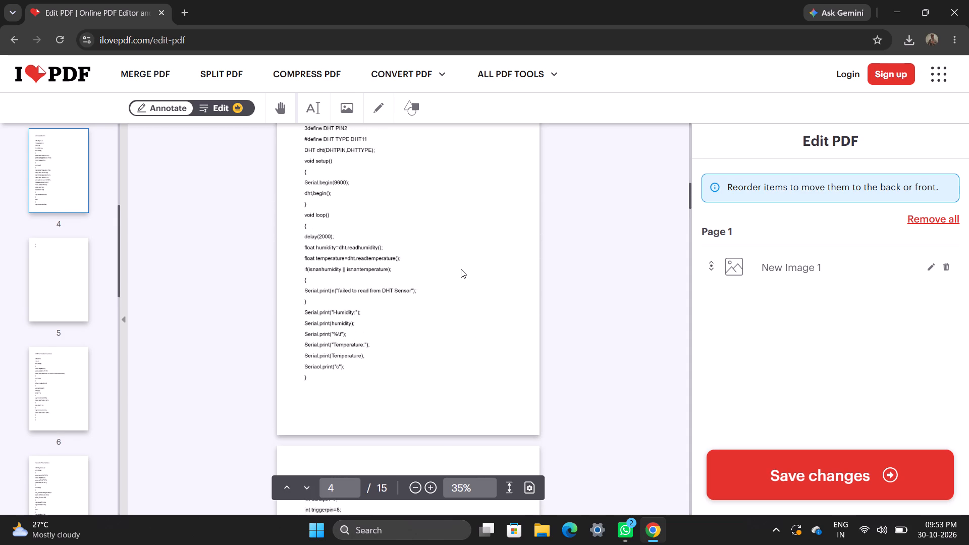
pyautogui.scroll(5, 461, 269)
pyautogui.scroll(-3, 462, 268)
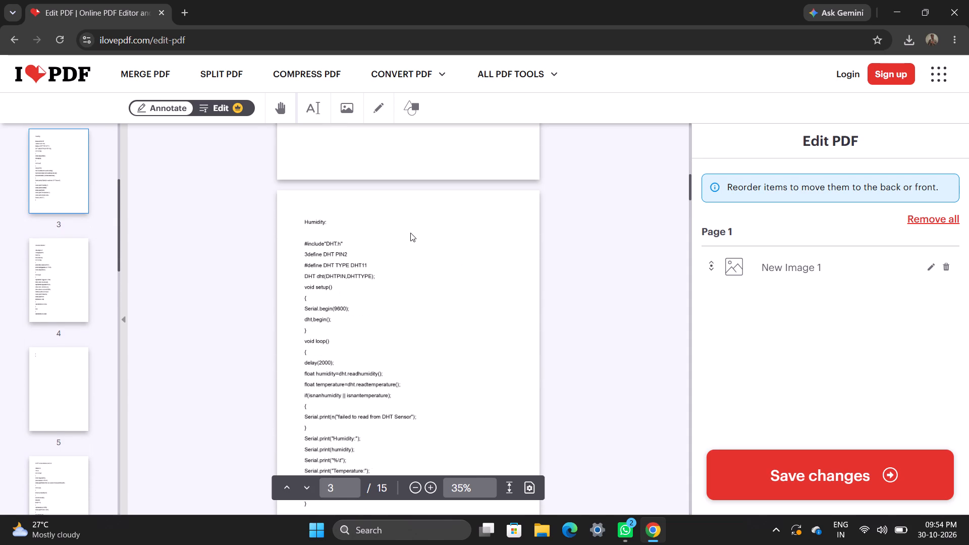
pyautogui.click(410, 235)
pyautogui.click(410, 235)
pyautogui.scroll(-1, 410, 235)
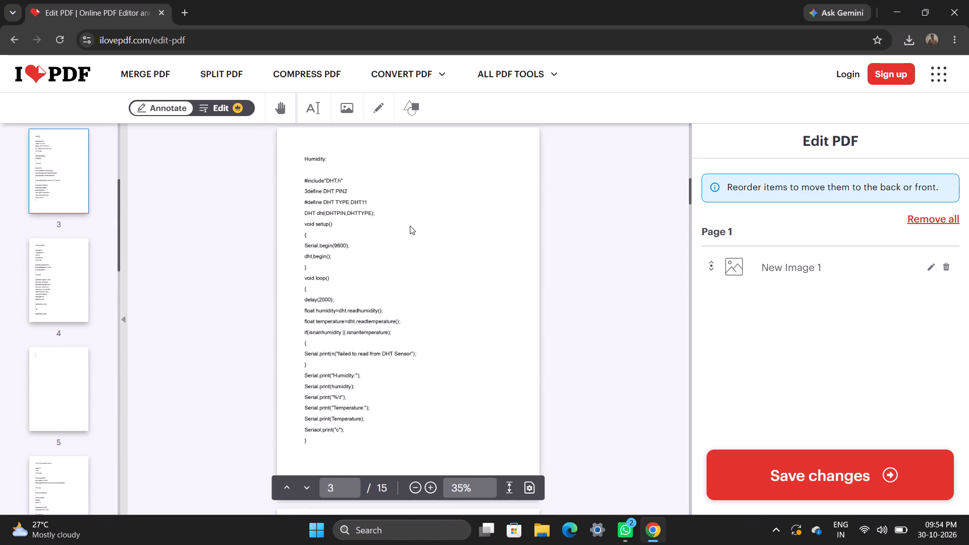
pyautogui.click(410, 223)
pyautogui.click(350, 105)
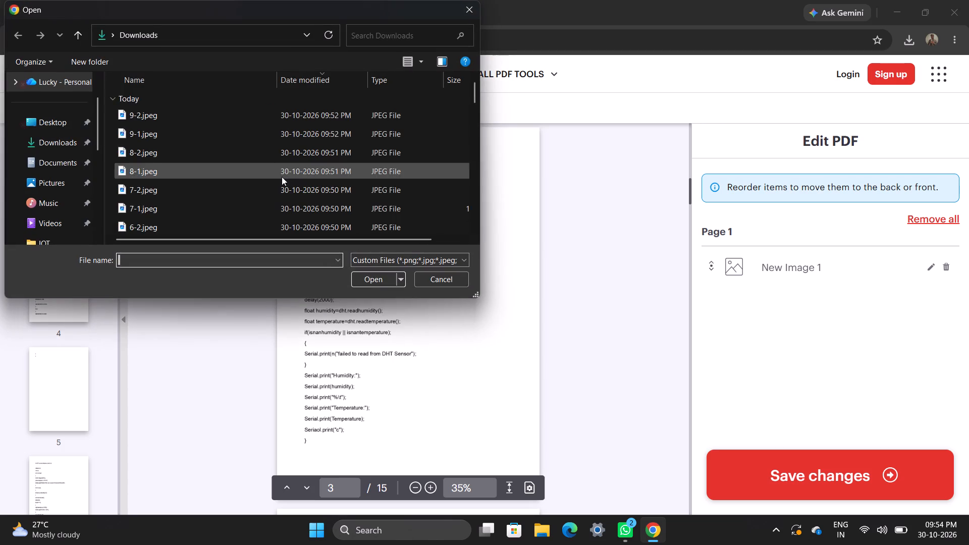
pyautogui.scroll(-4, 282, 177)
pyautogui.click(231, 189)
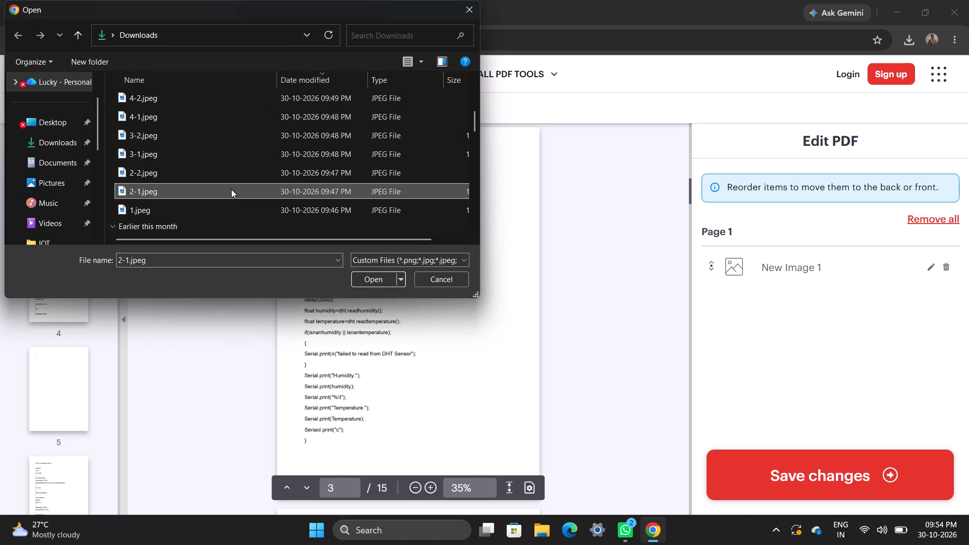
pyautogui.click(231, 189)
pyautogui.doubleClick(233, 189)
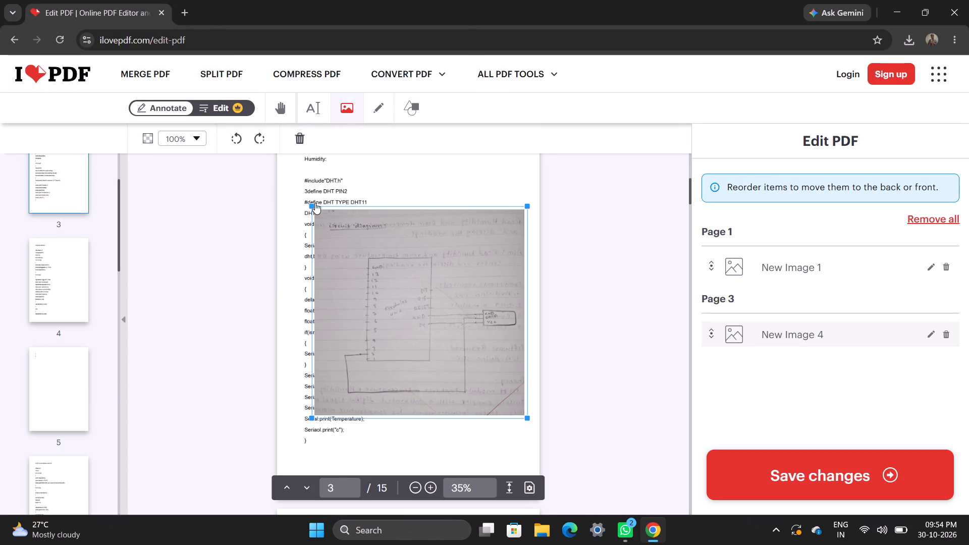
# Shrink the circuit diagram on page 3 to about half size and place it beside the first lines of the Humidity code.
pyautogui.click(308, 202)
pyautogui.click(314, 206)
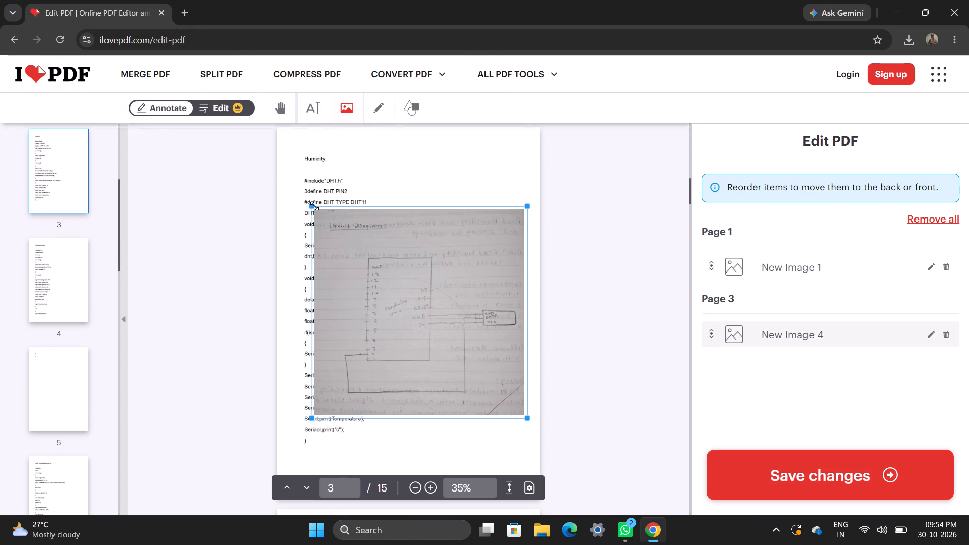
pyautogui.moveTo(312, 206); pyautogui.dragTo(409, 279)
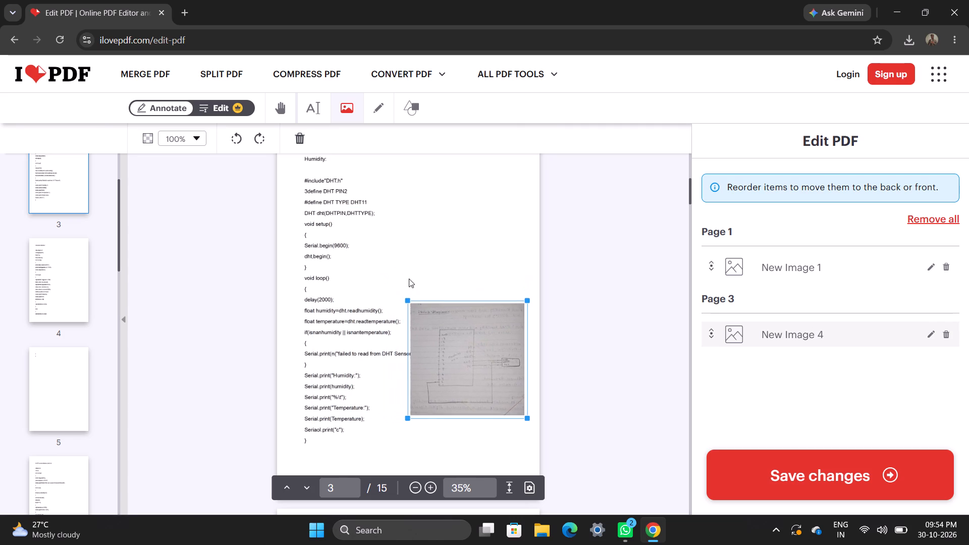
pyautogui.moveTo(409, 279); pyautogui.dragTo(409, 279)
pyautogui.moveTo(461, 335); pyautogui.dragTo(457, 203)
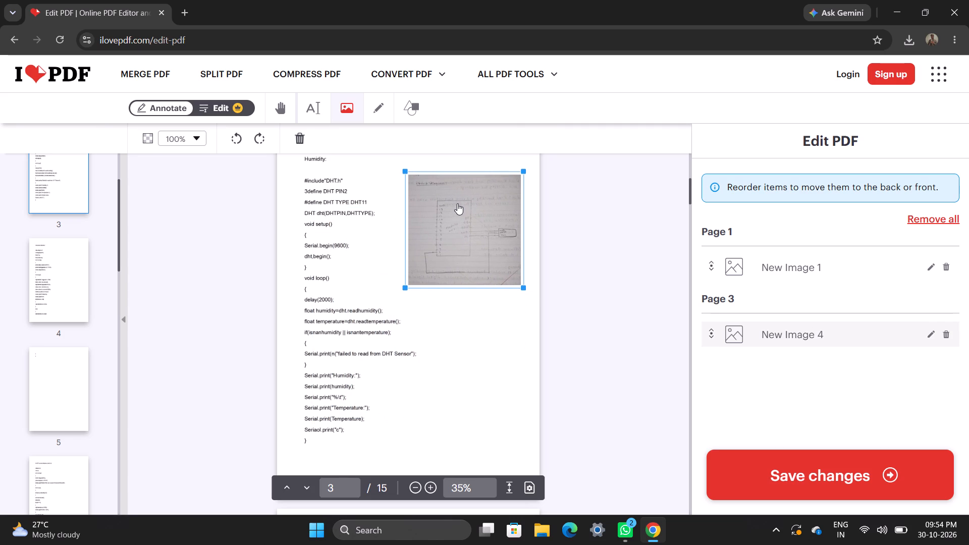
pyautogui.moveTo(457, 203); pyautogui.dragTo(457, 199)
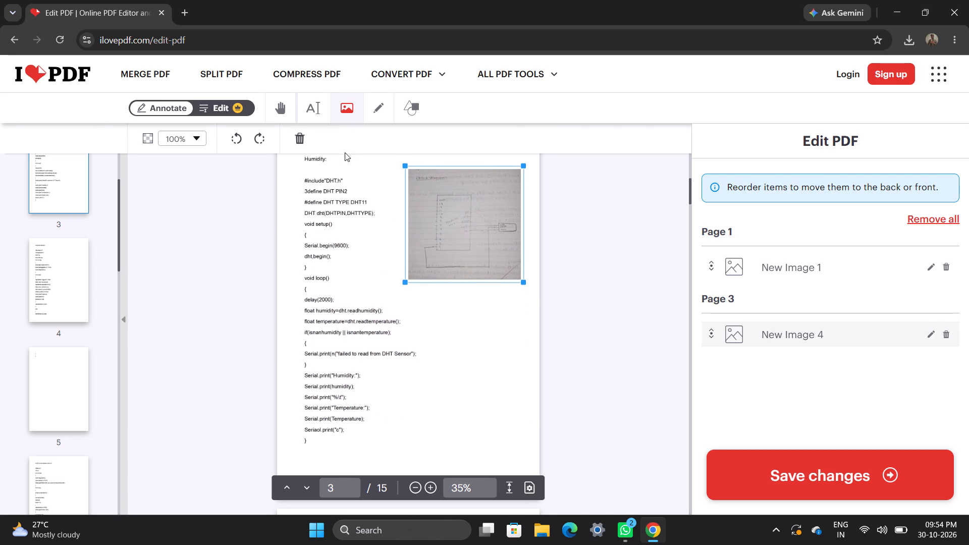
pyautogui.click(367, 182)
# Insert the image 2-2.jpeg from Downloads on page 3, shrink it slightly and place it at the page bottom, below the Humidity code.
pyautogui.click(346, 109)
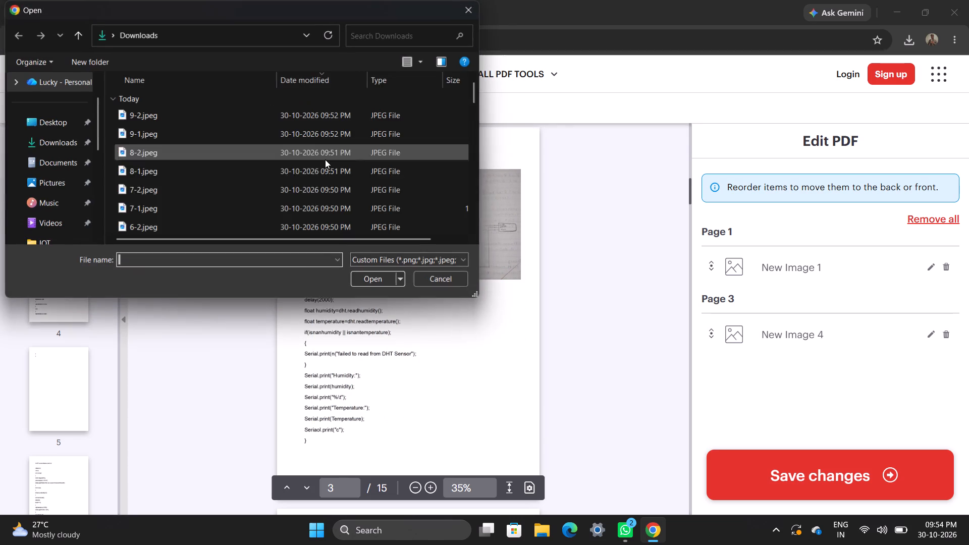
pyautogui.scroll(-3, 308, 171)
pyautogui.doubleClick(265, 227)
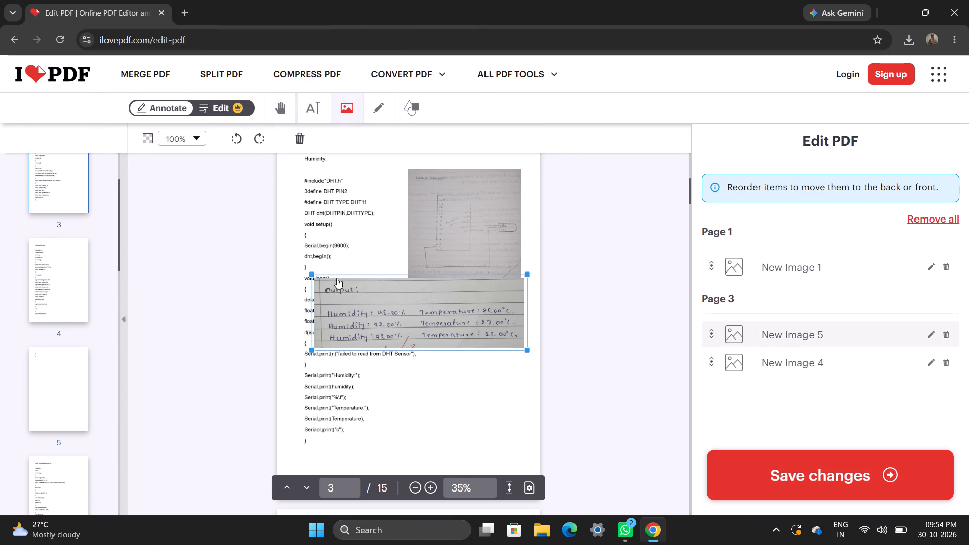
pyautogui.moveTo(365, 292); pyautogui.dragTo(381, 341)
pyautogui.scroll(-2, 374, 309)
pyautogui.moveTo(385, 242); pyautogui.dragTo(379, 302)
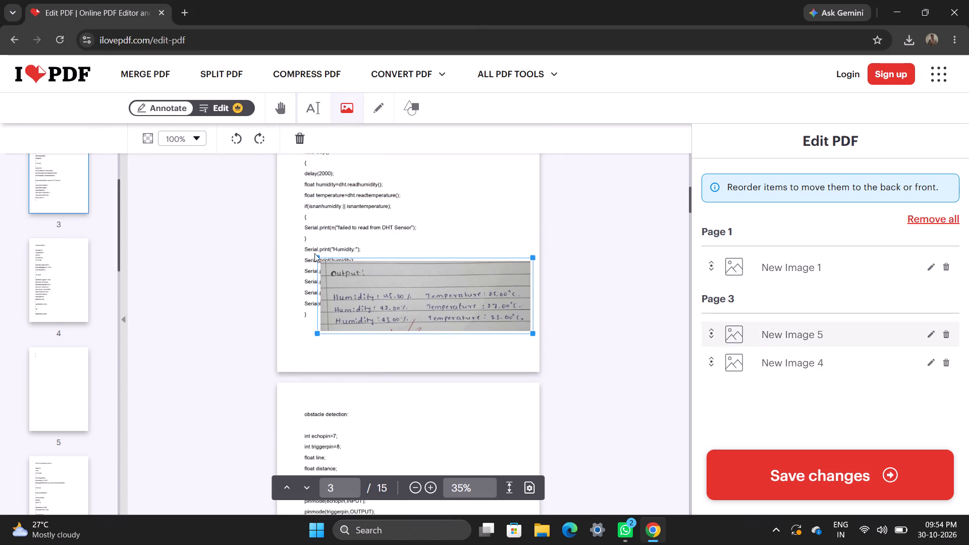
pyautogui.moveTo(316, 258); pyautogui.dragTo(352, 288)
pyautogui.moveTo(391, 286); pyautogui.dragTo(371, 328)
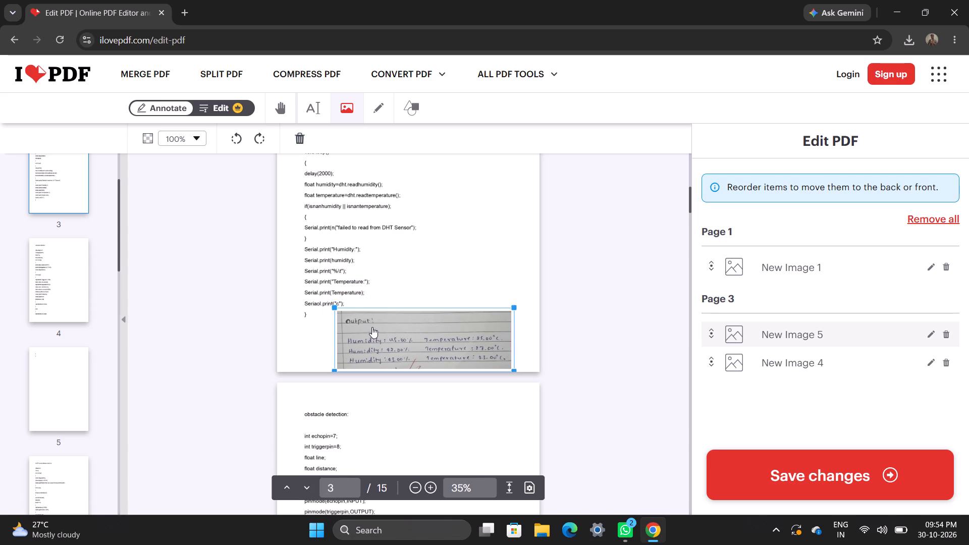
pyautogui.click(398, 271)
# Insert the image 3-1.jpeg from Downloads on page 5, where the obstacle detection program ends.
pyautogui.scroll(-2, 409, 265)
pyautogui.scroll(5, 411, 264)
pyautogui.scroll(-7, 412, 263)
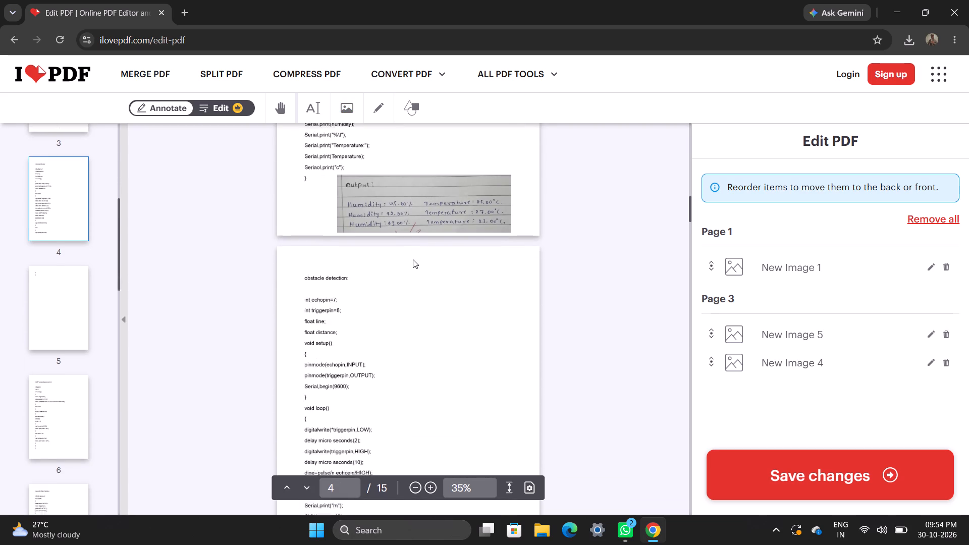
pyautogui.scroll(-5, 401, 230)
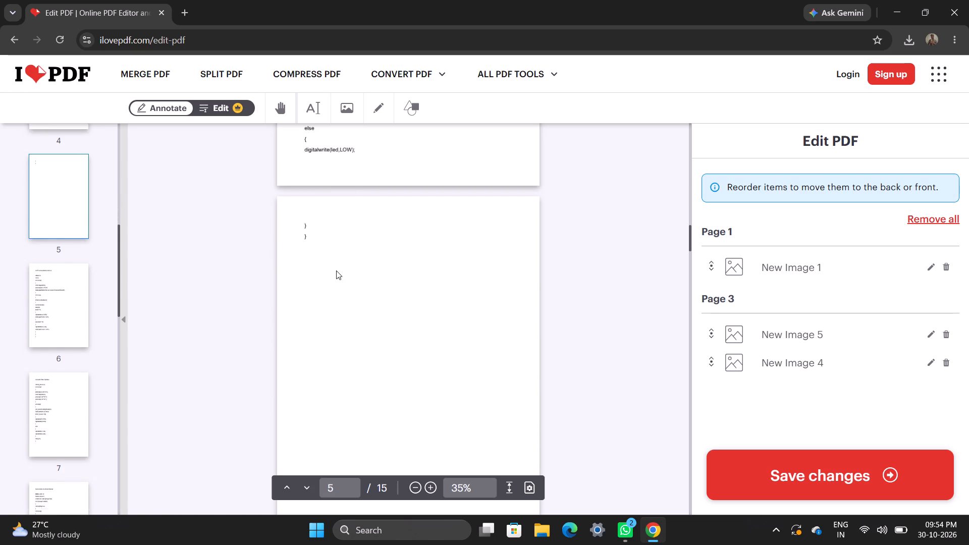
pyautogui.click(339, 272)
pyautogui.click(345, 268)
pyautogui.scroll(-1, 349, 261)
pyautogui.click(350, 261)
pyautogui.doubleClick(350, 260)
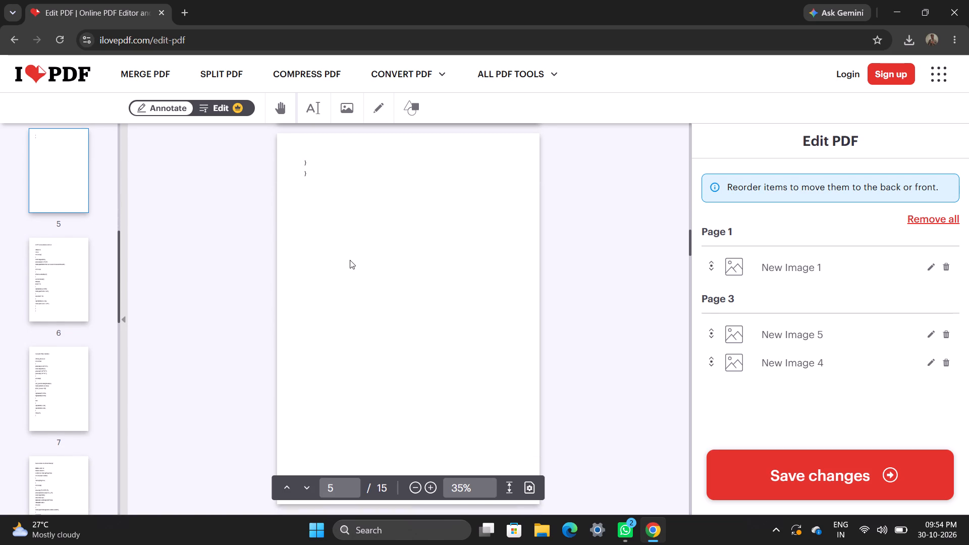
pyautogui.click(346, 111)
pyautogui.scroll(-4, 225, 219)
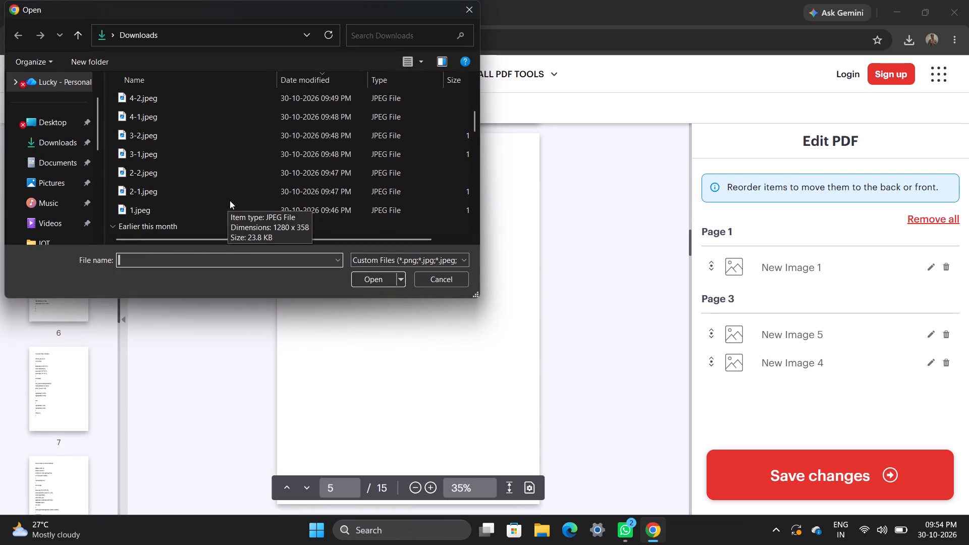
pyautogui.doubleClick(210, 158)
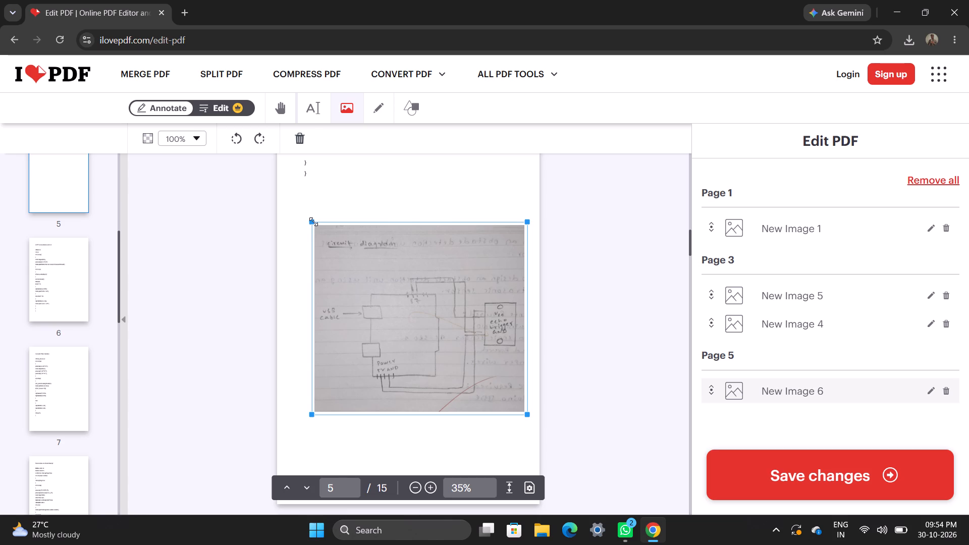
# Shrink the circuit diagram on page 5 and place it at the top of the page, beside the closing braces.
pyautogui.moveTo(311, 219); pyautogui.dragTo(375, 293)
pyautogui.moveTo(422, 317); pyautogui.dragTo(409, 211)
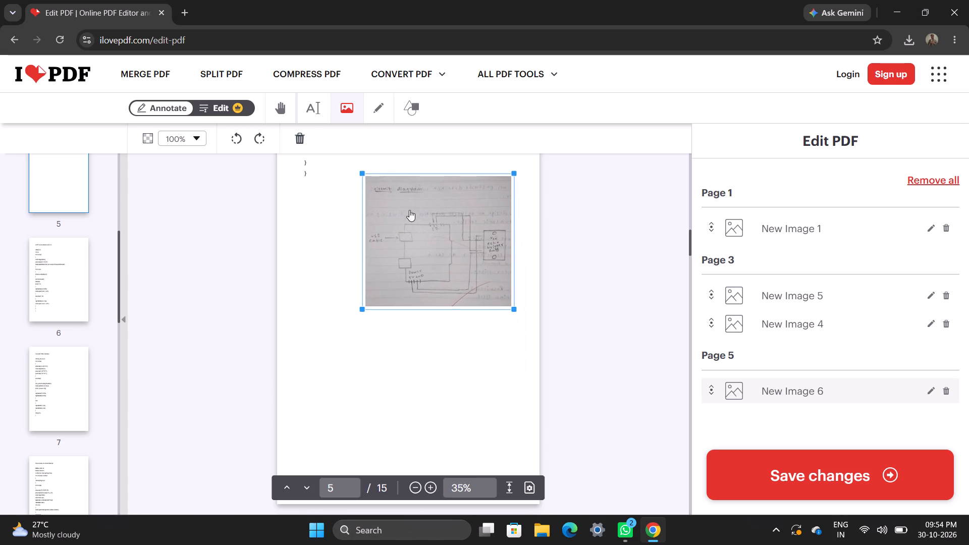
pyautogui.scroll(2, 405, 225)
pyautogui.moveTo(413, 323); pyautogui.dragTo(409, 289)
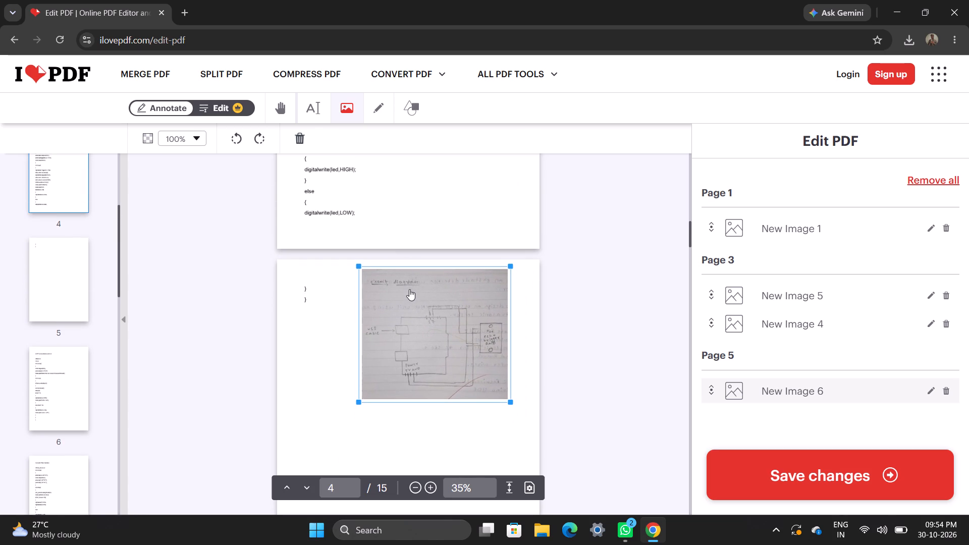
pyautogui.moveTo(409, 289); pyautogui.dragTo(409, 283)
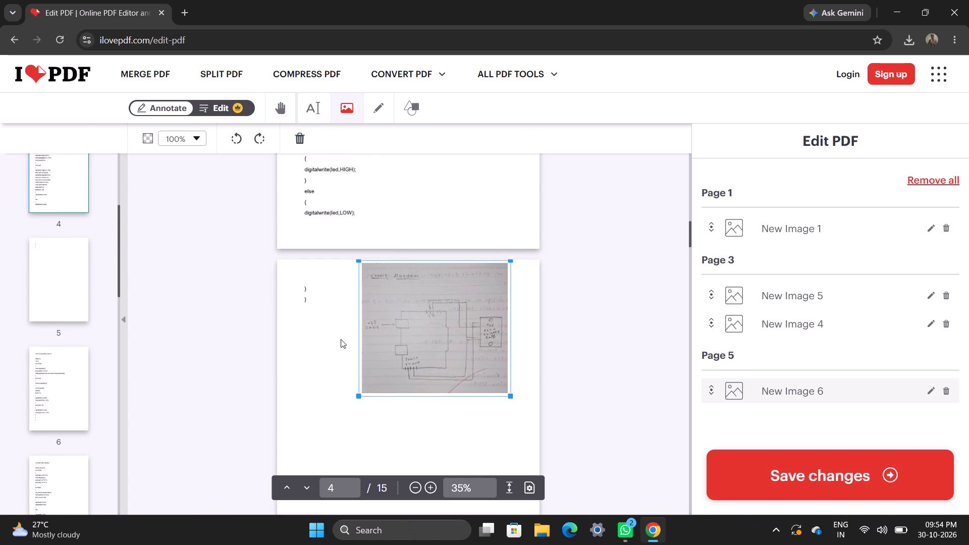
pyautogui.click(329, 340)
# Insert the image 3-2.jpeg from Downloads on page 5, shrink it slightly and place it below the circuit diagram.
pyautogui.scroll(-1, 336, 334)
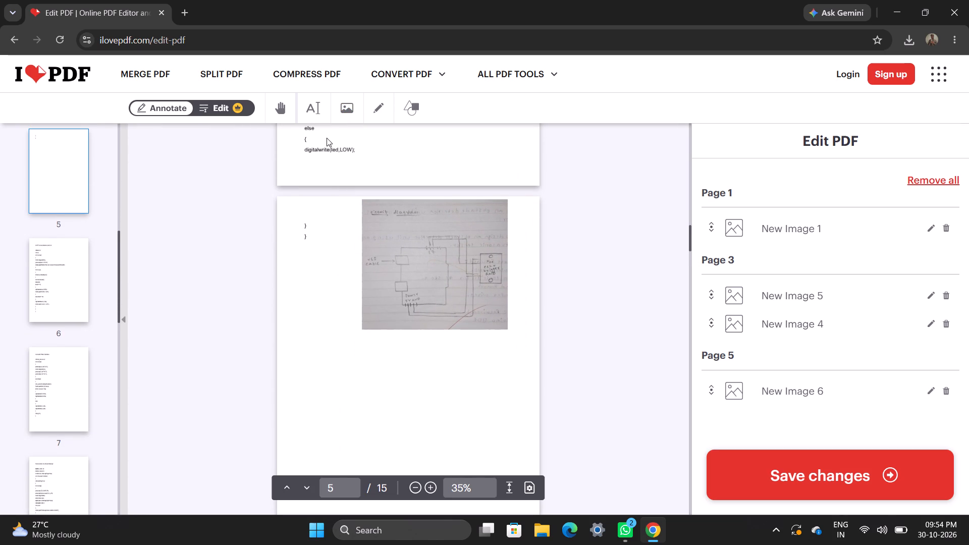
pyautogui.click(344, 109)
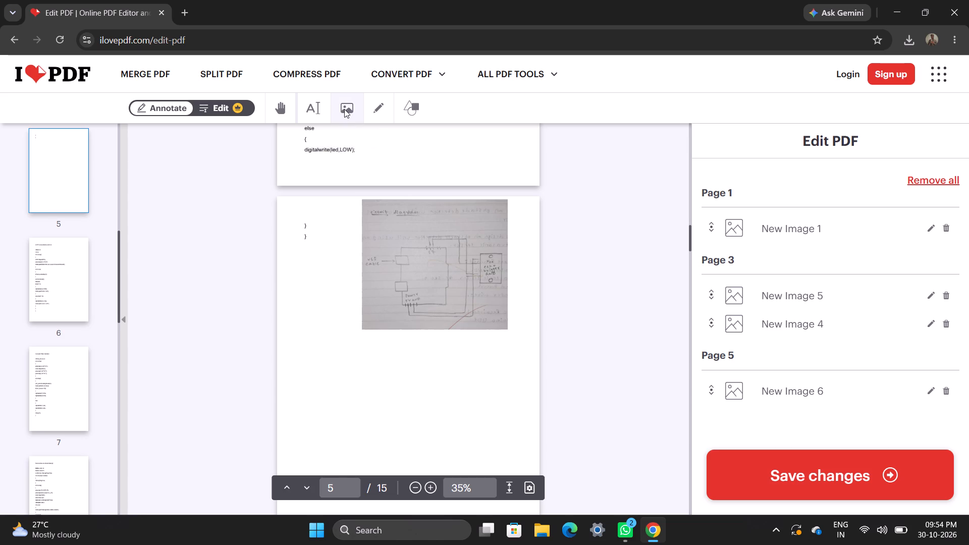
pyautogui.scroll(-4, 247, 191)
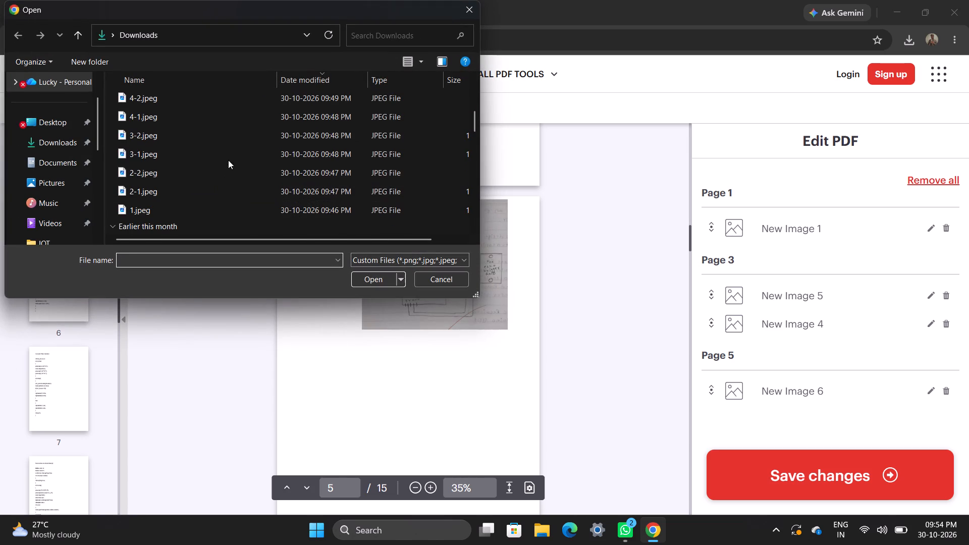
pyautogui.doubleClick(223, 133)
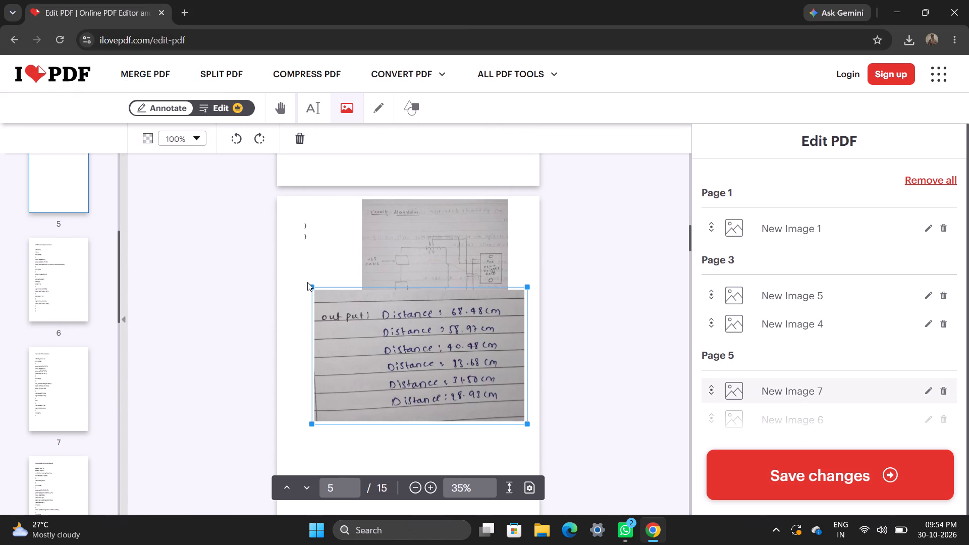
pyautogui.moveTo(314, 285); pyautogui.dragTo(330, 309)
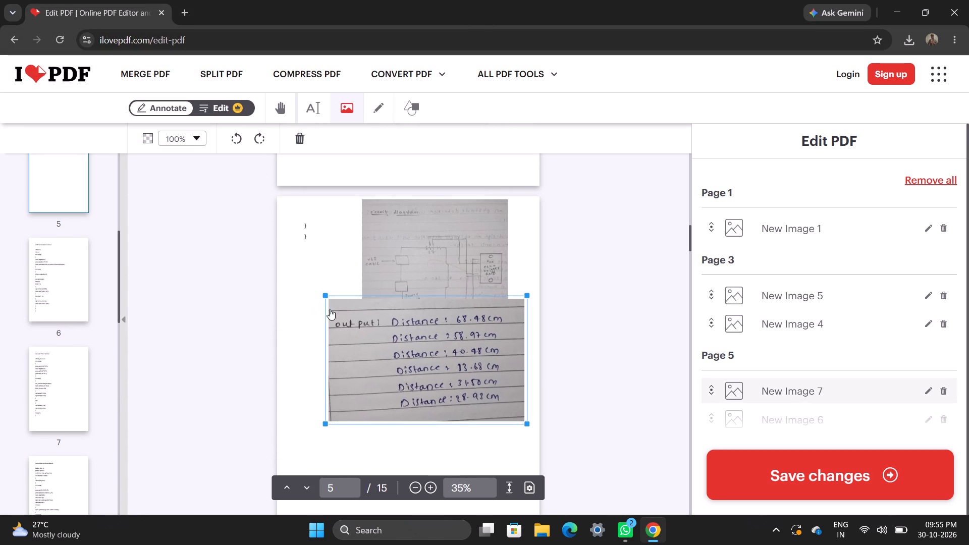
pyautogui.moveTo(330, 309); pyautogui.dragTo(335, 316)
pyautogui.moveTo(390, 331); pyautogui.dragTo(387, 375)
pyautogui.scroll(-2, 386, 353)
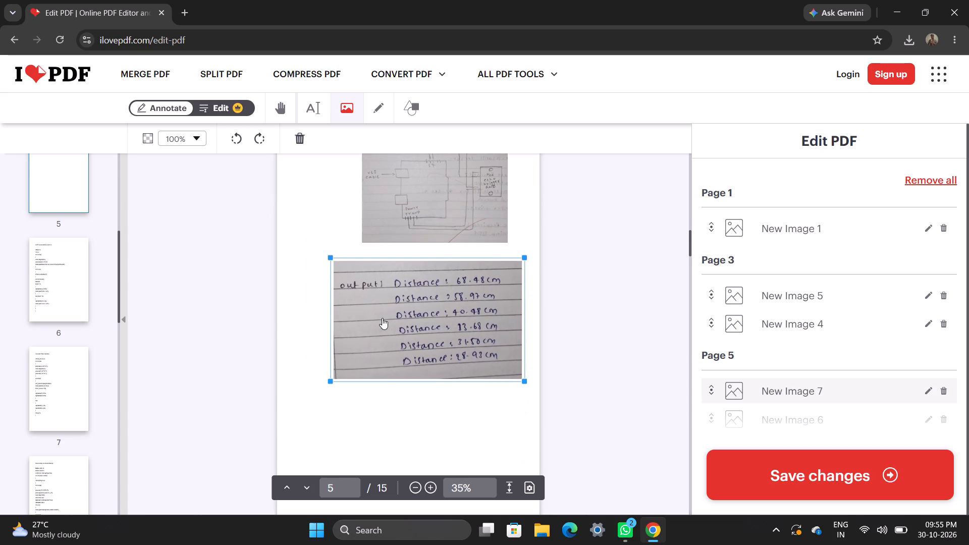
pyautogui.moveTo(384, 298); pyautogui.dragTo(374, 313)
pyautogui.moveTo(377, 313); pyautogui.dragTo(380, 338)
# Shift the circuit diagram on page 5 slightly towards the closing braces and enlarge it a little, keeping it above the output photo.
pyautogui.scroll(2, 390, 330)
pyautogui.moveTo(411, 282); pyautogui.dragTo(407, 300)
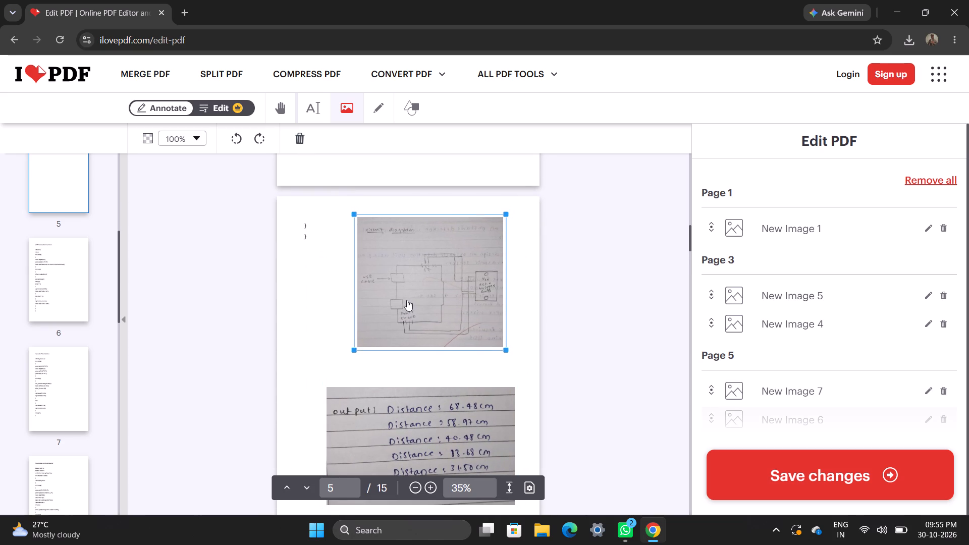
pyautogui.moveTo(407, 300); pyautogui.dragTo(397, 286)
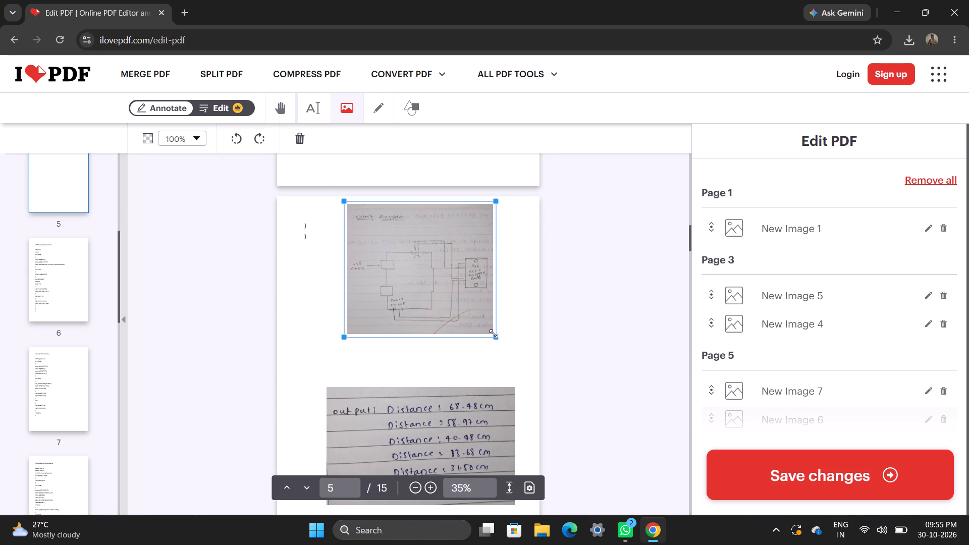
pyautogui.moveTo(493, 334); pyautogui.dragTo(511, 358)
pyautogui.scroll(-4, 494, 343)
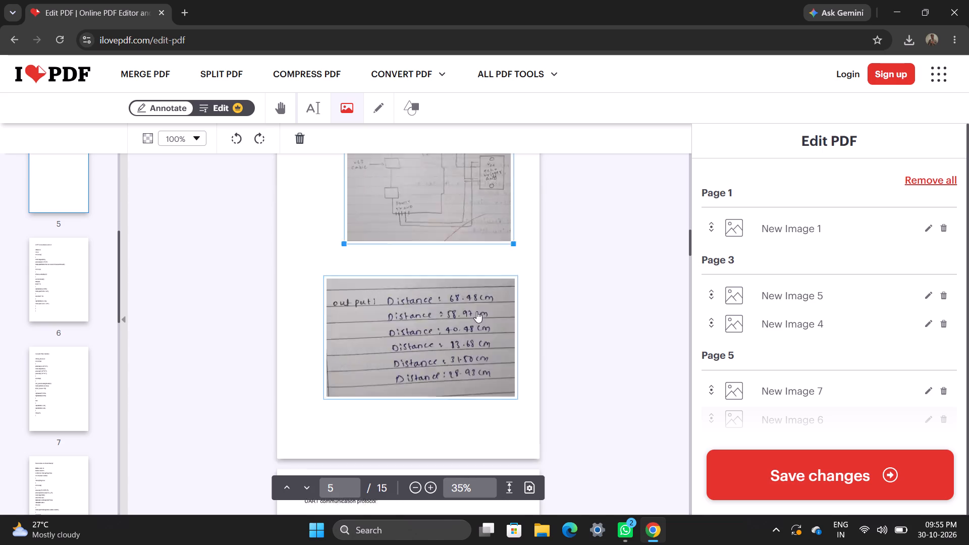
# Insert the image 4-1.jpeg from Downloads on page 6, which holds the UART communication protocol program.
pyautogui.scroll(-3, 476, 311)
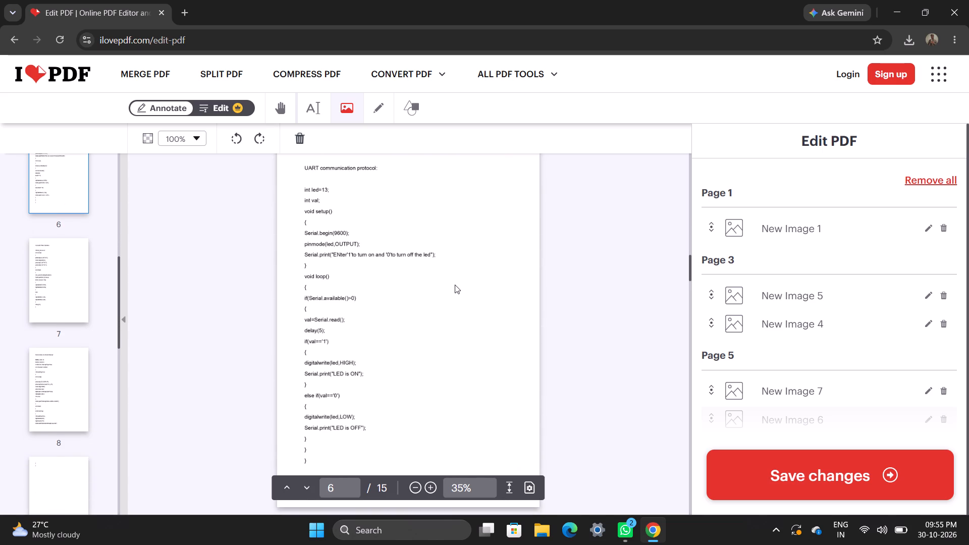
pyautogui.scroll(-5, 454, 285)
pyautogui.scroll(2, 454, 285)
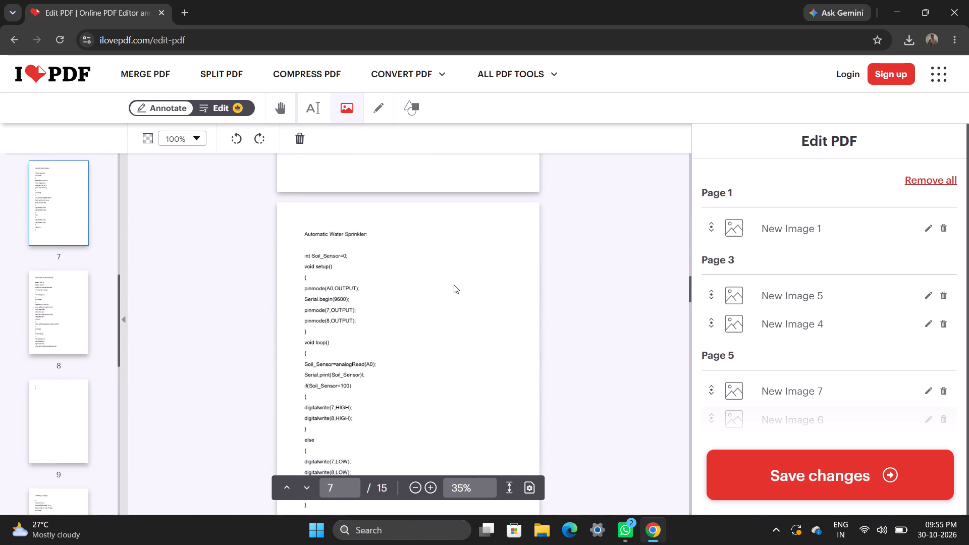
pyautogui.scroll(4, 454, 285)
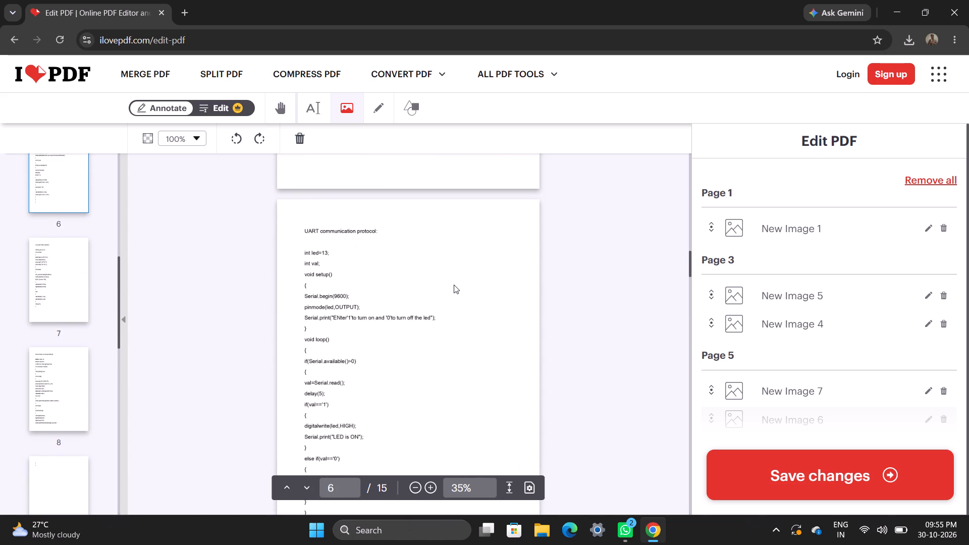
pyautogui.scroll(-1, 454, 285)
pyautogui.click(426, 292)
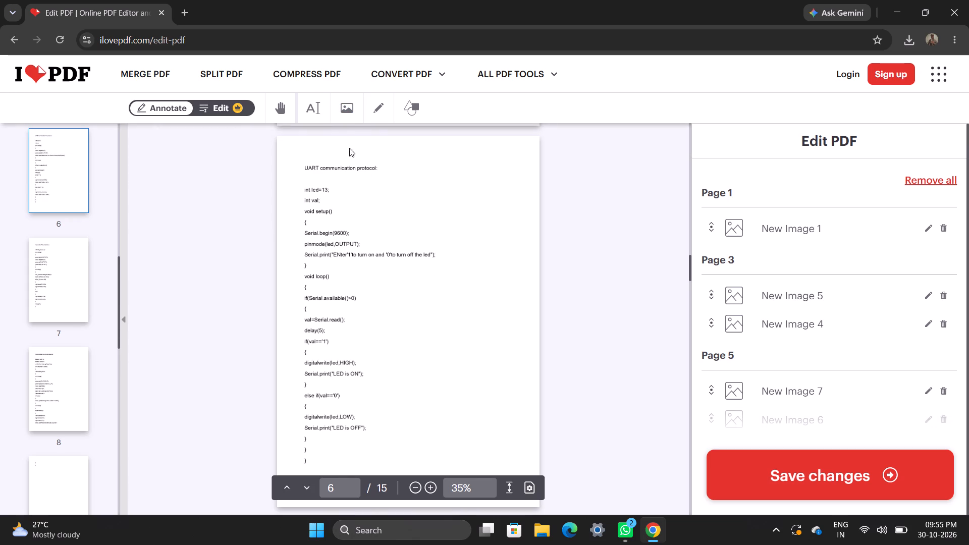
pyautogui.click(350, 116)
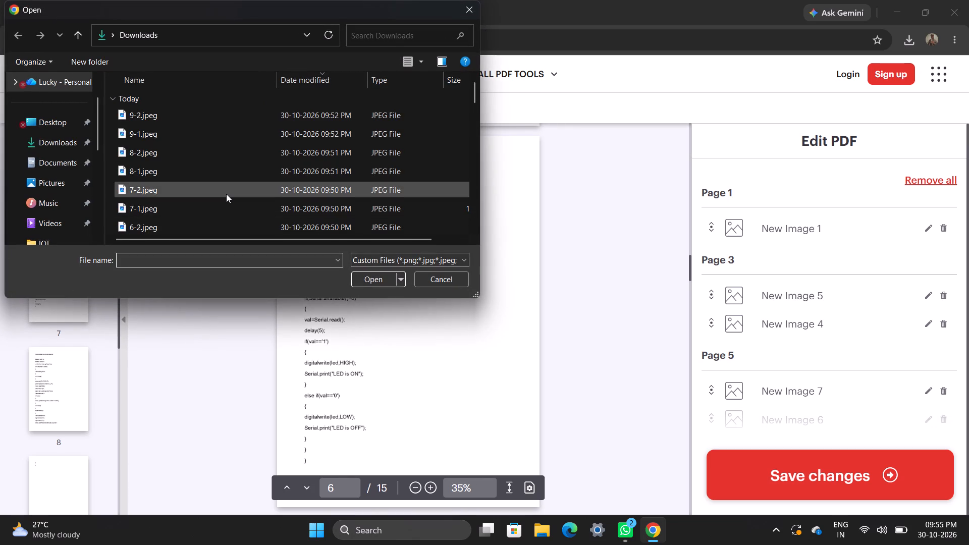
pyautogui.scroll(-2, 226, 194)
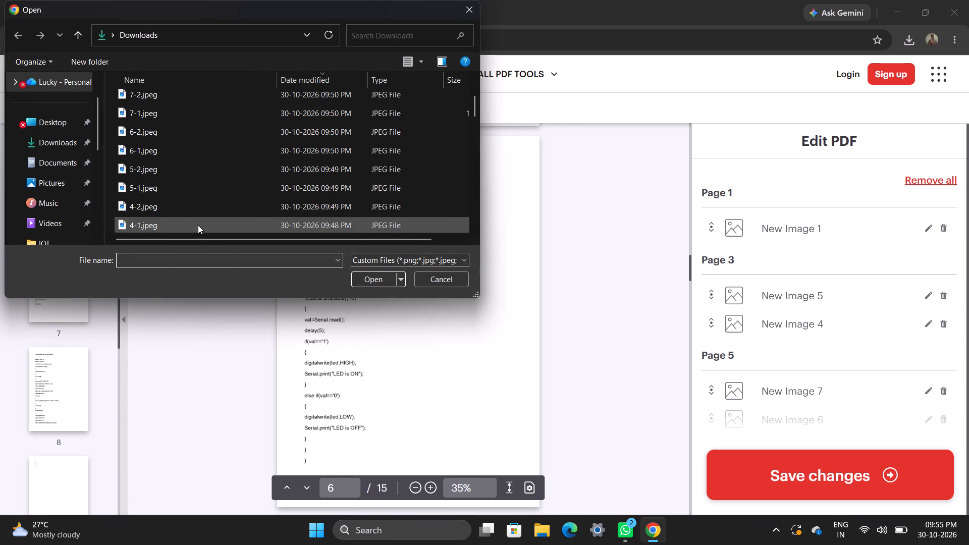
pyautogui.doubleClick(198, 225)
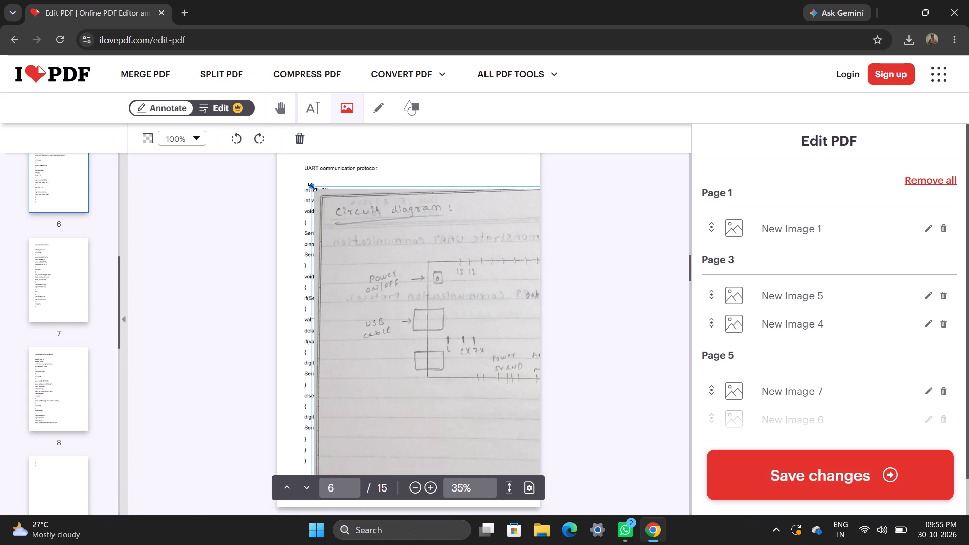
# Shrink the circuit diagram on page 6 and place it in the blank area beside the void loop() code.
pyautogui.moveTo(312, 187); pyautogui.dragTo(438, 289)
pyautogui.moveTo(493, 375); pyautogui.dragTo(489, 359)
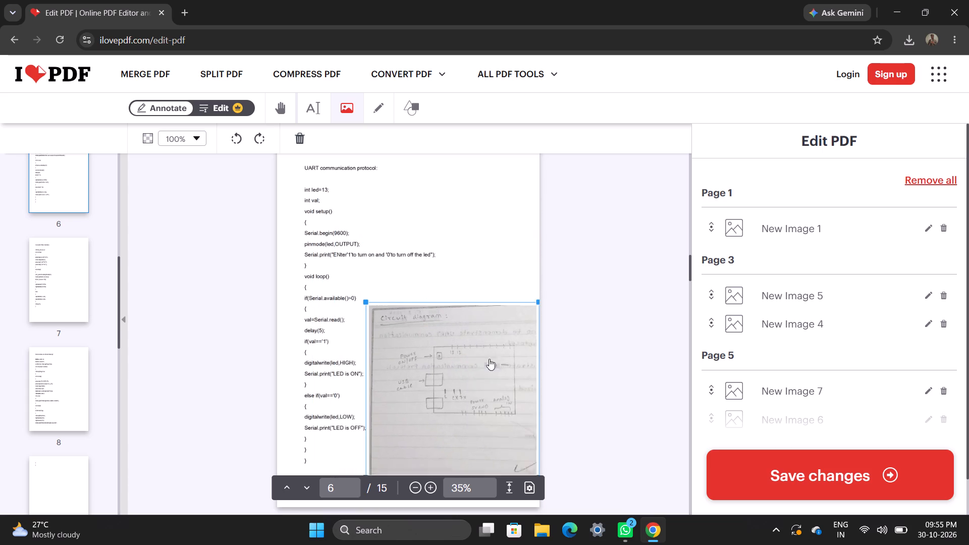
pyautogui.moveTo(489, 359); pyautogui.dragTo(463, 251)
pyautogui.scroll(-1, 428, 283)
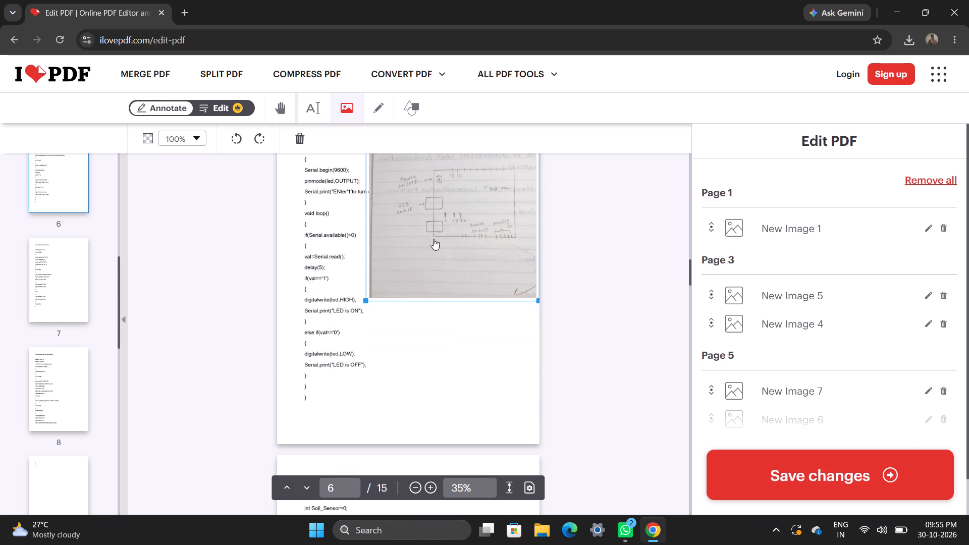
pyautogui.moveTo(435, 236); pyautogui.dragTo(433, 309)
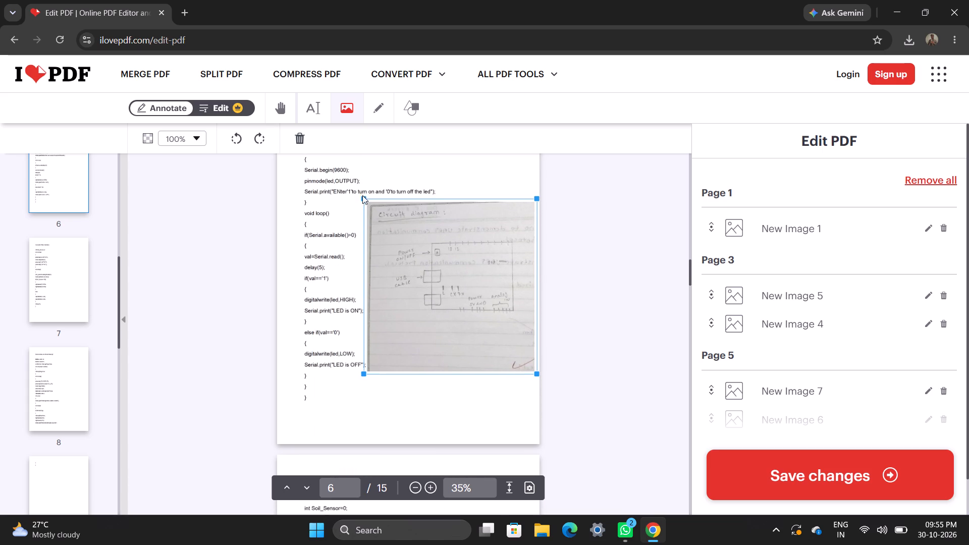
pyautogui.moveTo(363, 196); pyautogui.dragTo(406, 266)
pyautogui.moveTo(504, 292); pyautogui.dragTo(488, 267)
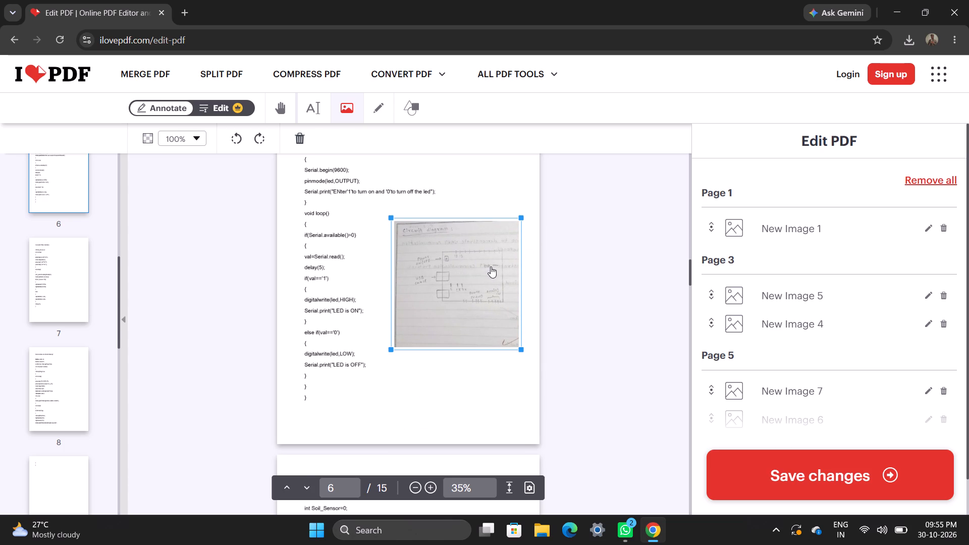
# Move the circuit diagram to the top of page 6 beside the UART title and shrink it to fit above the long Serial.print line.
pyautogui.scroll(2, 491, 266)
pyautogui.moveTo(459, 365); pyautogui.dragTo(472, 209)
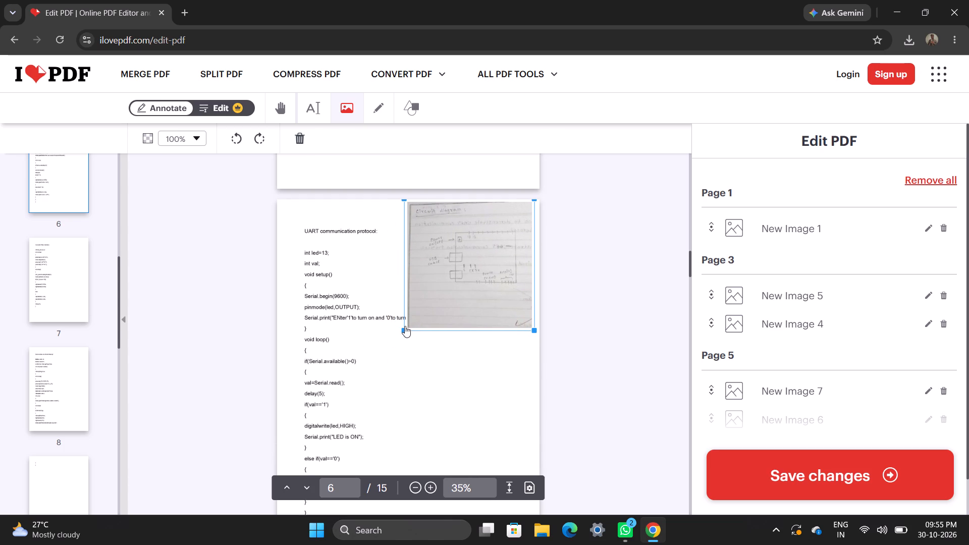
pyautogui.moveTo(401, 326); pyautogui.dragTo(407, 326)
pyautogui.moveTo(403, 333); pyautogui.dragTo(416, 320)
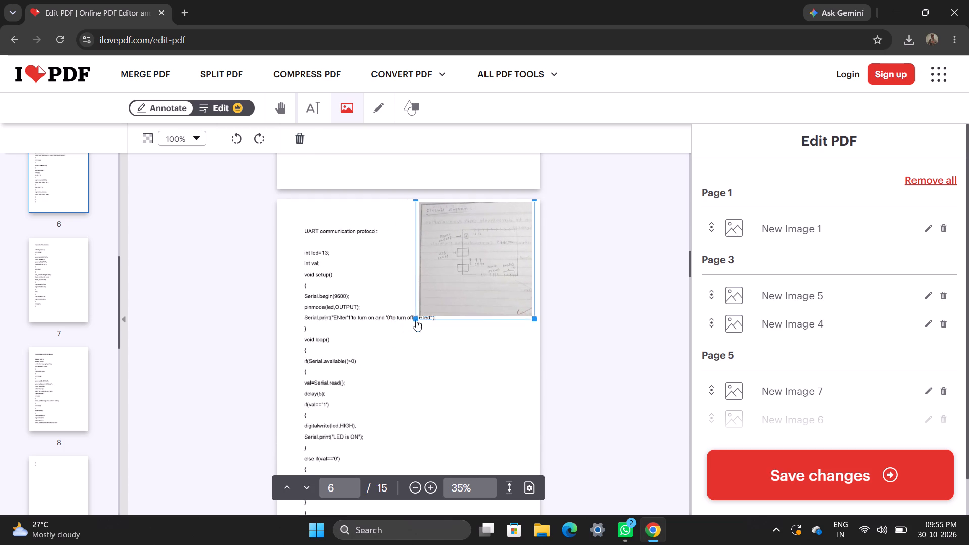
pyautogui.moveTo(416, 320); pyautogui.dragTo(425, 305)
pyautogui.moveTo(465, 268); pyautogui.dragTo(439, 267)
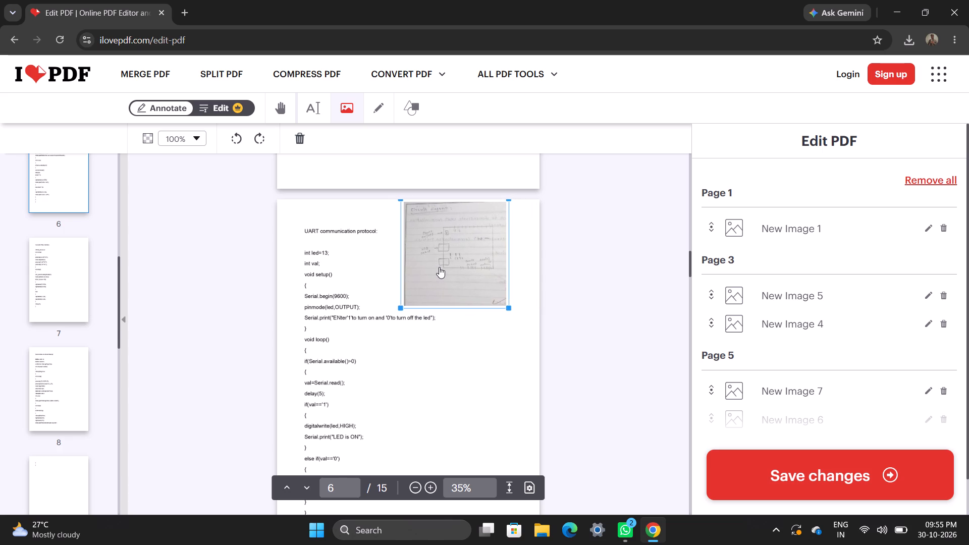
pyautogui.moveTo(439, 267); pyautogui.dragTo(429, 266)
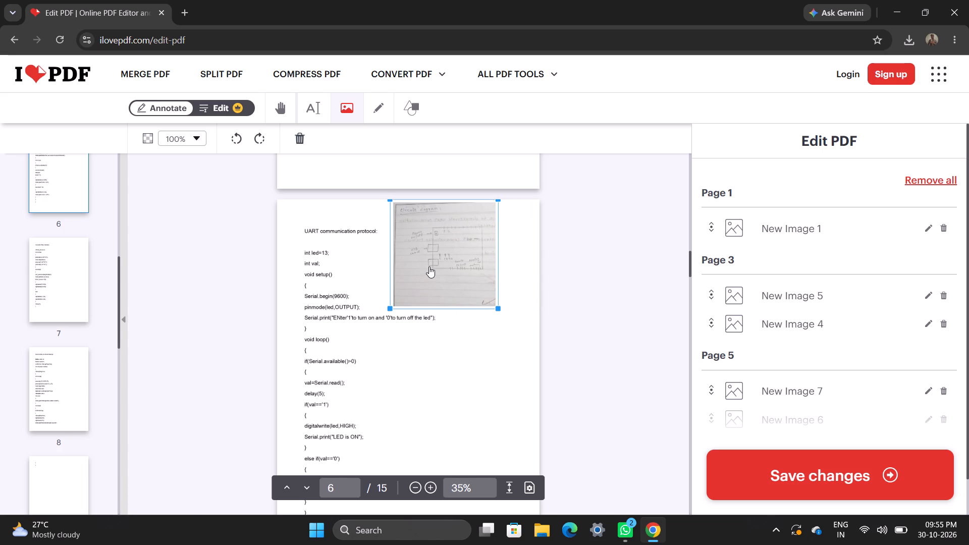
pyautogui.moveTo(429, 266); pyautogui.dragTo(429, 269)
pyautogui.click(443, 335)
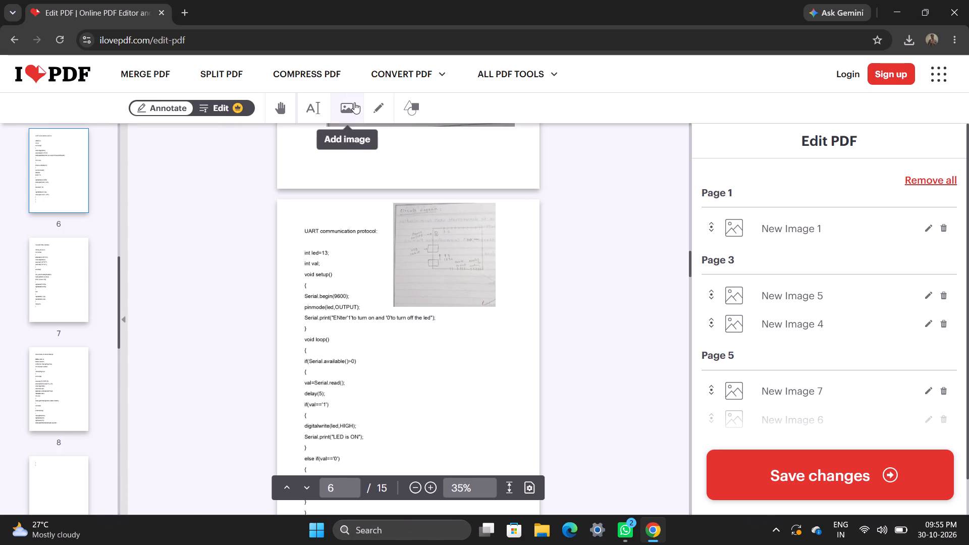
# Insert the image 4-2.jpeg from Downloads on page 6, shrink it and place it at the page bottom, beside the last closing brace.
pyautogui.click(354, 102)
pyautogui.scroll(-1, 249, 149)
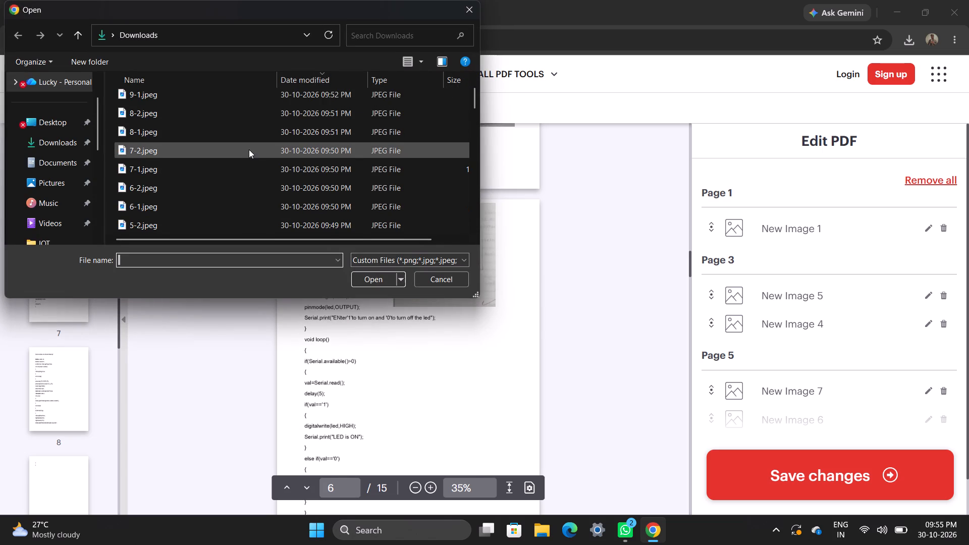
pyautogui.scroll(-1, 249, 149)
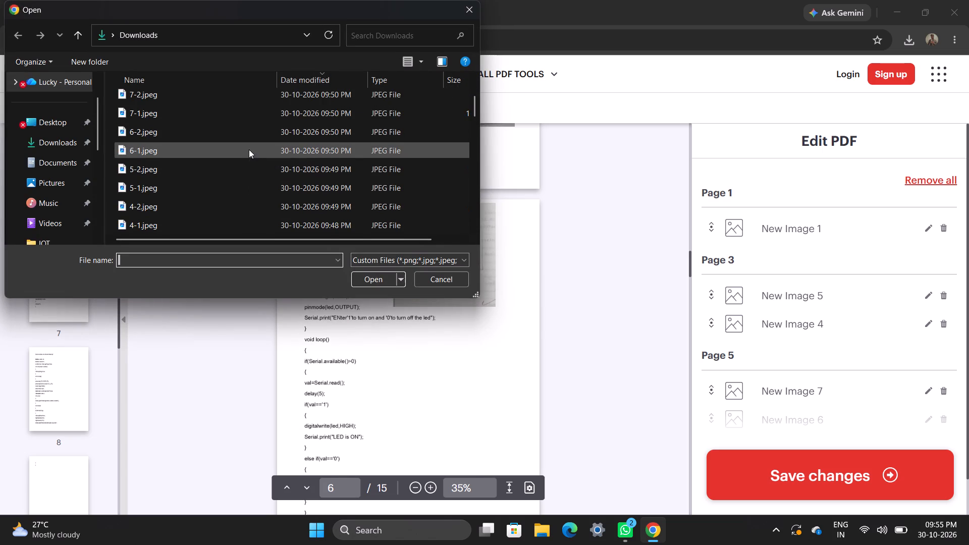
pyautogui.doubleClick(182, 205)
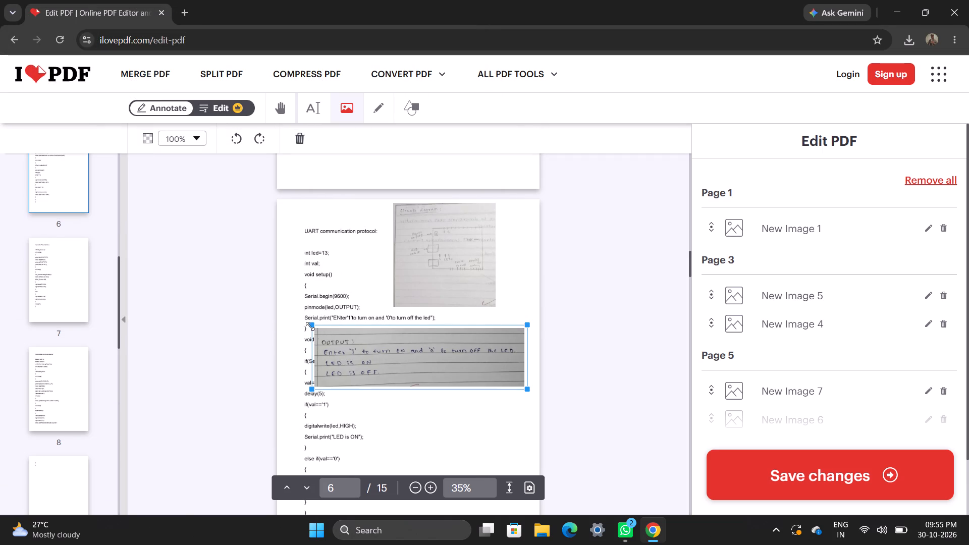
pyautogui.moveTo(311, 325); pyautogui.dragTo(366, 355)
pyautogui.moveTo(398, 359); pyautogui.dragTo(398, 362)
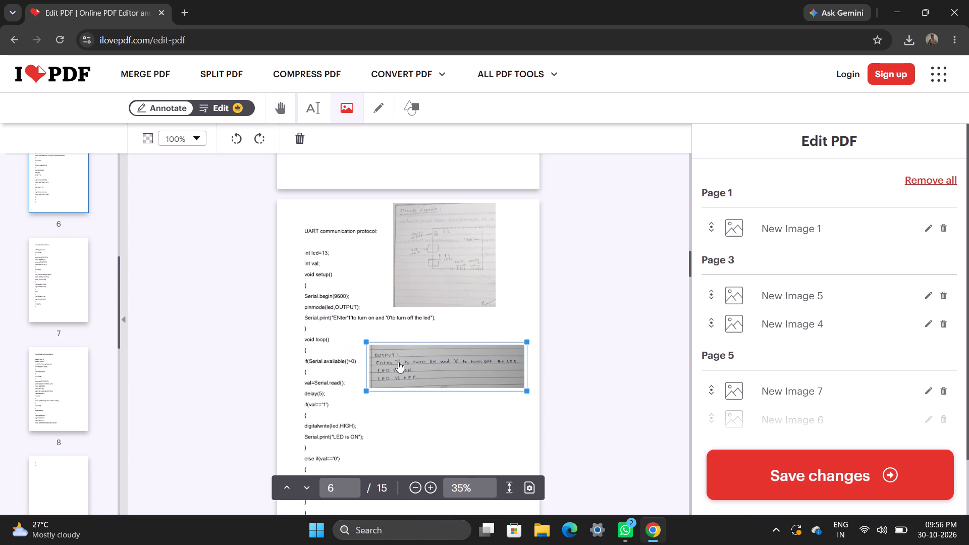
pyautogui.moveTo(398, 362); pyautogui.dragTo(409, 366)
pyautogui.scroll(-2, 419, 360)
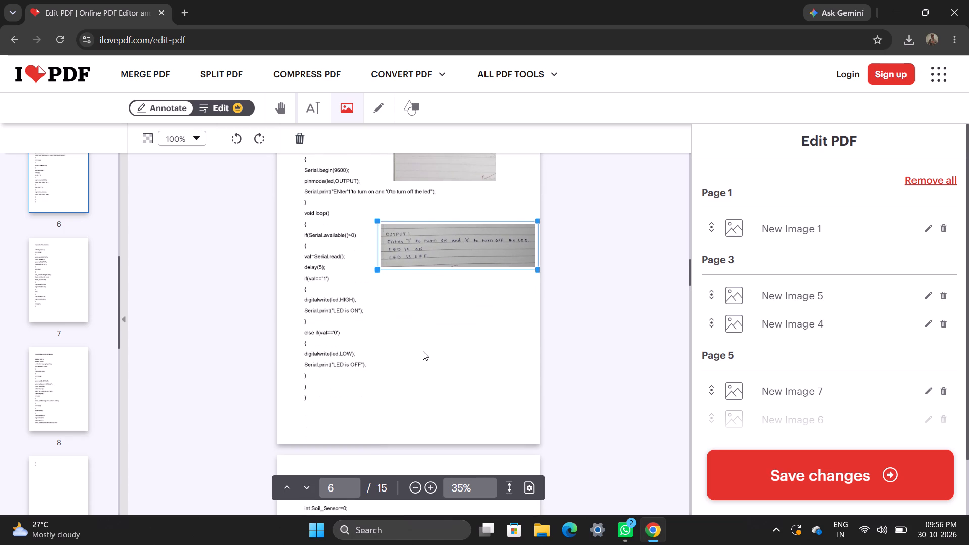
pyautogui.moveTo(437, 243); pyautogui.dragTo(395, 410)
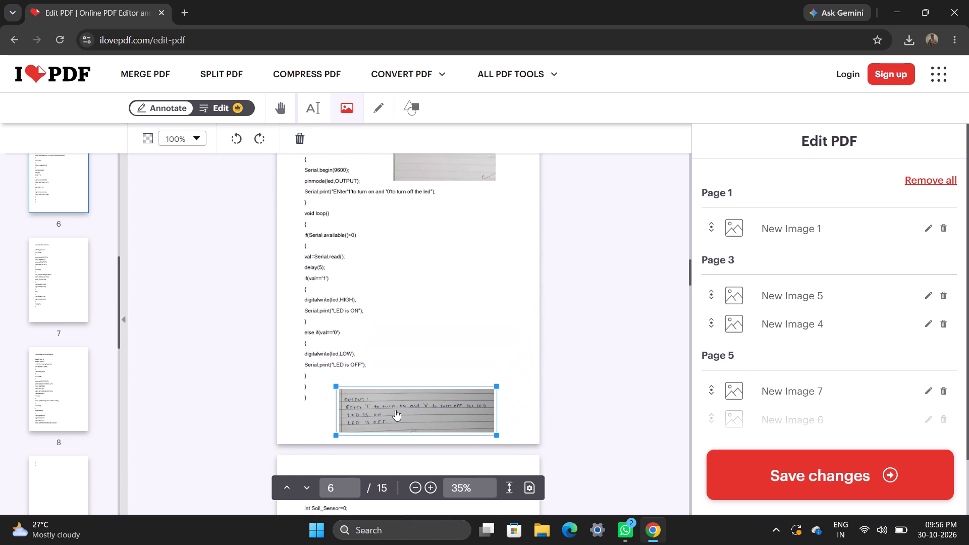
pyautogui.moveTo(395, 410); pyautogui.dragTo(396, 408)
# Move the circuit diagram on page 6 down beside the void loop() code and enlarge it slightly.
pyautogui.scroll(-1, 424, 335)
pyautogui.scroll(1, 424, 335)
pyautogui.scroll(-1, 424, 334)
pyautogui.scroll(3, 425, 334)
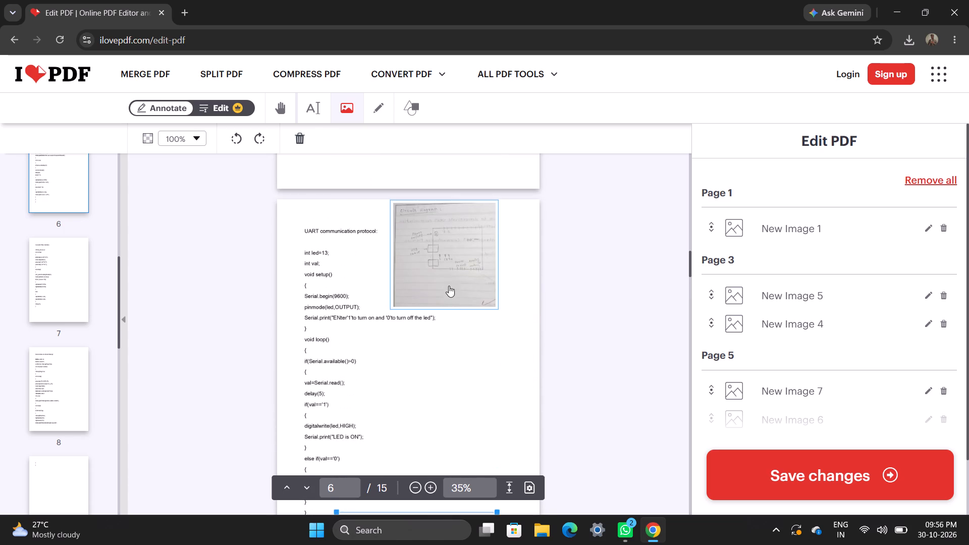
pyautogui.moveTo(446, 268); pyautogui.dragTo(443, 394)
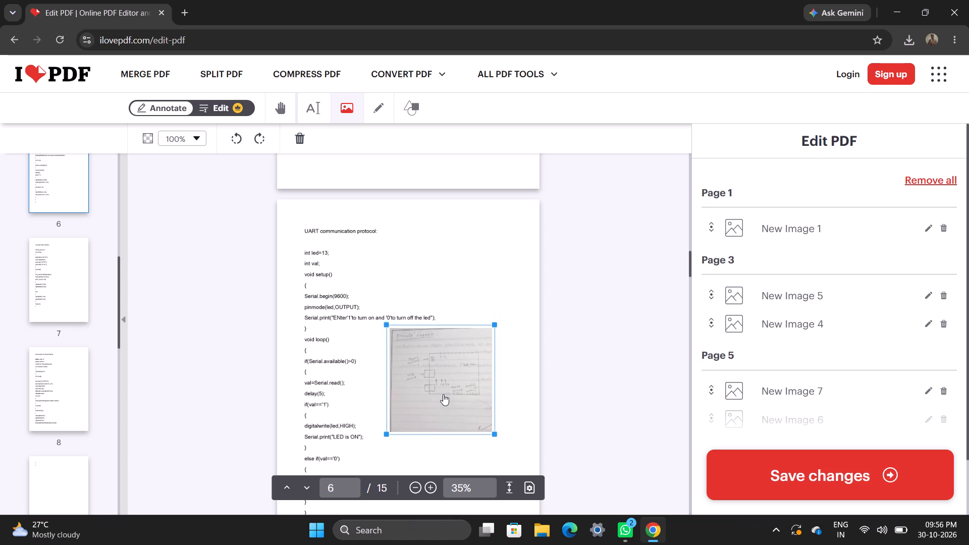
pyautogui.moveTo(443, 394); pyautogui.dragTo(443, 395)
pyautogui.moveTo(493, 433); pyautogui.dragTo(494, 437)
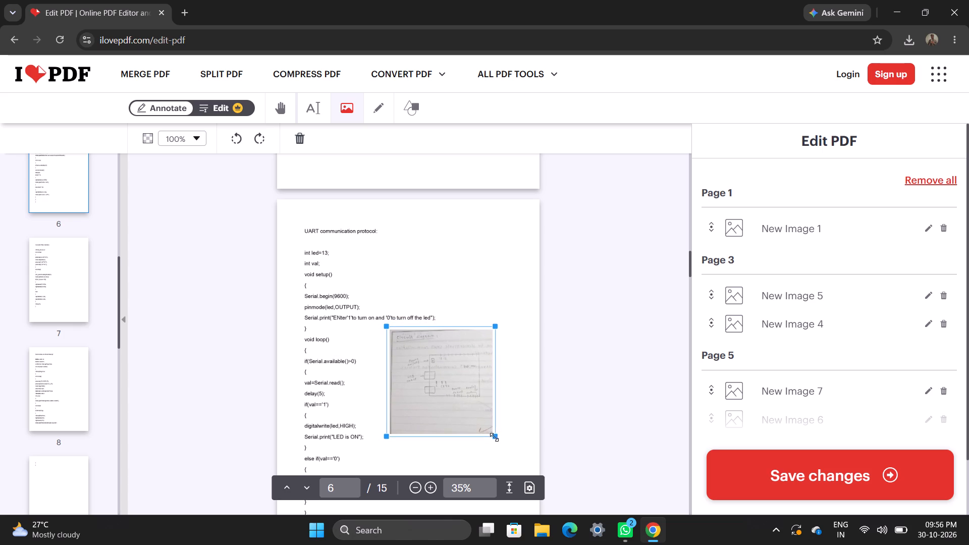
pyautogui.moveTo(494, 437); pyautogui.dragTo(502, 463)
pyautogui.scroll(2, 488, 387)
pyautogui.scroll(-2, 492, 375)
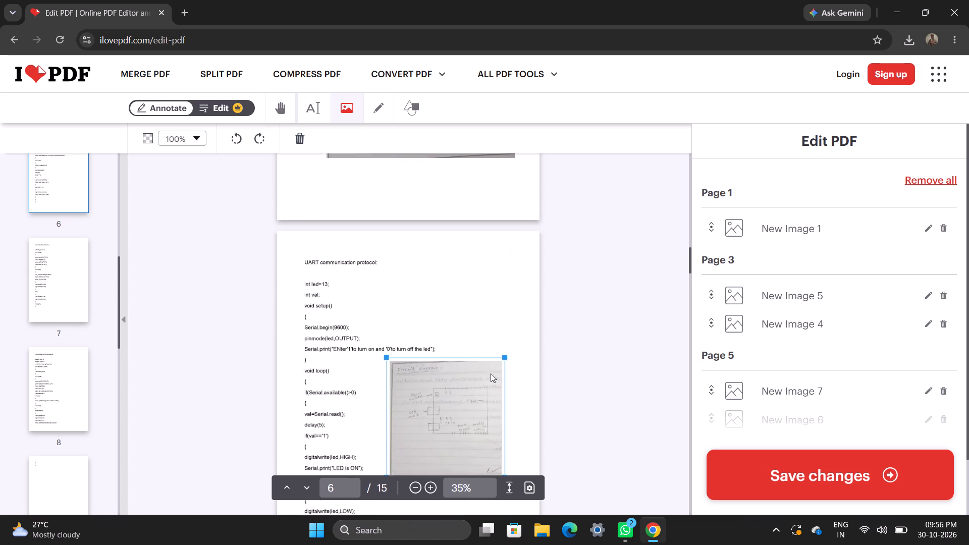
# Nudge the circuit diagram on page 6 and enlarge it to fill the blank area beside the void loop() code.
pyautogui.scroll(-1, 489, 366)
pyautogui.moveTo(480, 342); pyautogui.dragTo(478, 350)
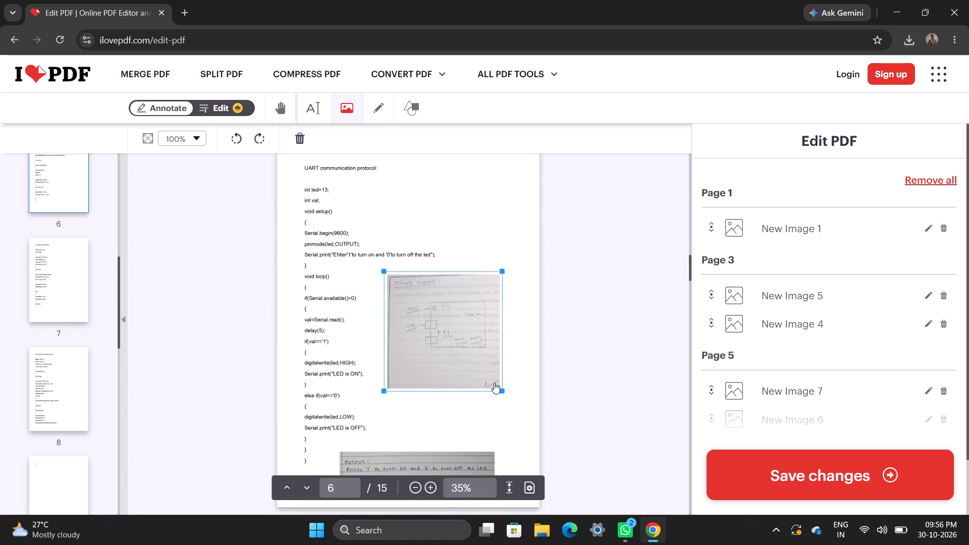
pyautogui.moveTo(501, 389); pyautogui.dragTo(504, 408)
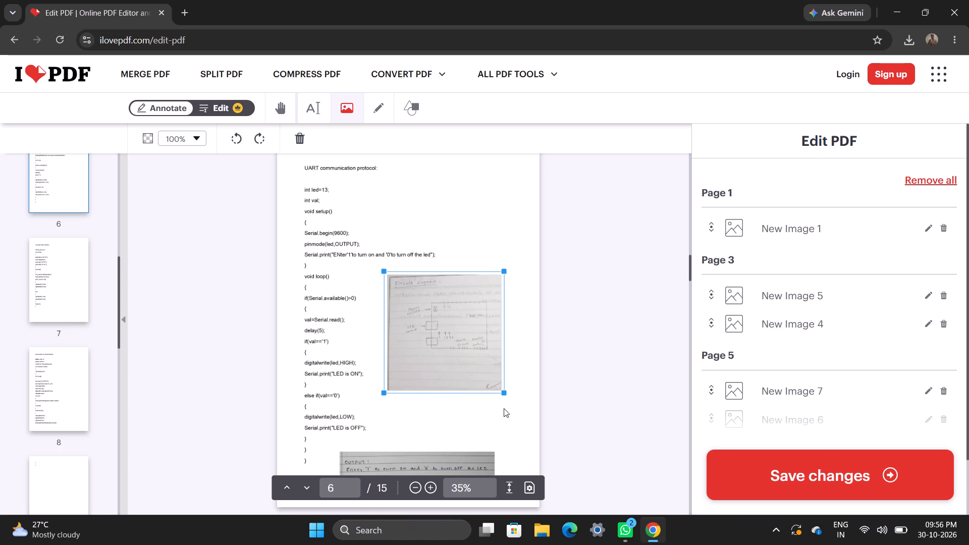
pyautogui.moveTo(504, 408); pyautogui.dragTo(509, 438)
pyautogui.moveTo(508, 396); pyautogui.dragTo(511, 400)
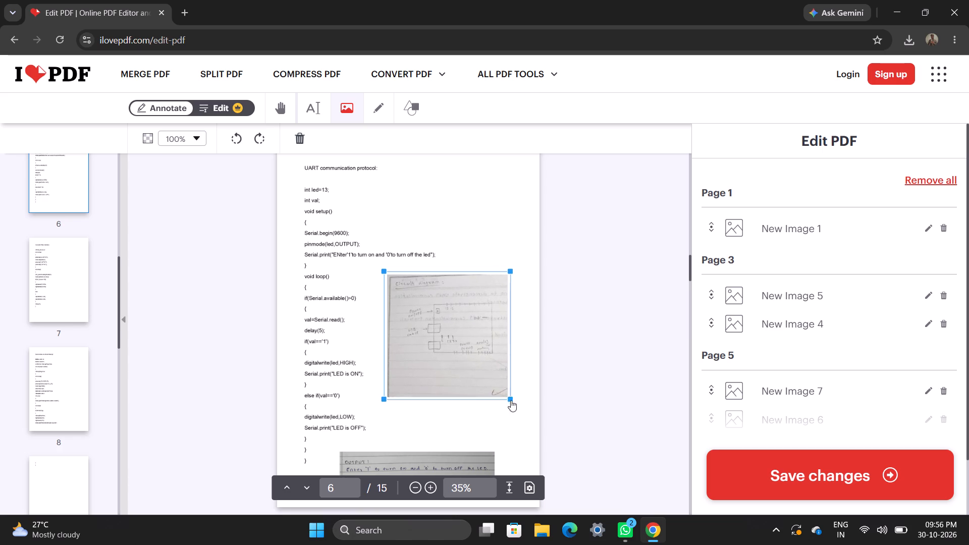
pyautogui.moveTo(511, 400); pyautogui.dragTo(519, 430)
# Insert the image 5-1.jpeg from Downloads on page 7, the Automatic Water Sprinkler program.
pyautogui.scroll(-1, 483, 345)
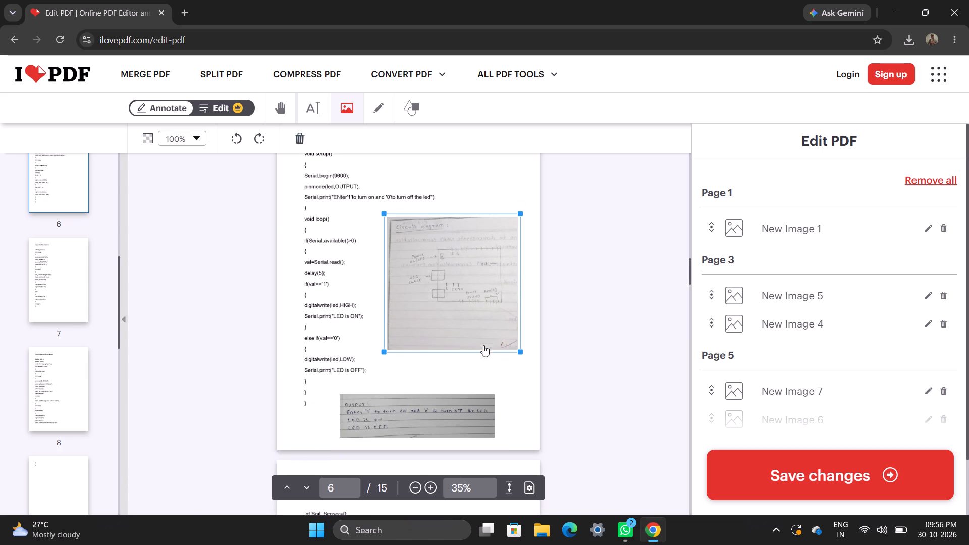
pyautogui.scroll(-4, 483, 339)
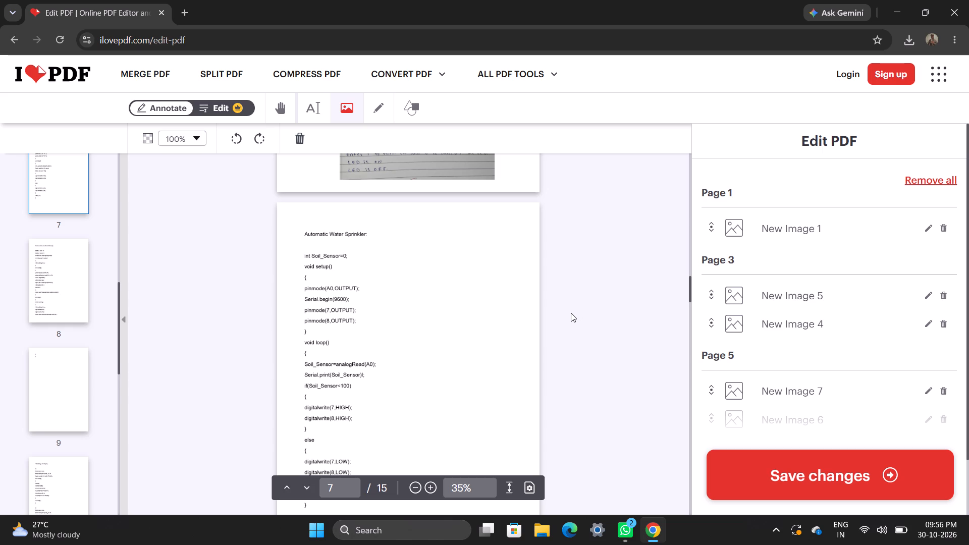
pyautogui.scroll(-1, 477, 309)
pyautogui.click(477, 284)
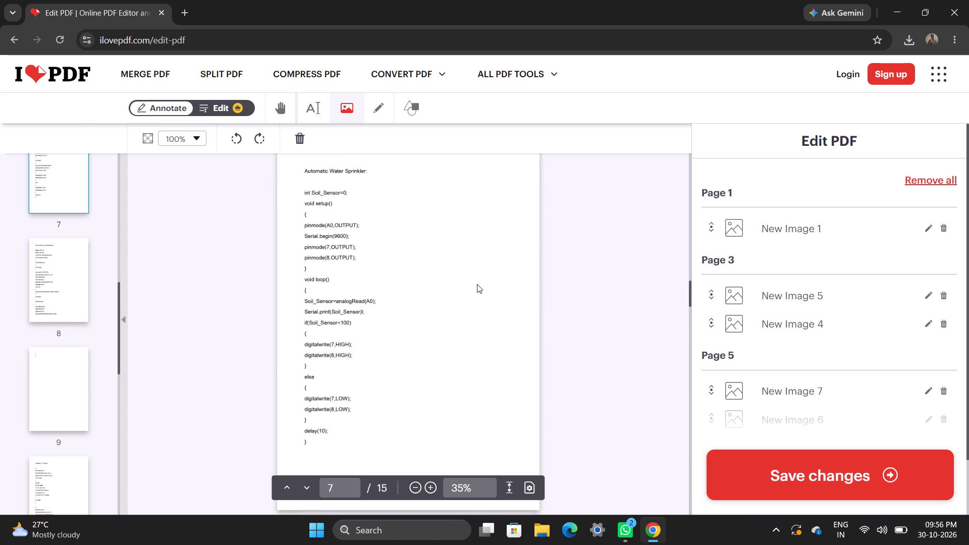
pyautogui.scroll(-2, 461, 275)
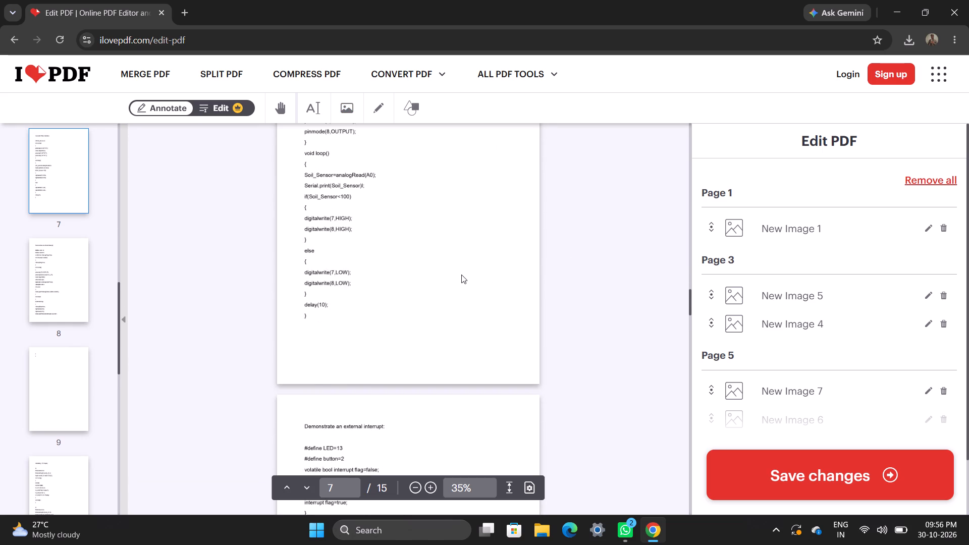
pyautogui.scroll(-2, 461, 275)
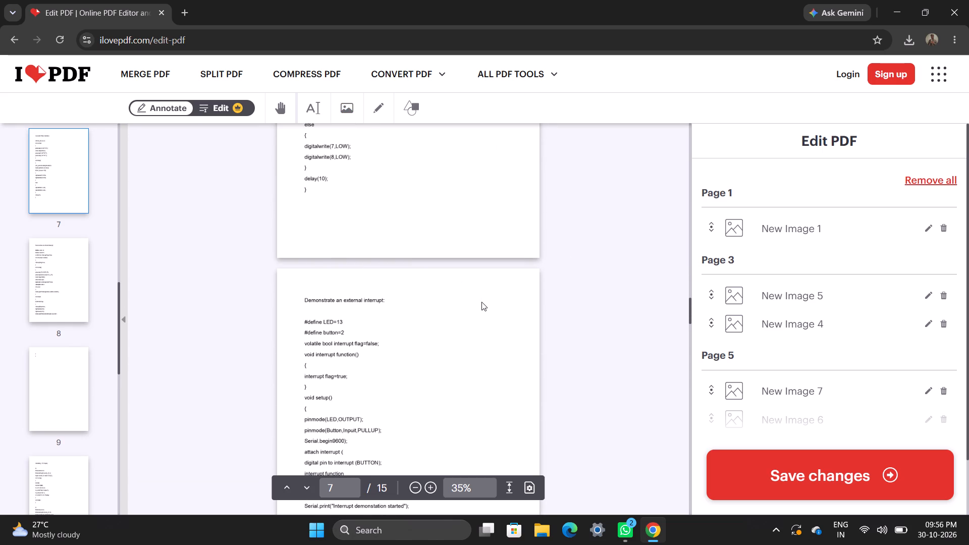
pyautogui.scroll(4, 481, 302)
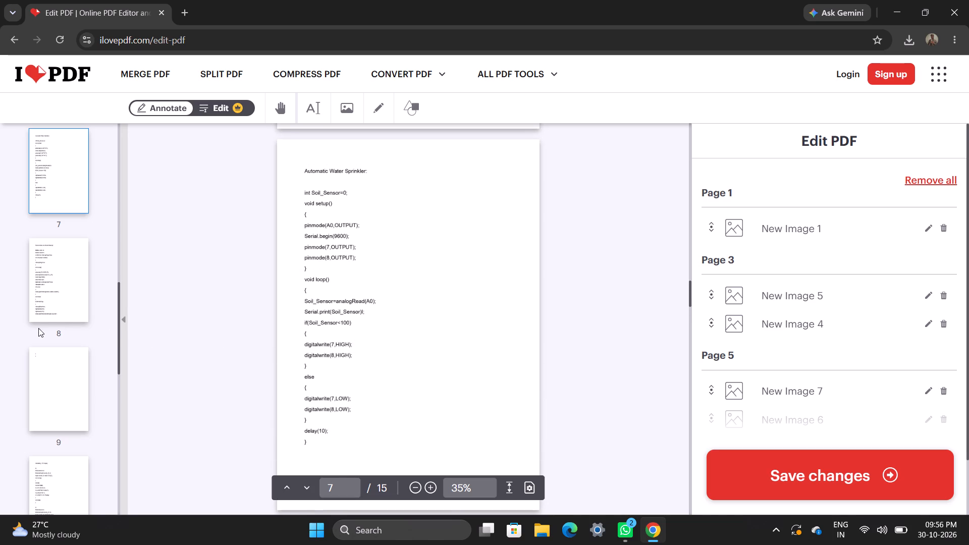
pyautogui.scroll(3, 38, 328)
pyautogui.click(46, 349)
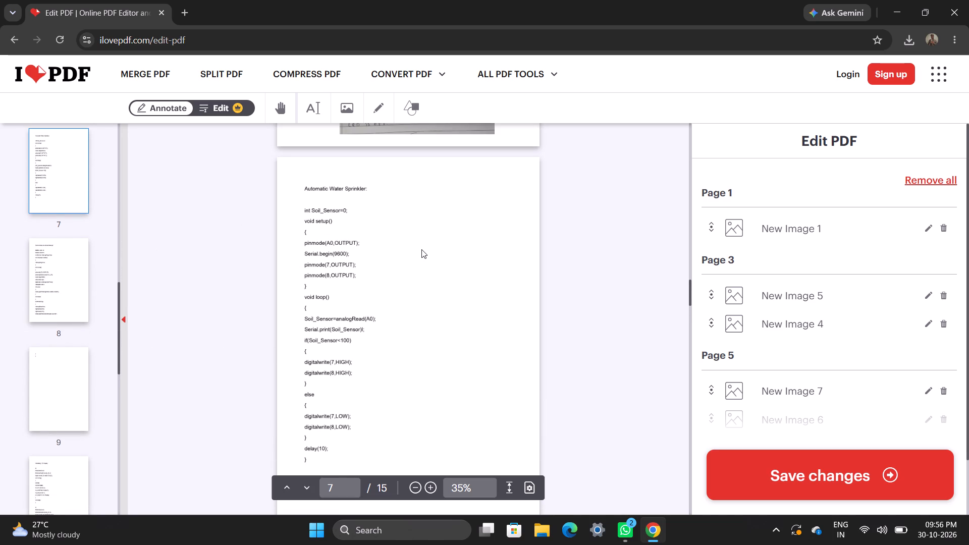
pyautogui.scroll(-1, 421, 249)
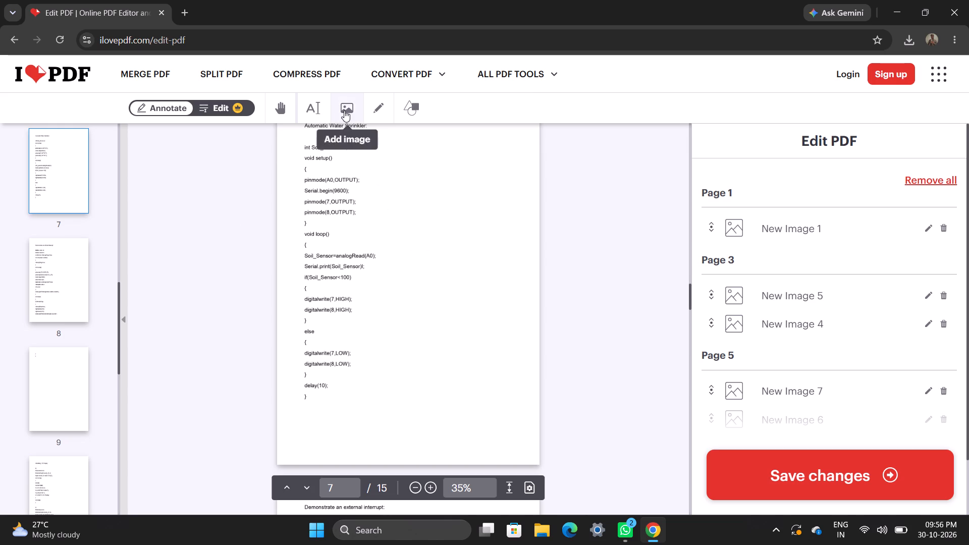
pyautogui.click(344, 111)
pyautogui.scroll(-2, 278, 200)
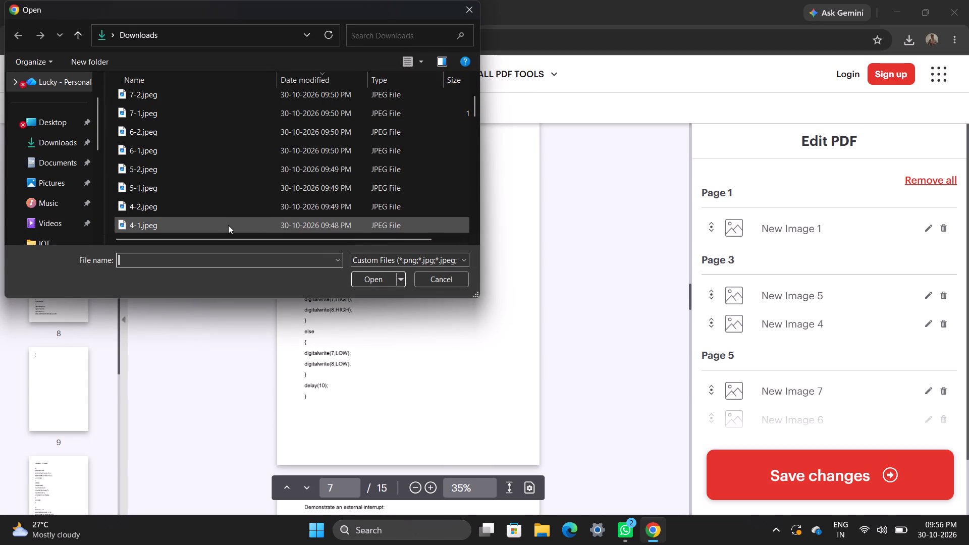
pyautogui.doubleClick(224, 190)
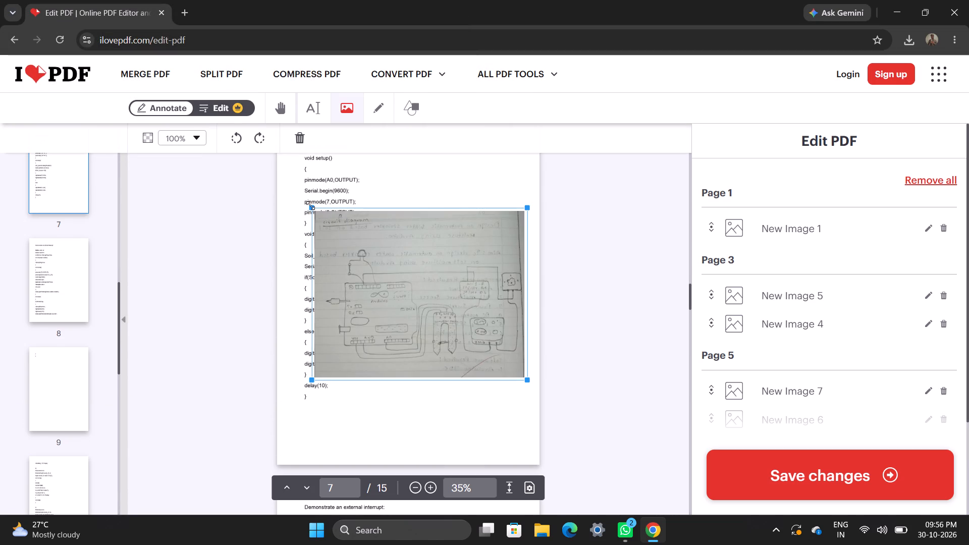
# Shrink the circuit diagram on page 7 and place it at the top of the page, beside the title and void setup() code.
pyautogui.moveTo(310, 205); pyautogui.dragTo(363, 248)
pyautogui.moveTo(433, 266); pyautogui.dragTo(464, 173)
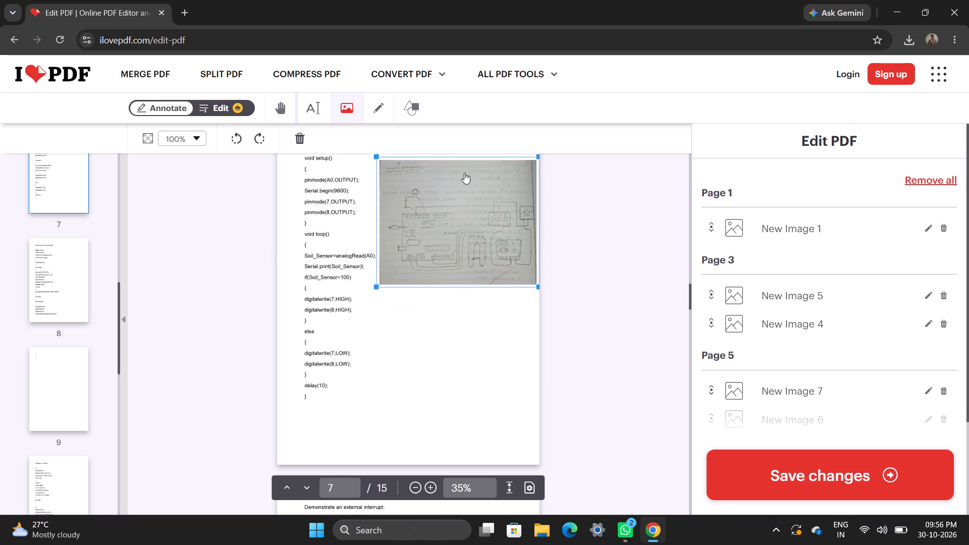
pyautogui.moveTo(464, 173); pyautogui.dragTo(468, 193)
pyautogui.scroll(2, 468, 193)
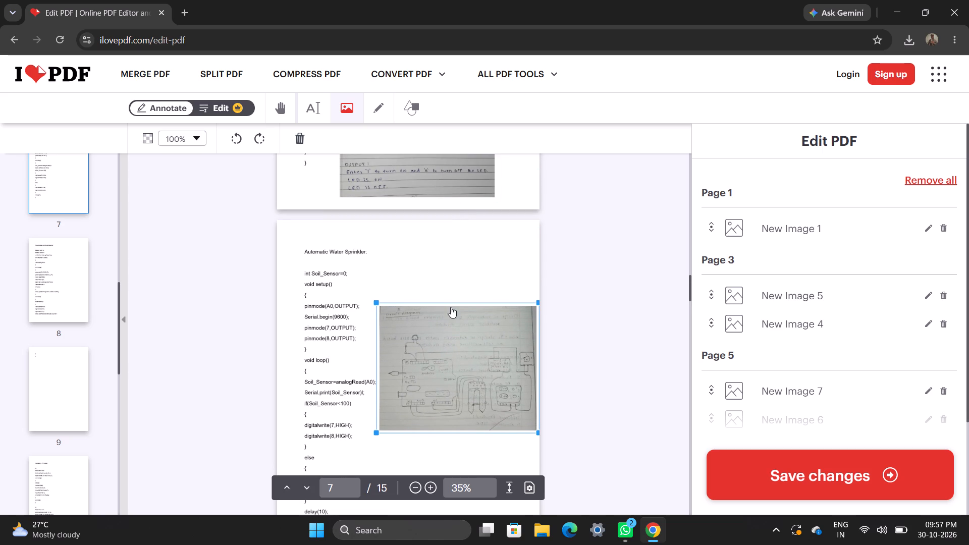
pyautogui.moveTo(452, 309); pyautogui.dragTo(466, 243)
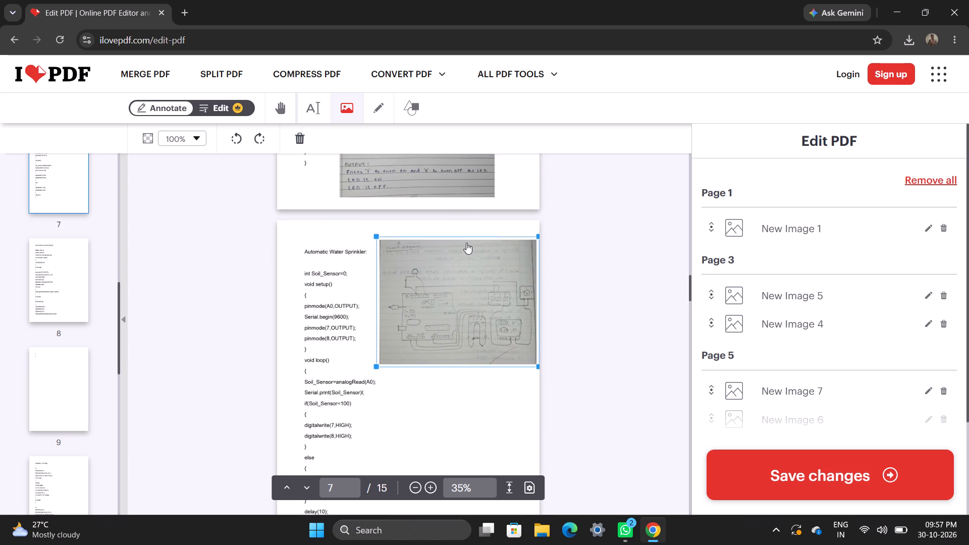
pyautogui.moveTo(466, 243); pyautogui.dragTo(465, 238)
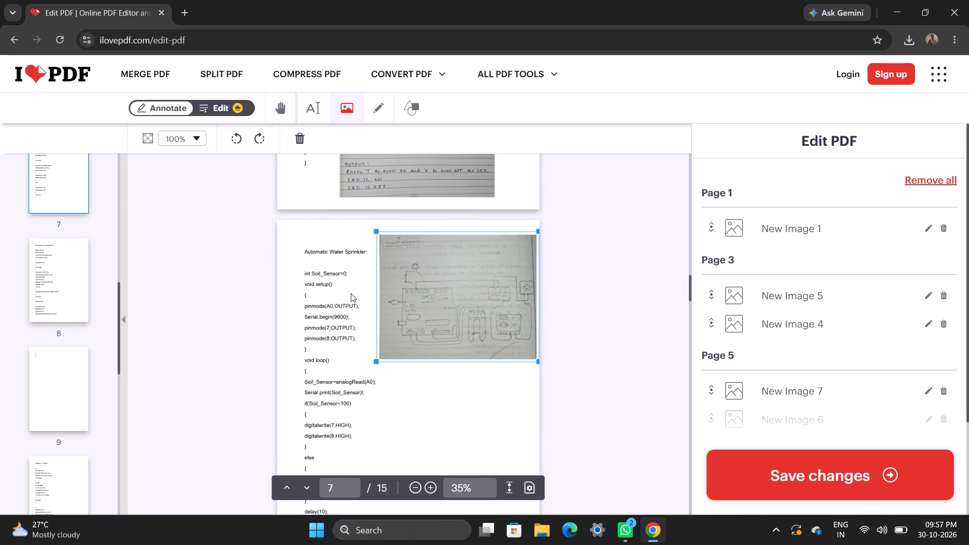
# Insert the image 5-2.jpeg from Downloads on page 7 and shrink it to fit beside the if/else code, below the circuit diagram.
pyautogui.scroll(-1, 353, 289)
pyautogui.click(56, 178)
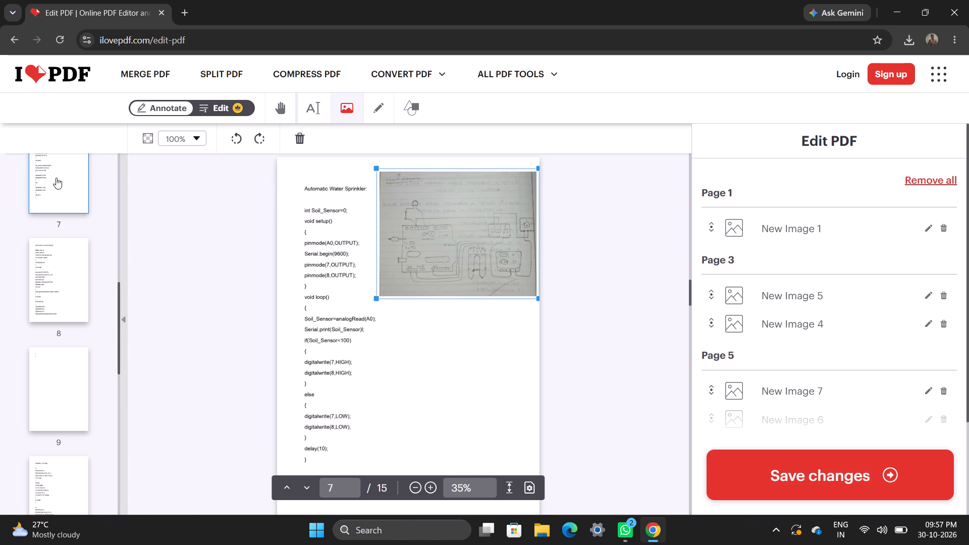
pyautogui.moveTo(441, 371); pyautogui.dragTo(441, 364)
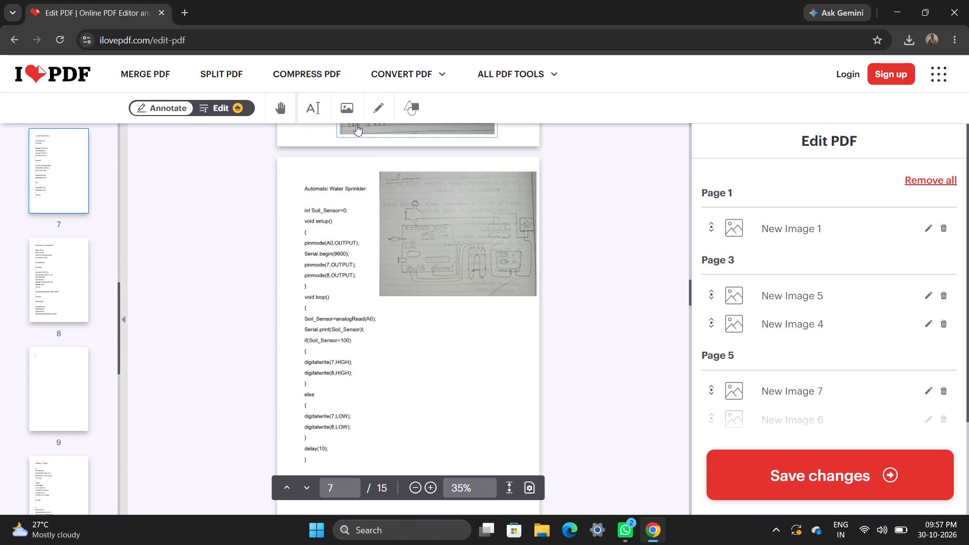
pyautogui.click(350, 110)
pyautogui.scroll(-1, 234, 199)
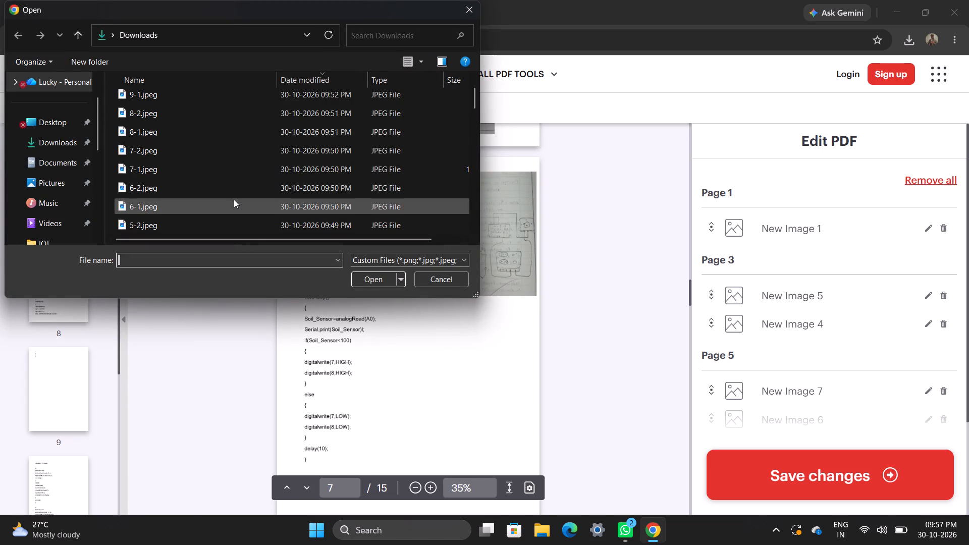
pyautogui.scroll(2, 235, 199)
pyautogui.scroll(-2, 237, 199)
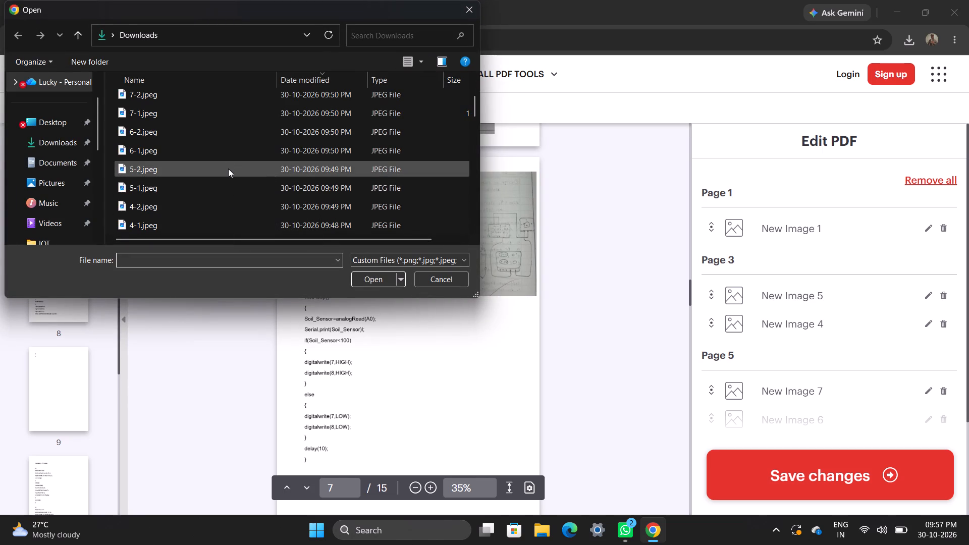
pyautogui.doubleClick(228, 169)
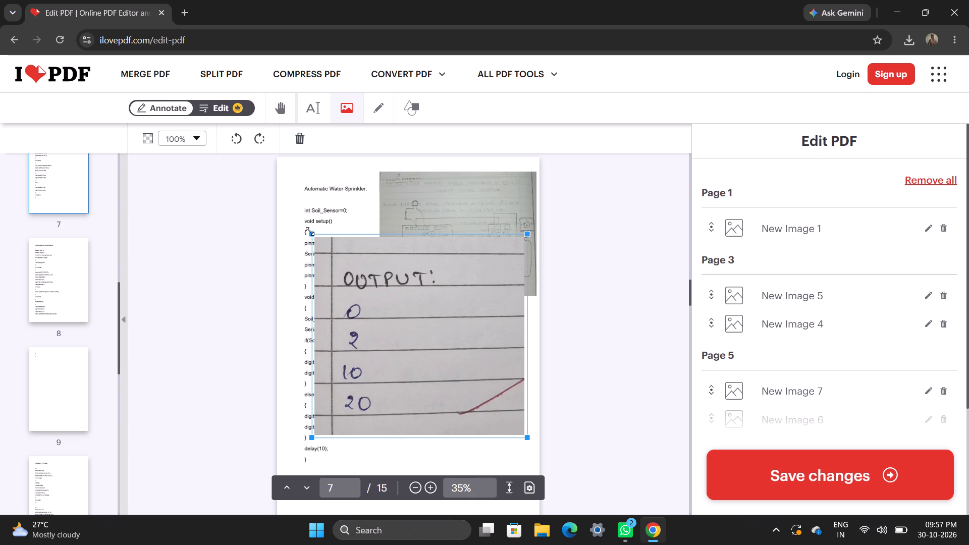
pyautogui.moveTo(310, 231); pyautogui.dragTo(398, 334)
# Insert the image 6-1.jpeg from Downloads on page 8, shrink it and place it at the top beside the external interrupt code.
pyautogui.scroll(-5, 384, 306)
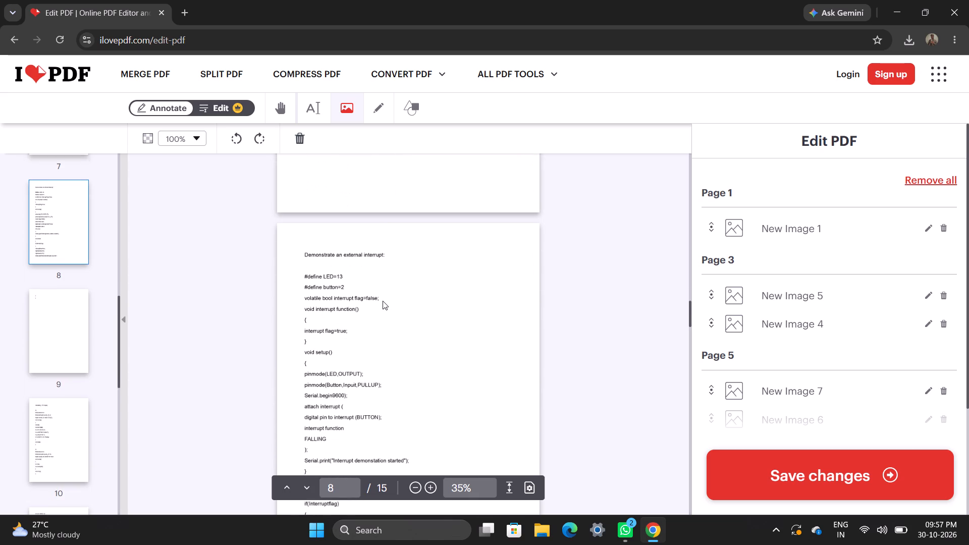
pyautogui.click(386, 302)
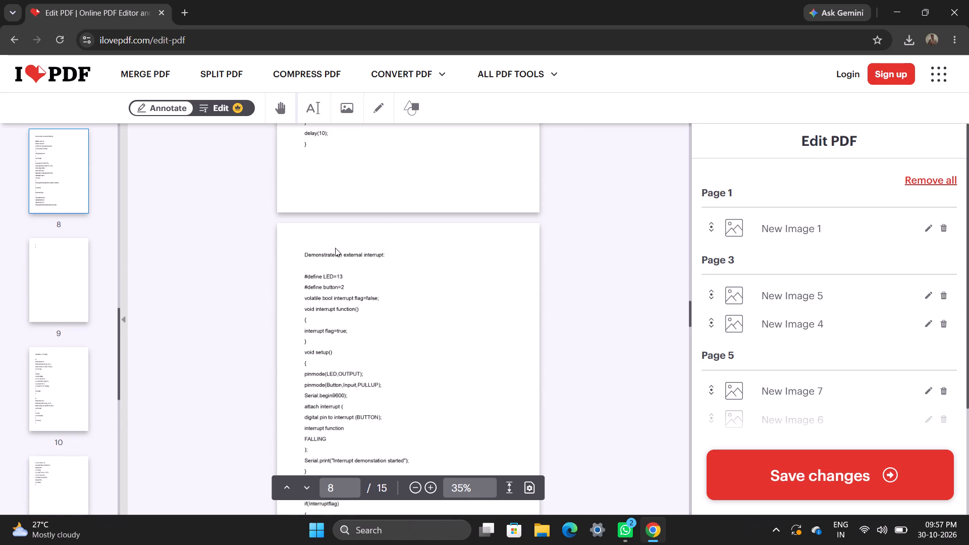
pyautogui.scroll(-1, 368, 256)
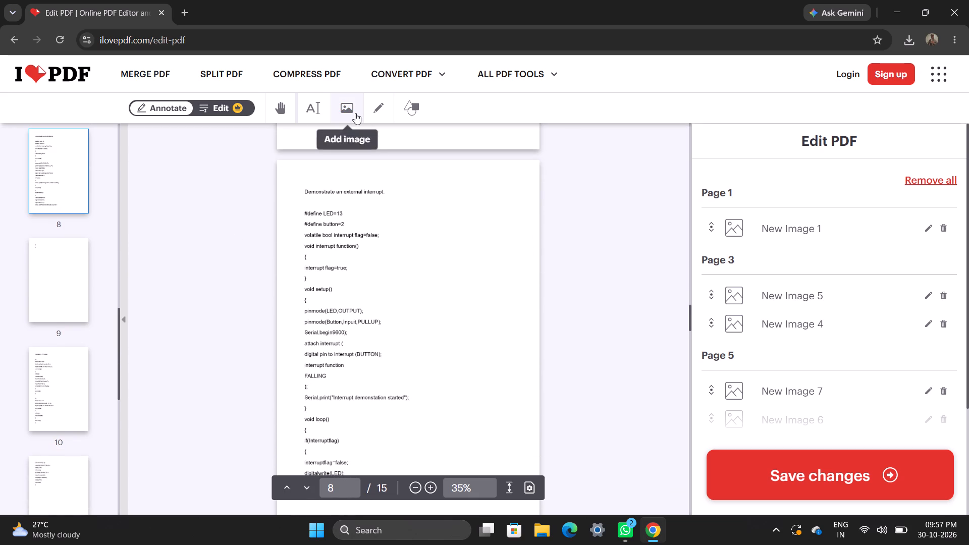
pyautogui.click(355, 113)
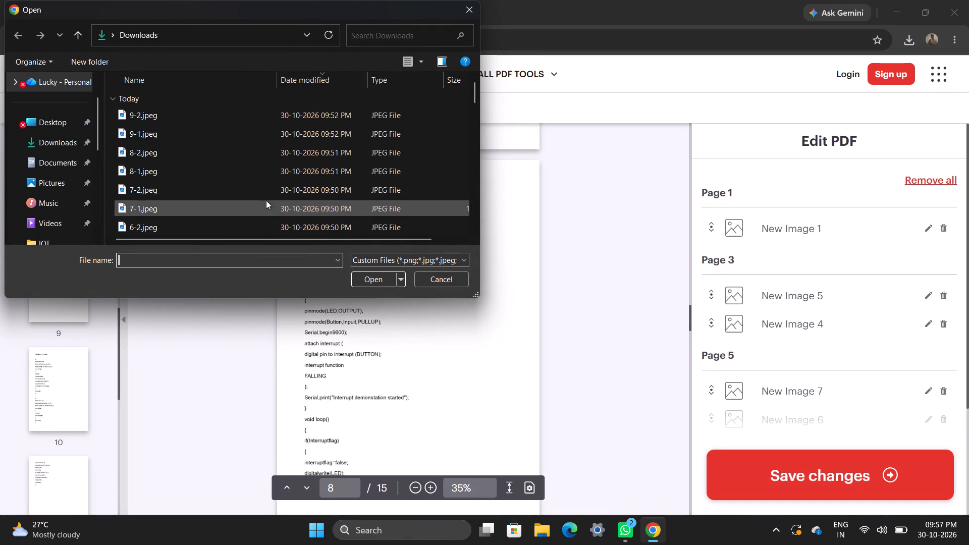
pyautogui.scroll(-1, 266, 200)
pyautogui.doubleClick(261, 201)
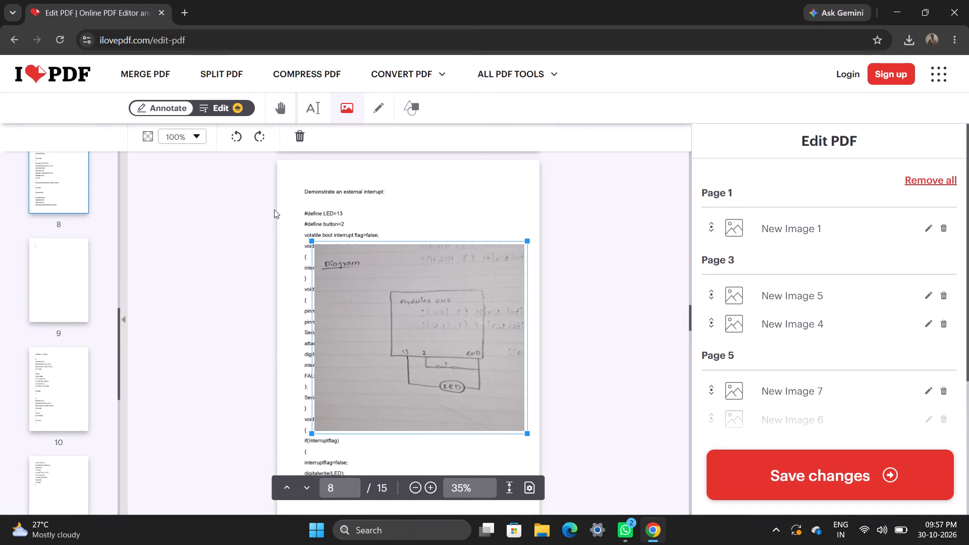
pyautogui.moveTo(309, 240); pyautogui.dragTo(365, 295)
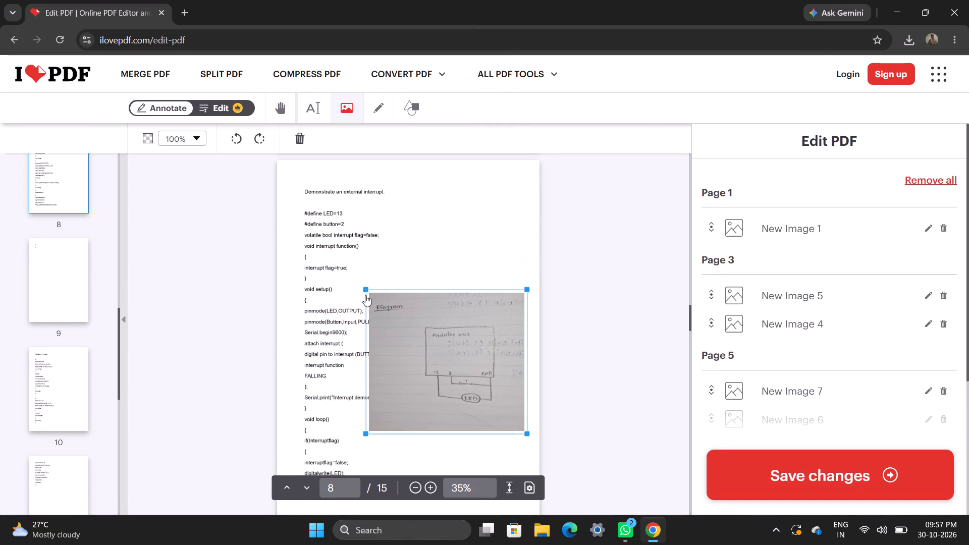
pyautogui.moveTo(365, 295); pyautogui.dragTo(384, 321)
pyautogui.moveTo(403, 329); pyautogui.dragTo(425, 196)
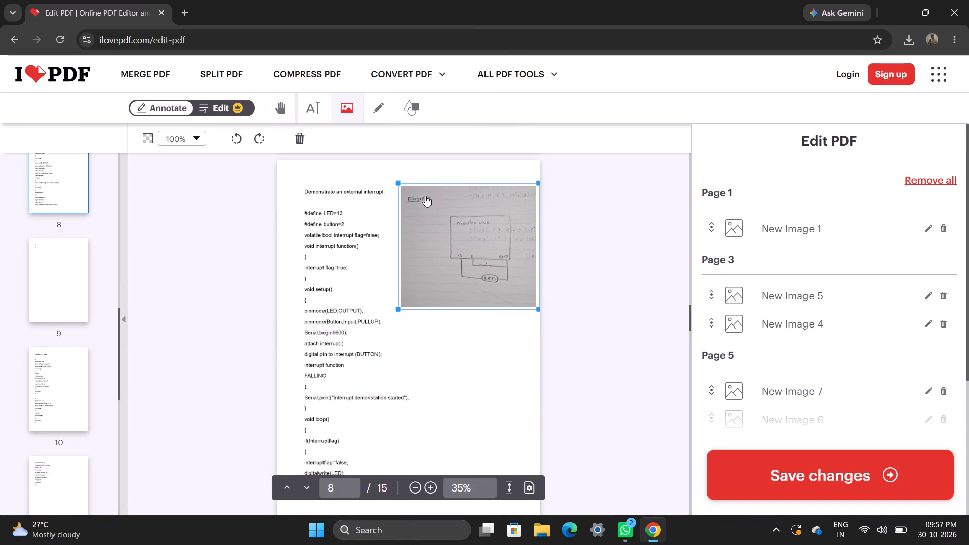
pyautogui.moveTo(425, 196); pyautogui.dragTo(422, 211)
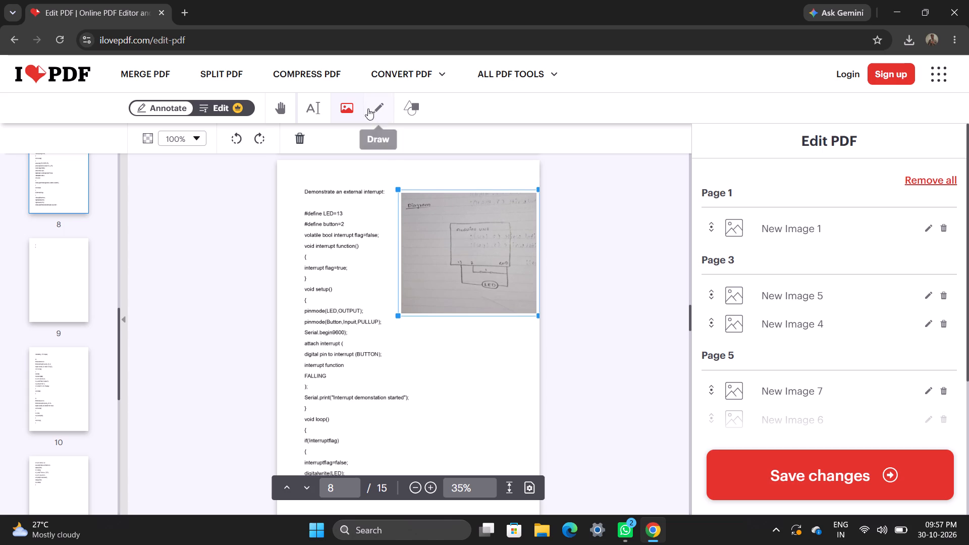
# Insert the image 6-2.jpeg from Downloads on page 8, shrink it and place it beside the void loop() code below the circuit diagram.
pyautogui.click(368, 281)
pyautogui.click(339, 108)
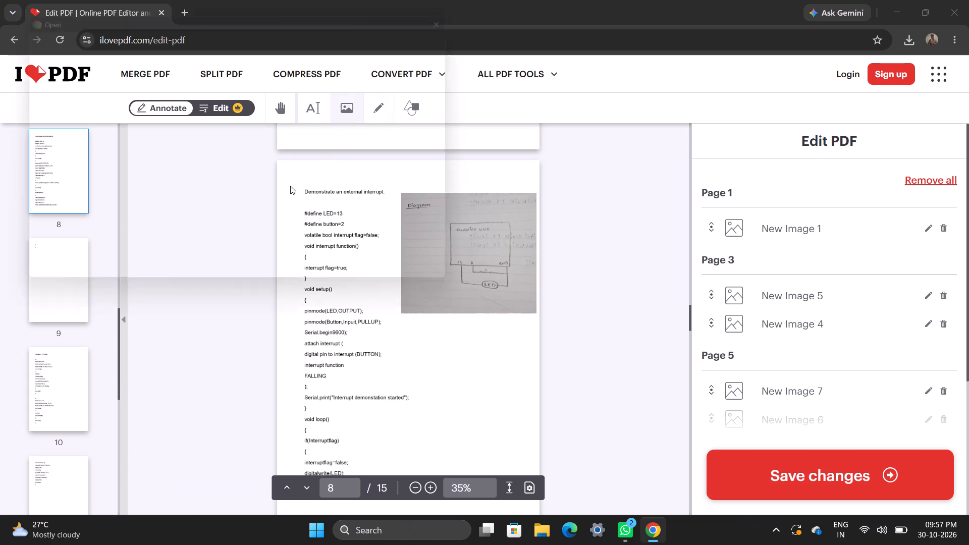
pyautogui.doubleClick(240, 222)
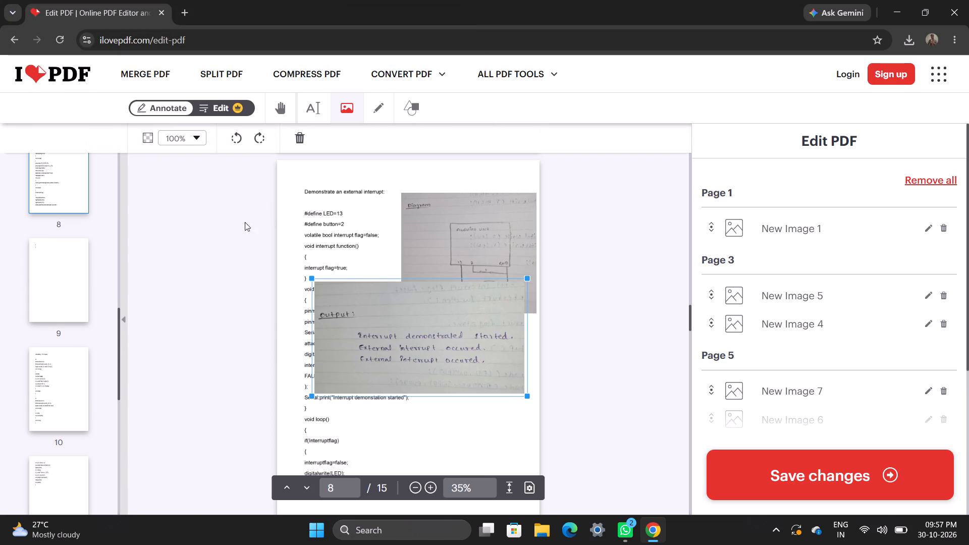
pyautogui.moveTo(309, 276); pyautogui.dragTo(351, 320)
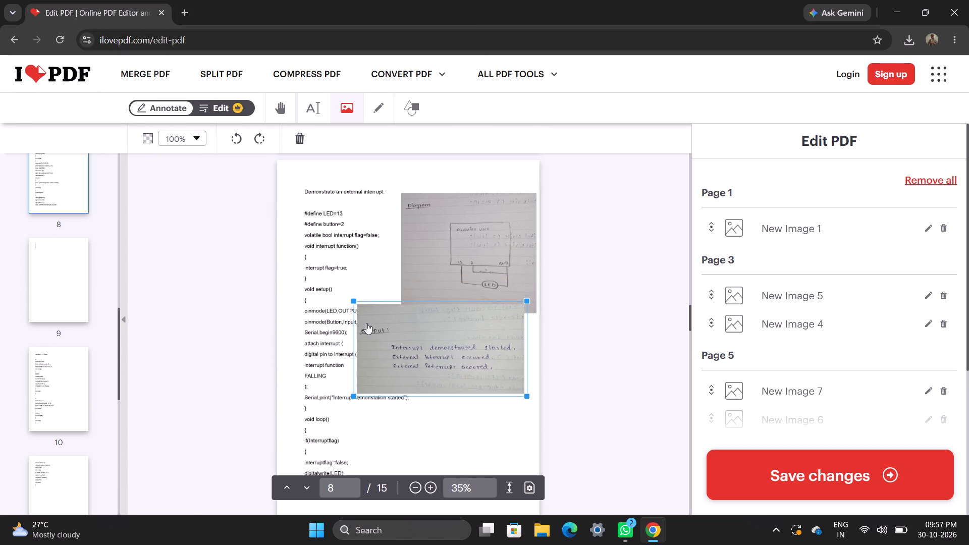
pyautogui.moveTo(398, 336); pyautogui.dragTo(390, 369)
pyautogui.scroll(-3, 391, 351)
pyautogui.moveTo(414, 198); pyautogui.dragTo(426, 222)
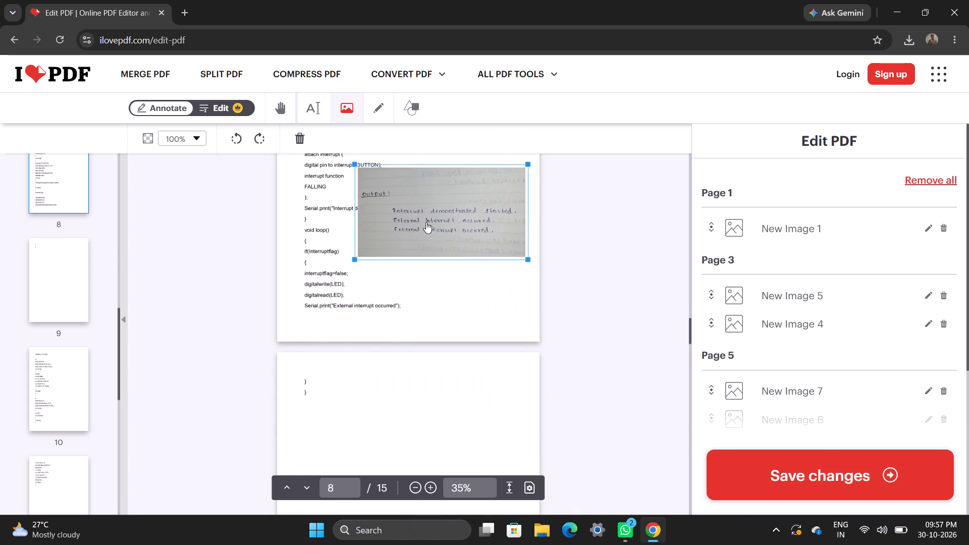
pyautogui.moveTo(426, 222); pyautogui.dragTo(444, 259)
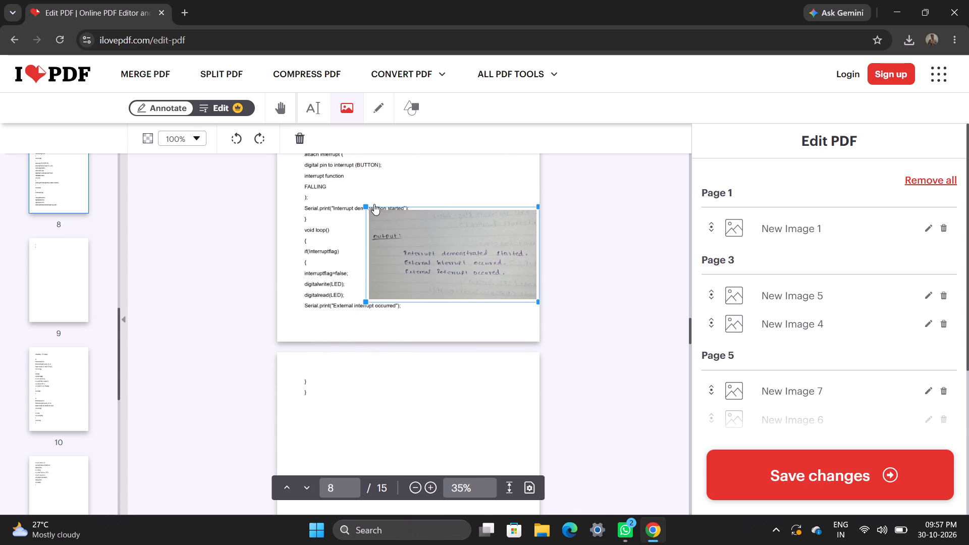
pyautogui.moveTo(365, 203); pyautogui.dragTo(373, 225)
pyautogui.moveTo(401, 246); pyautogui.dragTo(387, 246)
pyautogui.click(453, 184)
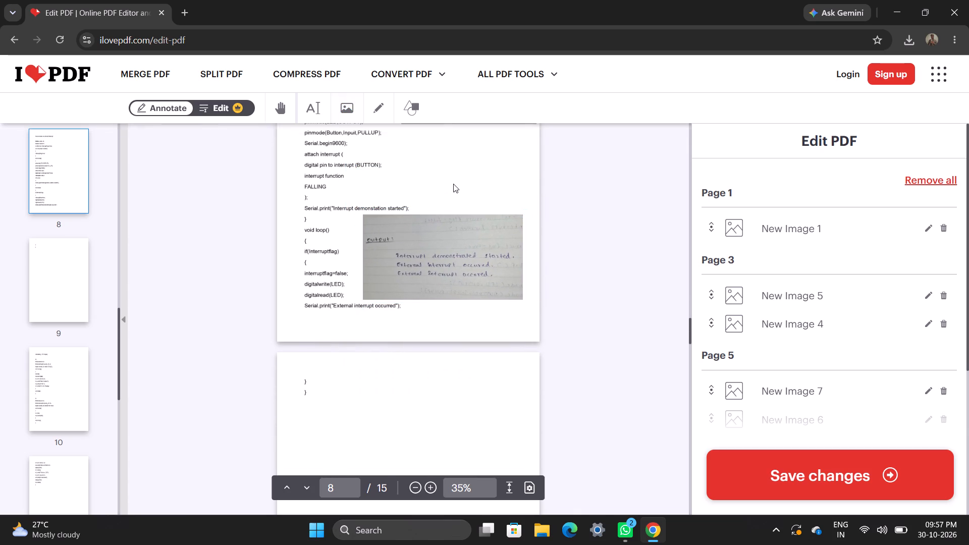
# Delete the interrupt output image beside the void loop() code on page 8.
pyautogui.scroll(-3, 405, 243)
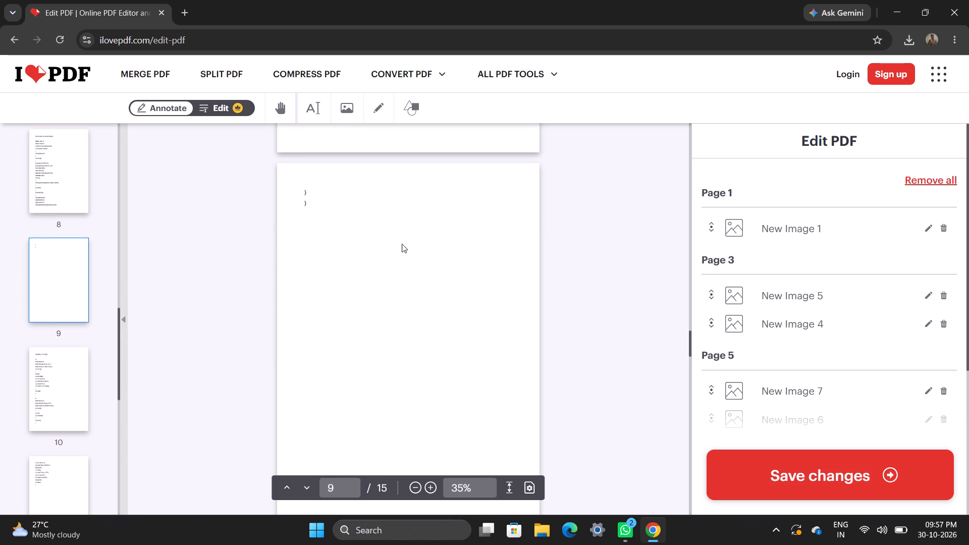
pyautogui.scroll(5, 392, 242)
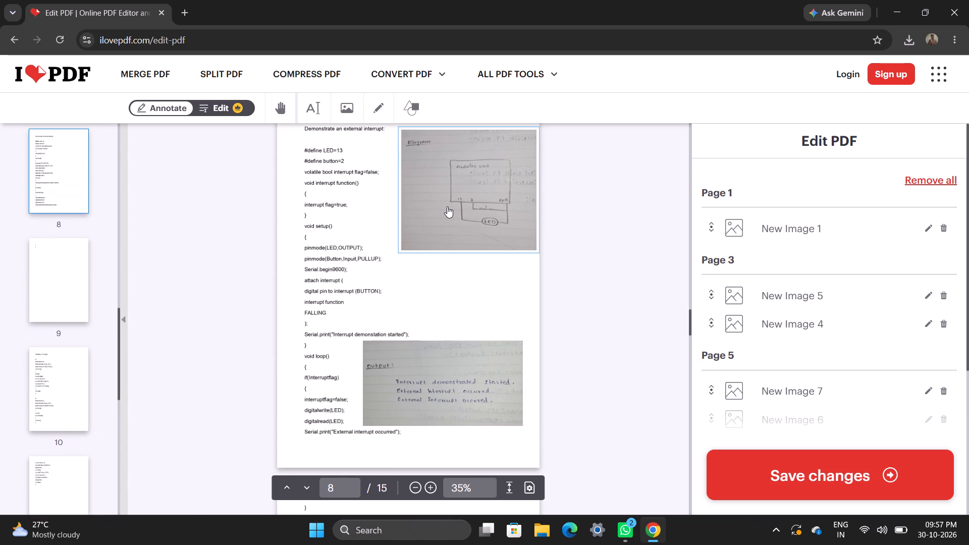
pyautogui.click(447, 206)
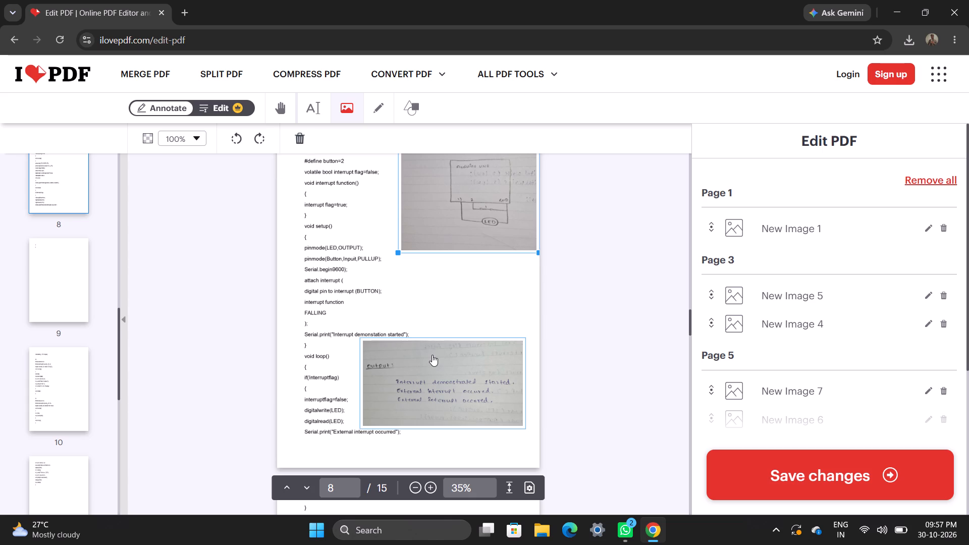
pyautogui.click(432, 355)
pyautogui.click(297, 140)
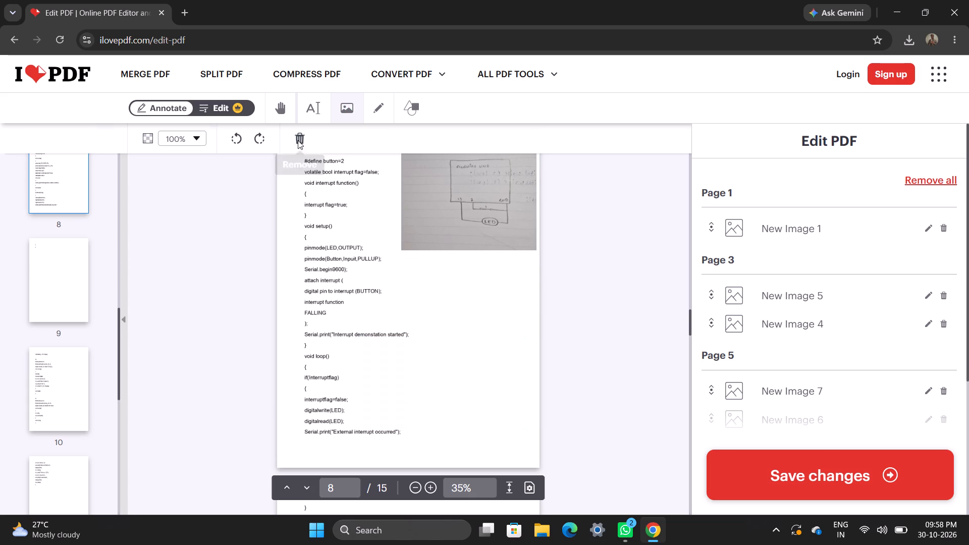
# Insert the image 6-2.jpeg from Downloads on the nearly empty page 9 and move it up toward the page's upper half.
pyautogui.scroll(-5, 300, 146)
pyautogui.click(355, 281)
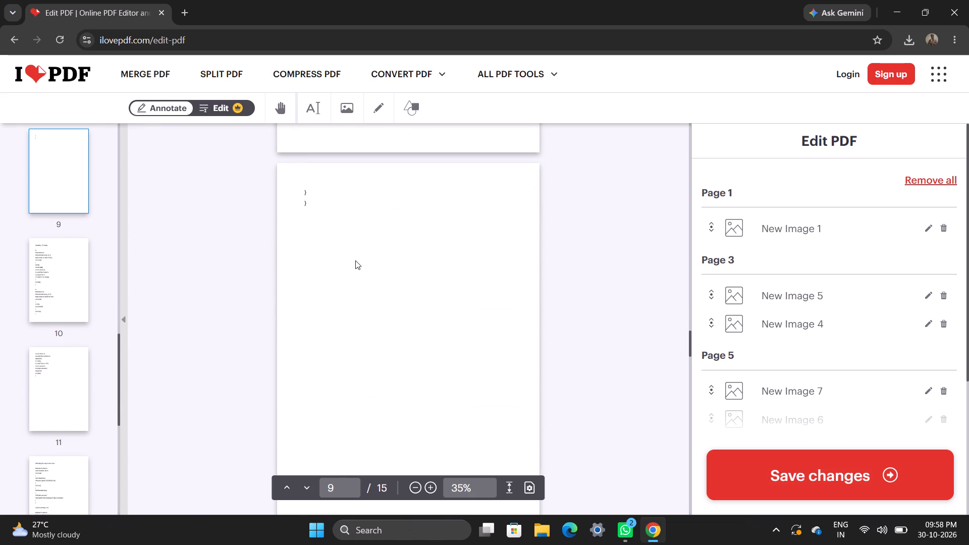
pyautogui.scroll(-2, 356, 252)
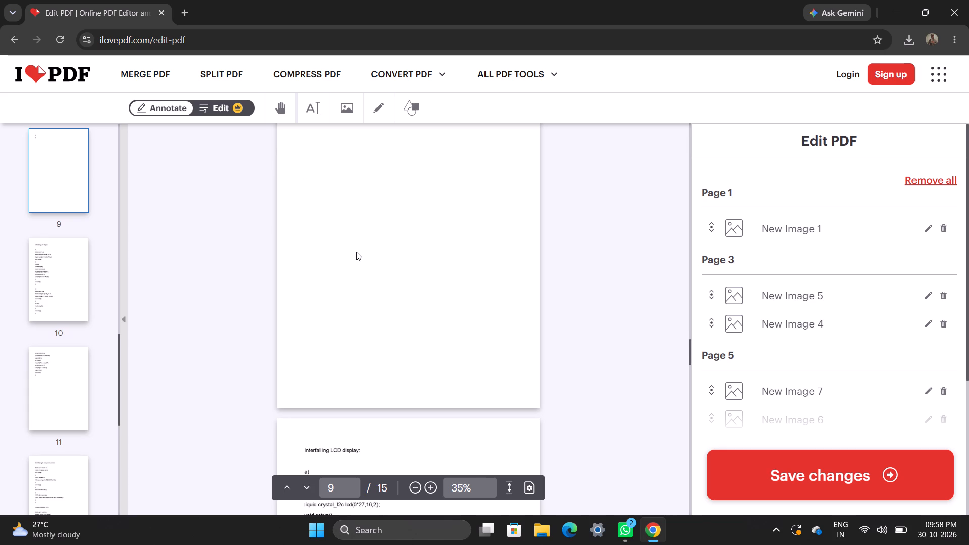
pyautogui.scroll(1, 356, 252)
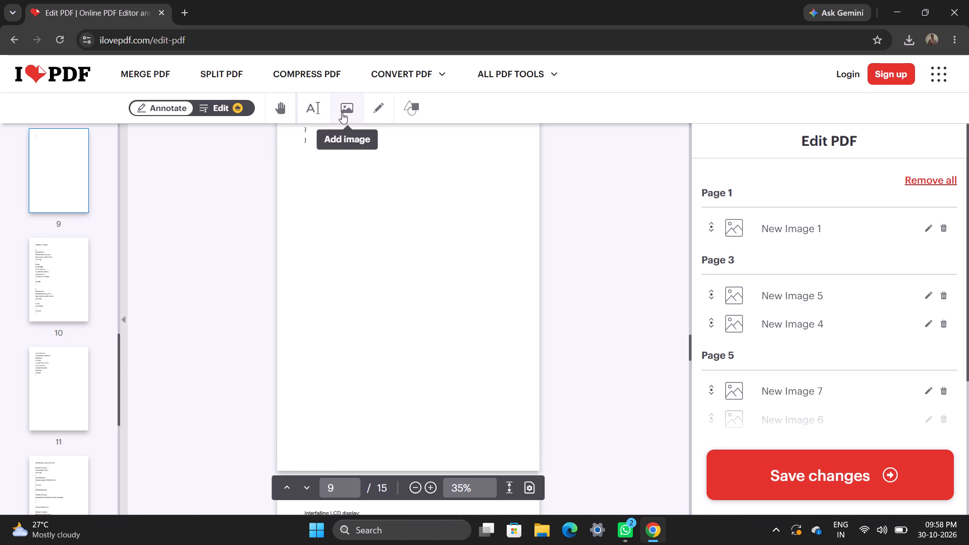
pyautogui.click(342, 113)
pyautogui.doubleClick(214, 226)
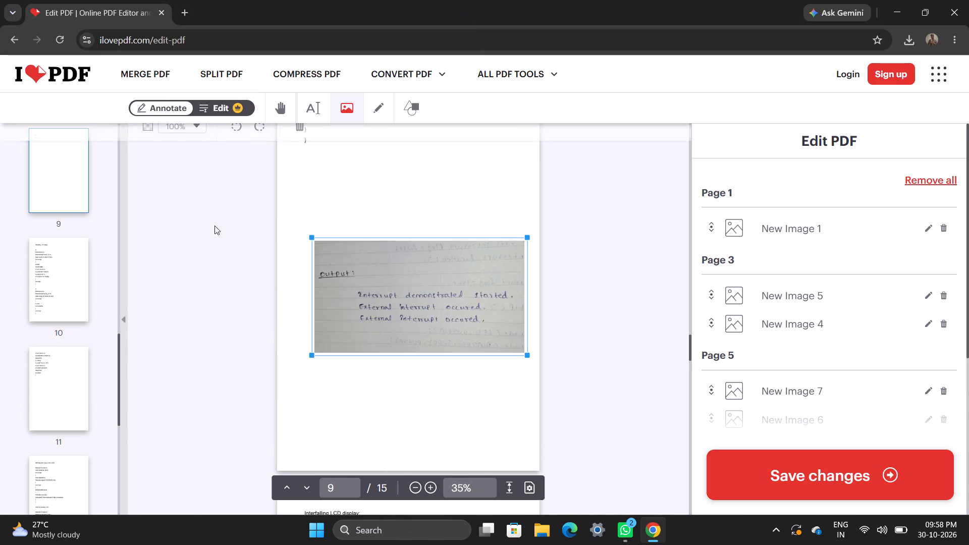
pyautogui.moveTo(359, 278); pyautogui.dragTo(349, 237)
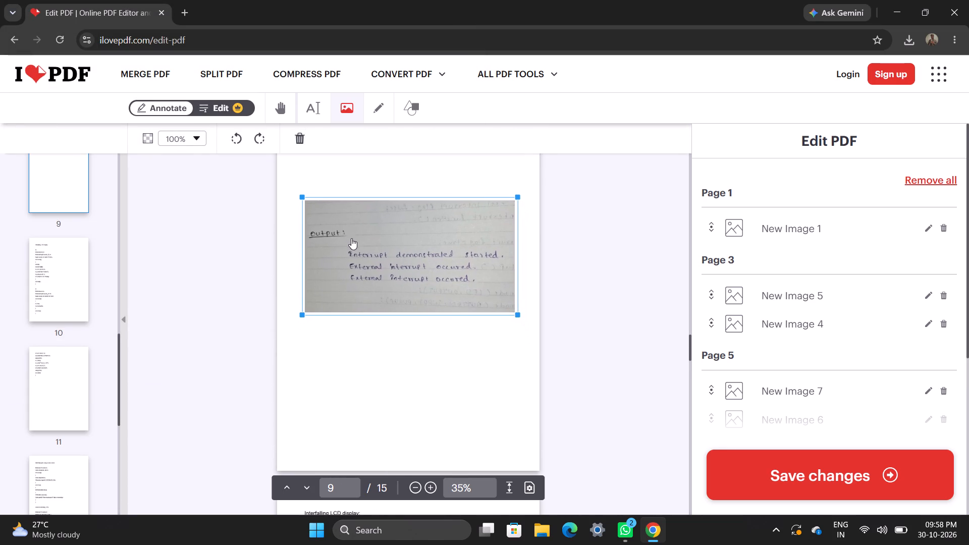
# Insert the image 7-1.jpeg from Downloads on page 10, shrink it and place it at the top beside the LCD display code.
pyautogui.scroll(-5, 360, 245)
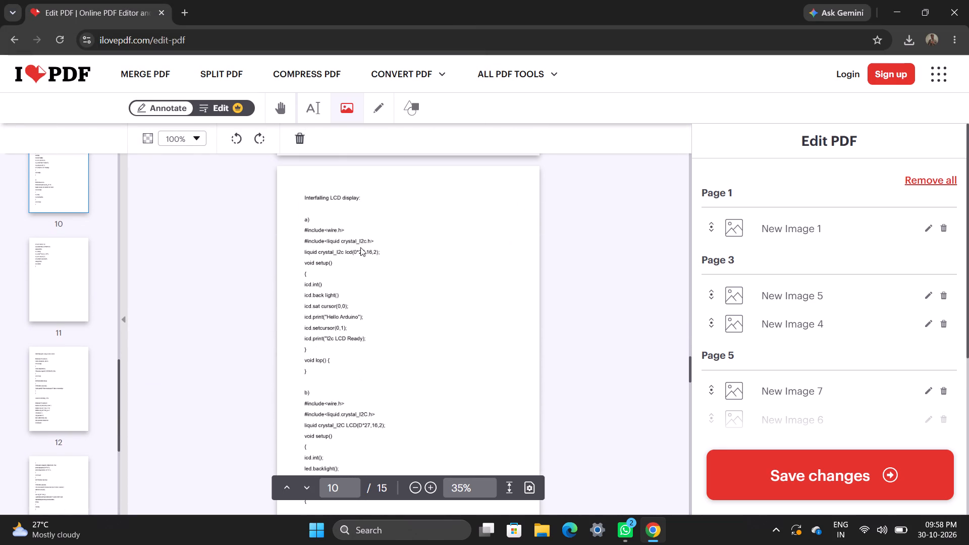
pyautogui.click(403, 291)
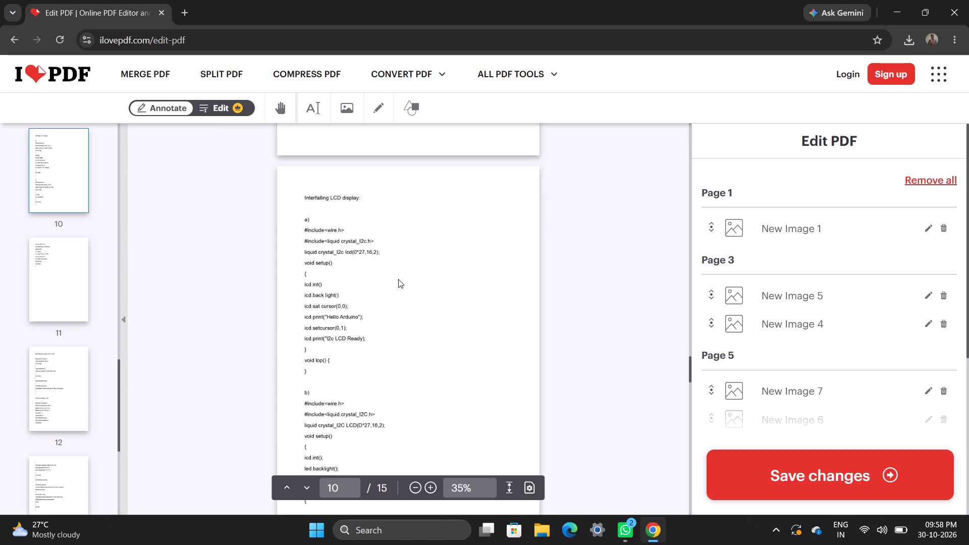
pyautogui.scroll(-1, 397, 278)
pyautogui.scroll(1, 397, 278)
pyautogui.click(344, 107)
pyautogui.doubleClick(229, 209)
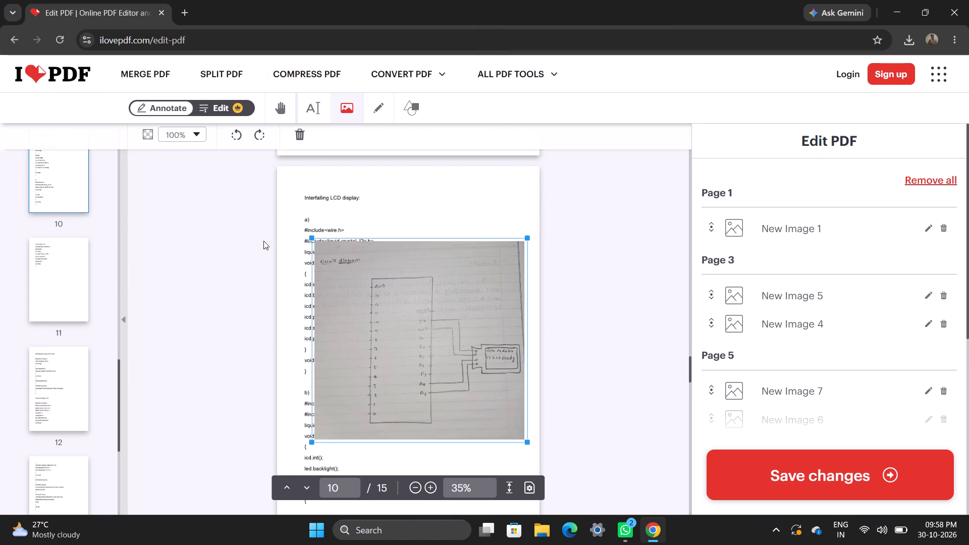
pyautogui.moveTo(311, 236); pyautogui.dragTo(322, 249)
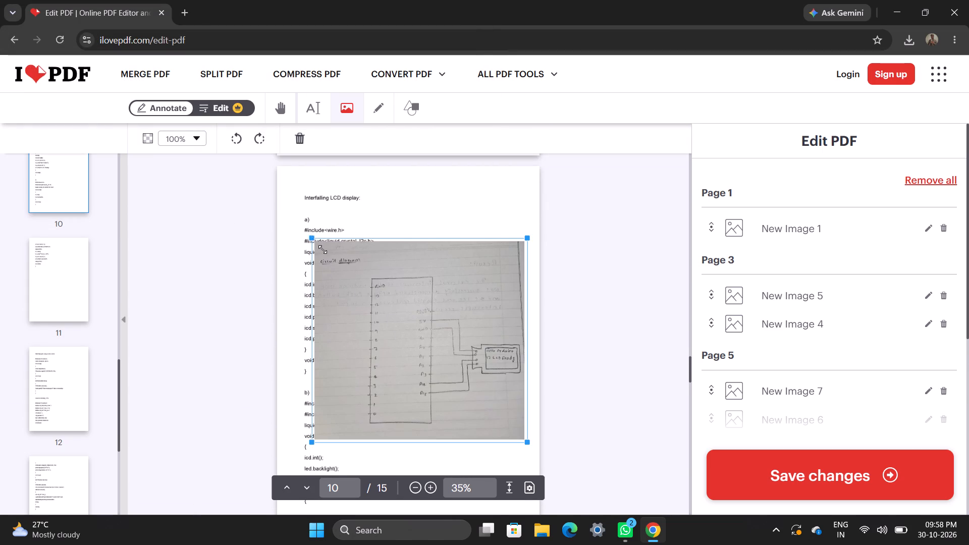
pyautogui.moveTo(322, 249); pyautogui.dragTo(387, 295)
pyautogui.moveTo(412, 340); pyautogui.dragTo(429, 227)
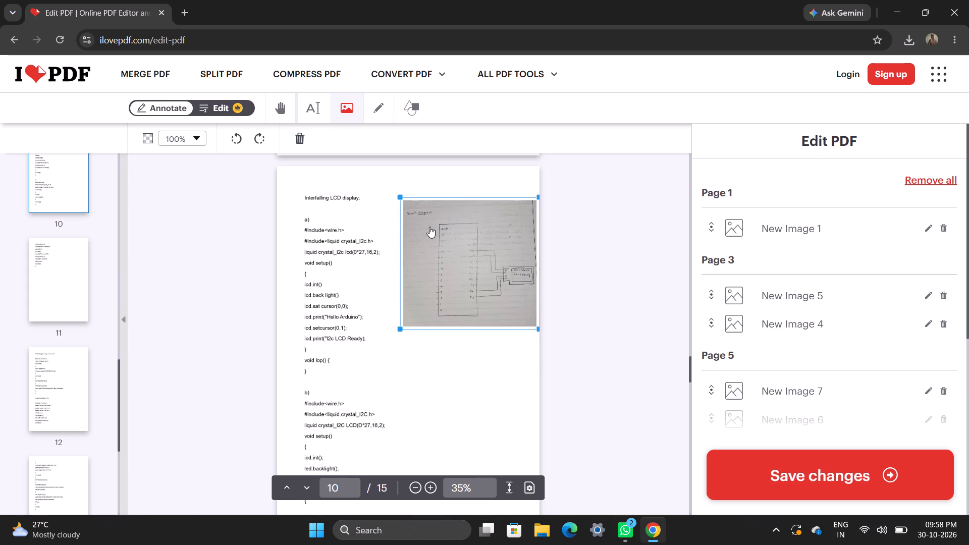
pyautogui.moveTo(429, 227); pyautogui.dragTo(411, 225)
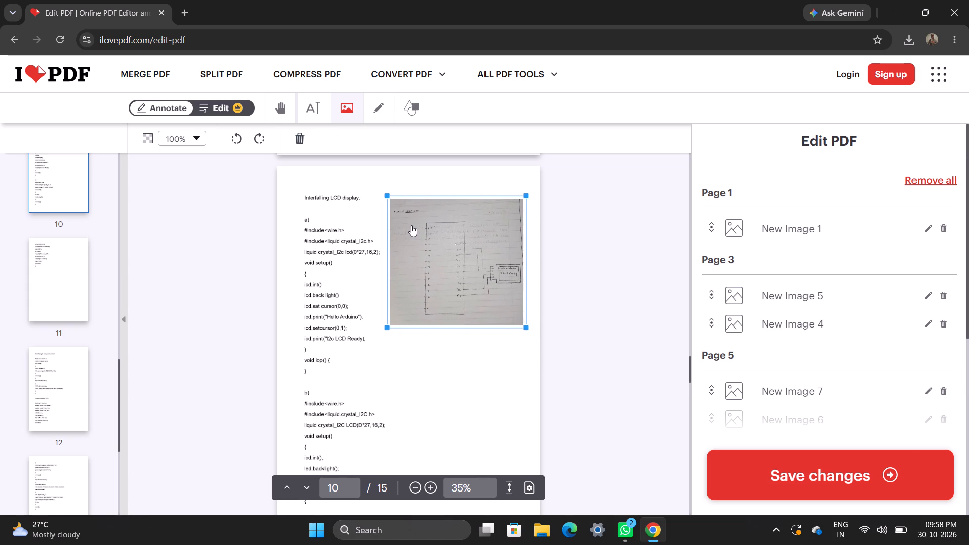
# Insert the image 7-2.jpeg from Downloads on page 11, which holds the end of the LCD display code.
pyautogui.scroll(-5, 411, 225)
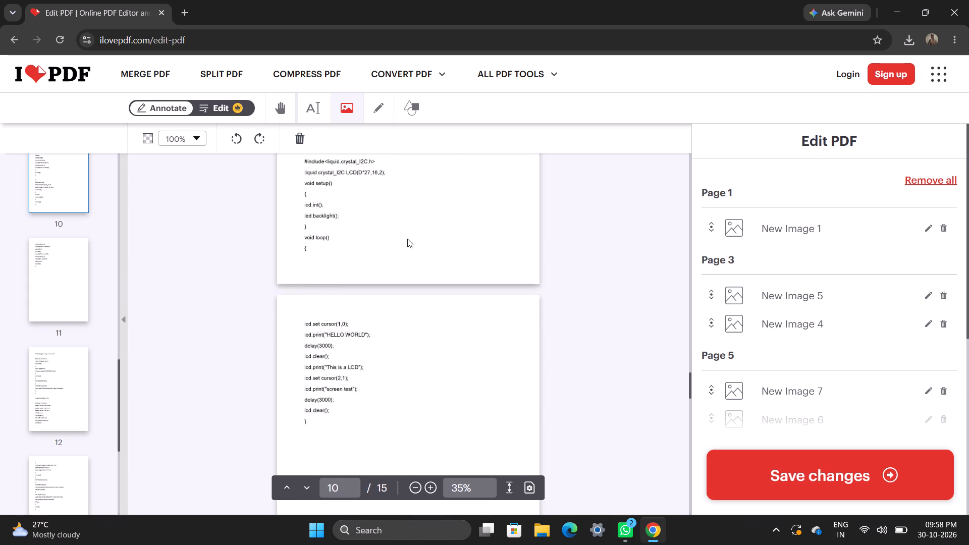
pyautogui.scroll(-4, 407, 239)
pyautogui.scroll(1, 387, 202)
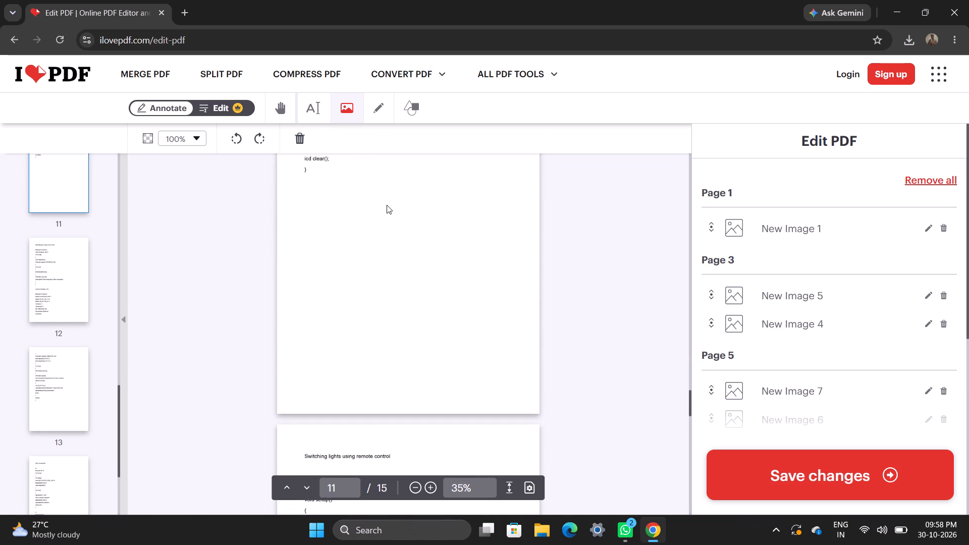
pyautogui.scroll(1, 387, 207)
pyautogui.click(360, 271)
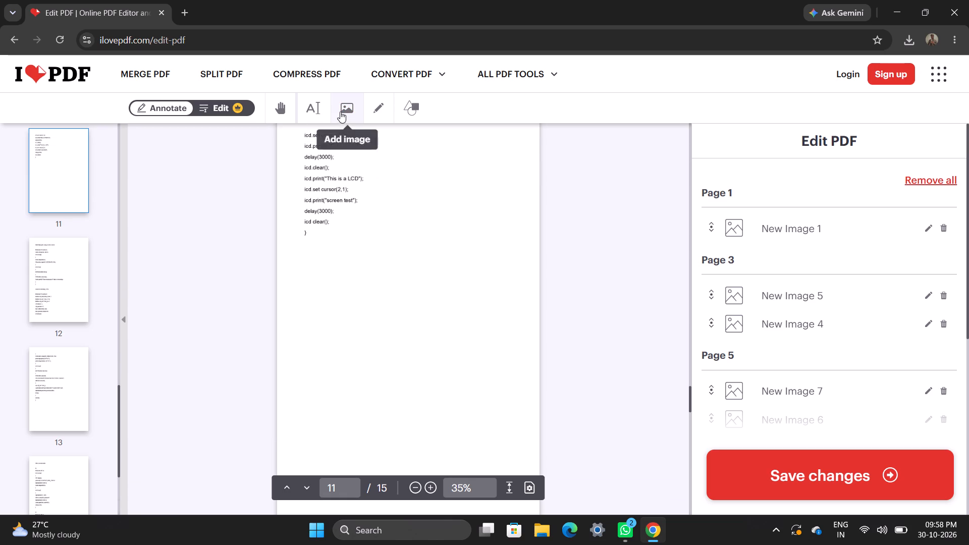
pyautogui.click(340, 112)
pyautogui.doubleClick(237, 189)
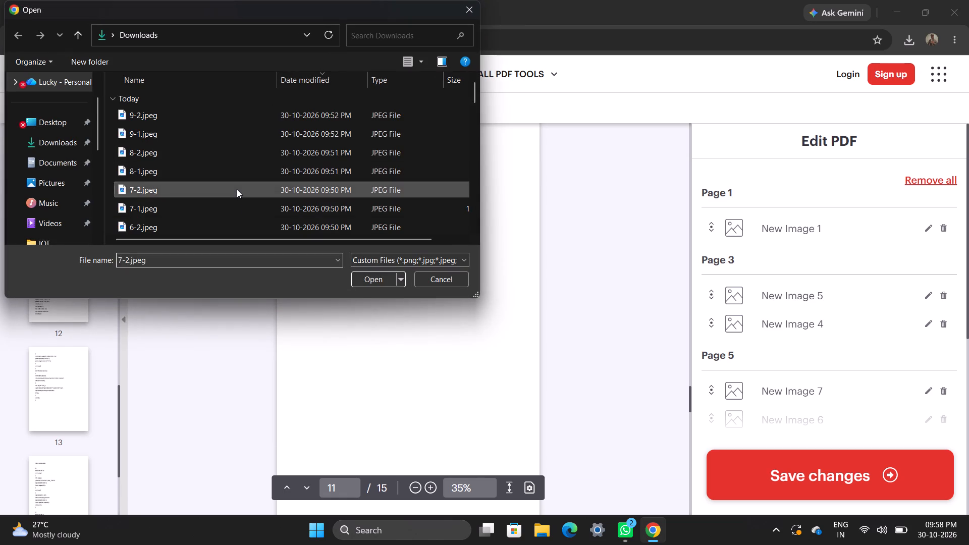
# Shrink the LCD output image on page 11 and place it in the page's lower-left corner.
pyautogui.moveTo(350, 271); pyautogui.dragTo(336, 292)
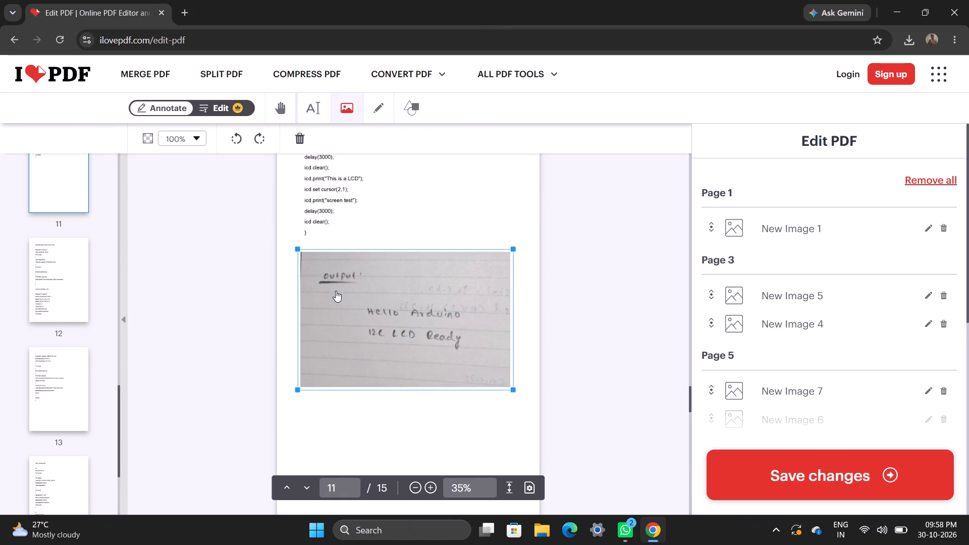
pyautogui.scroll(-2, 342, 288)
pyautogui.moveTo(375, 234); pyautogui.dragTo(374, 304)
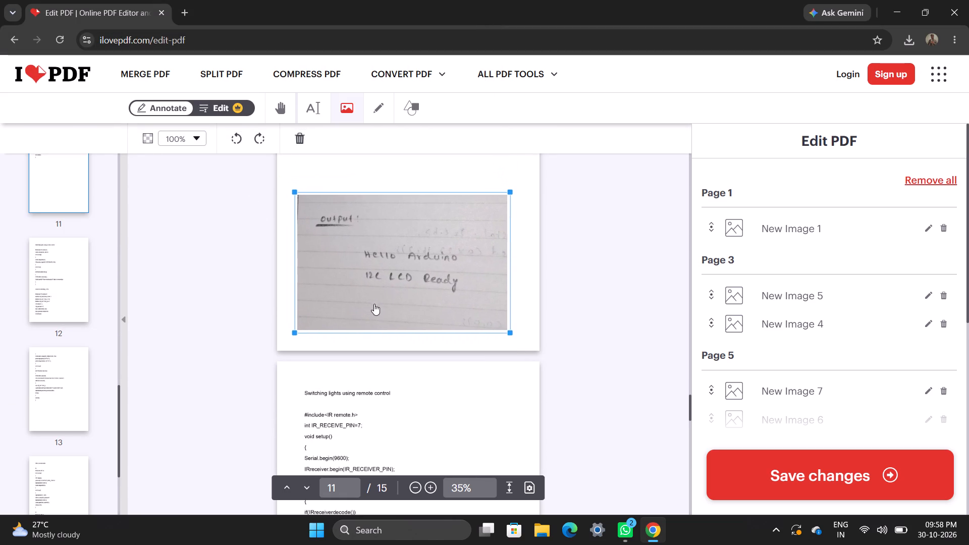
pyautogui.moveTo(374, 304); pyautogui.dragTo(375, 305)
pyautogui.moveTo(513, 335); pyautogui.dragTo(454, 286)
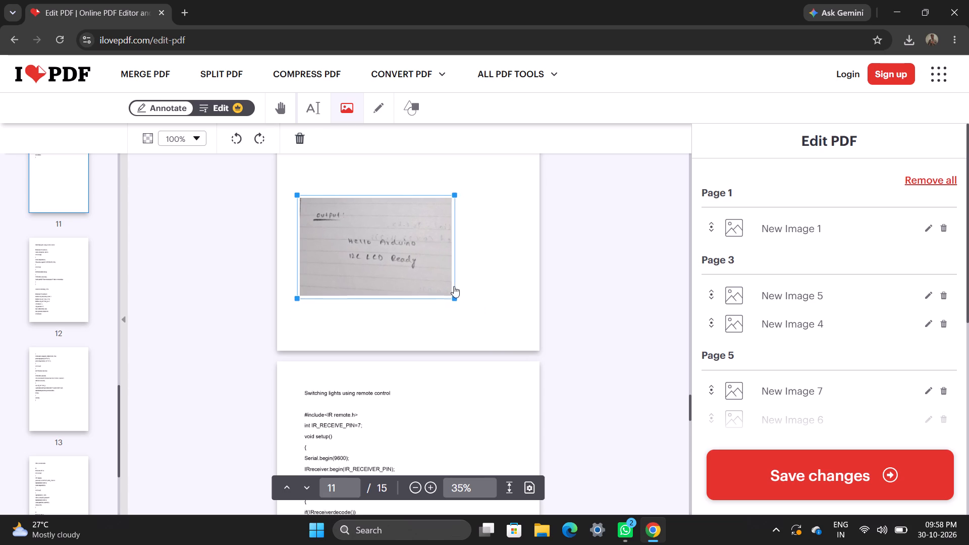
pyautogui.moveTo(454, 286); pyautogui.dragTo(453, 286)
pyautogui.moveTo(355, 257); pyautogui.dragTo(343, 308)
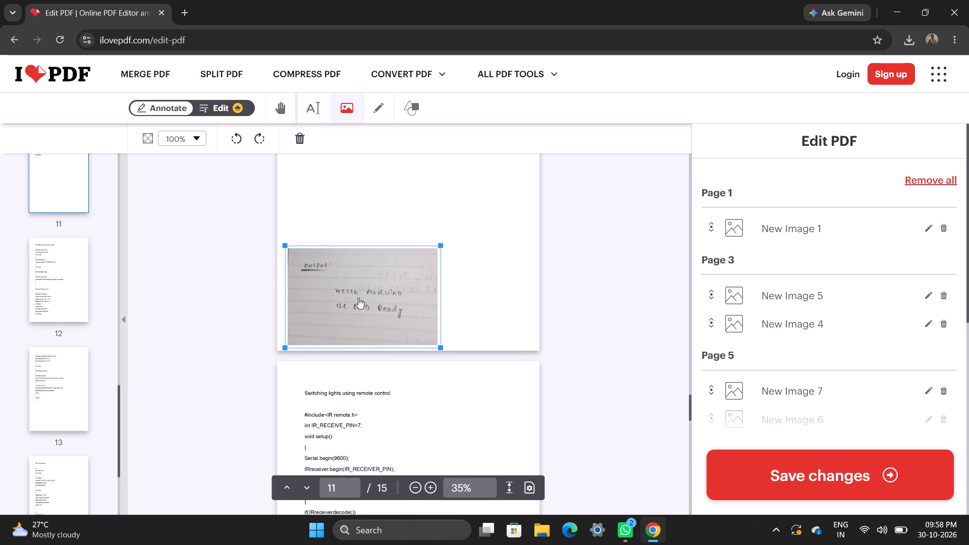
# Enlarge the circuit diagram on page 10 slightly and move it up beside the LCD program's title and code.
pyautogui.scroll(10, 397, 288)
pyautogui.scroll(-1, 410, 293)
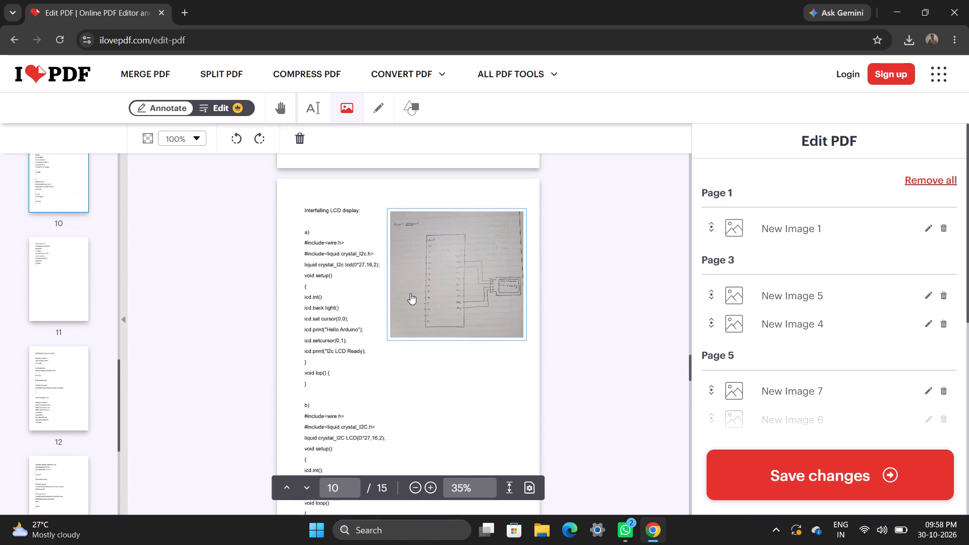
pyautogui.moveTo(424, 279); pyautogui.dragTo(425, 275)
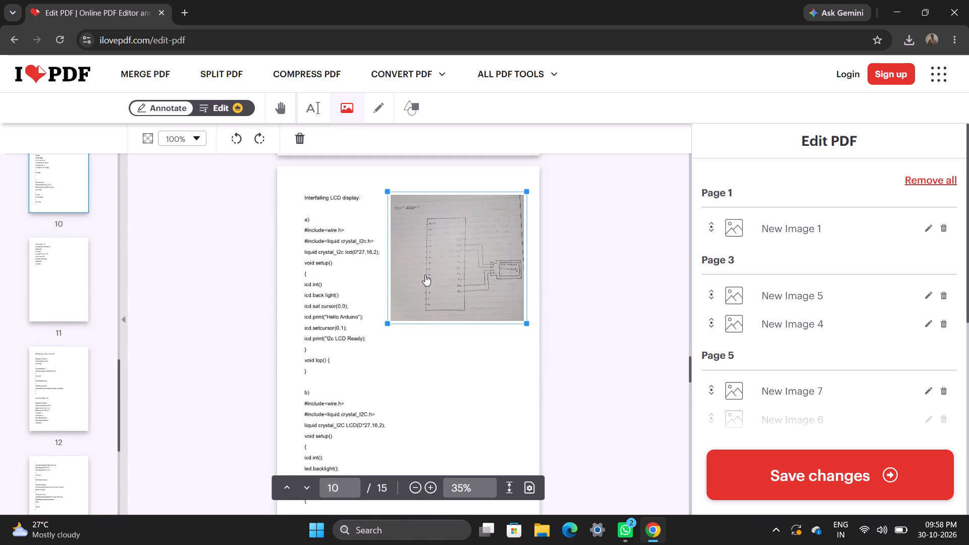
pyautogui.moveTo(425, 275); pyautogui.dragTo(425, 272)
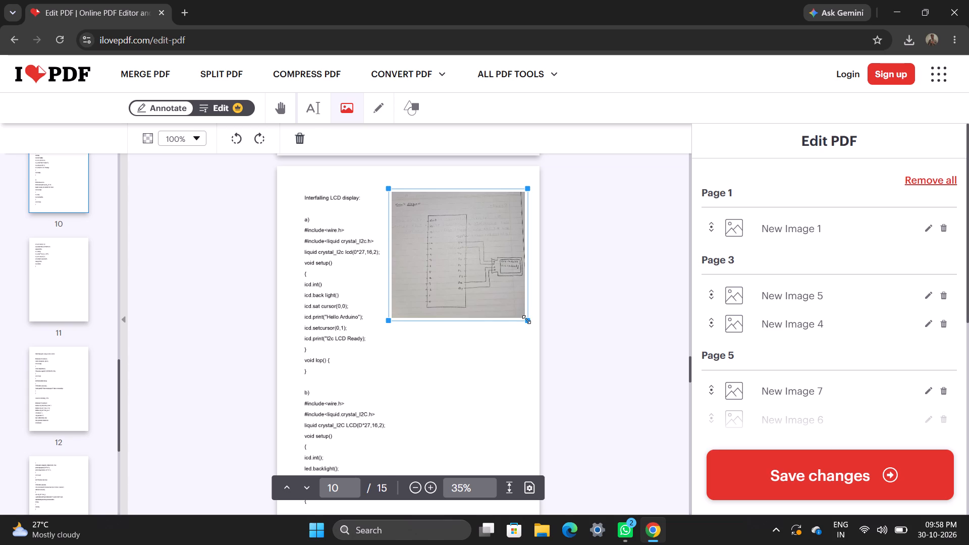
pyautogui.moveTo(526, 319); pyautogui.dragTo(593, 527)
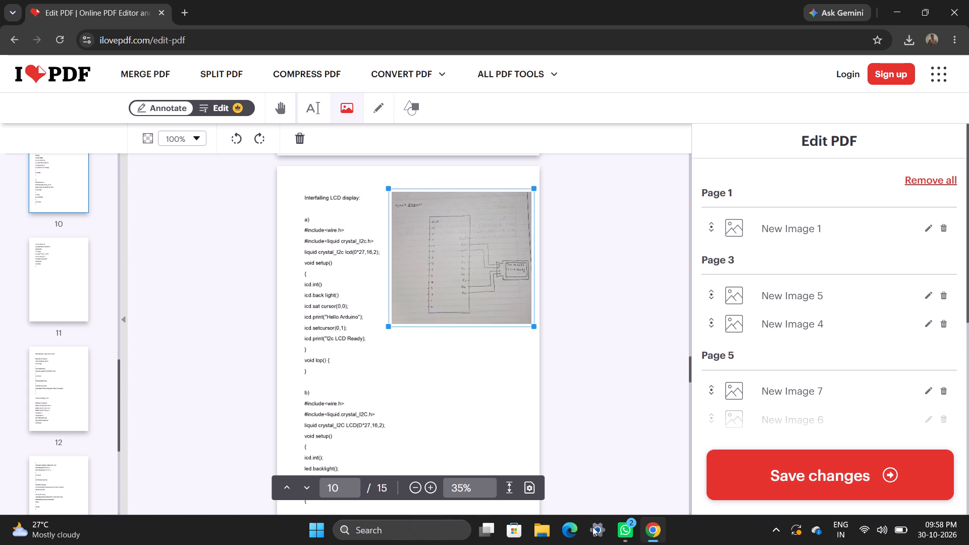
pyautogui.moveTo(593, 527); pyautogui.dragTo(593, 524)
pyautogui.moveTo(477, 289); pyautogui.dragTo(472, 283)
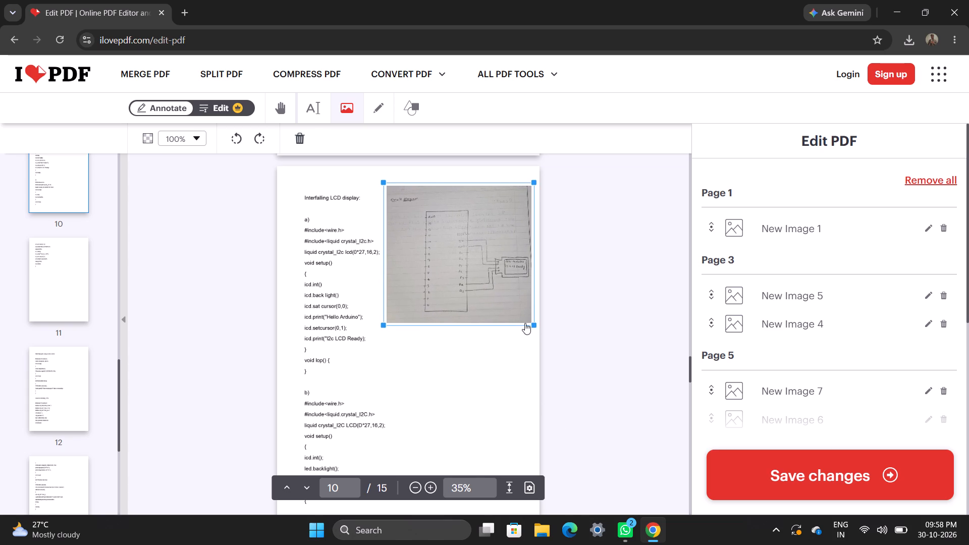
# Delete the circuit diagram image from page 10, leaving only the LCD display code there.
pyautogui.moveTo(533, 321); pyautogui.dragTo(515, 420)
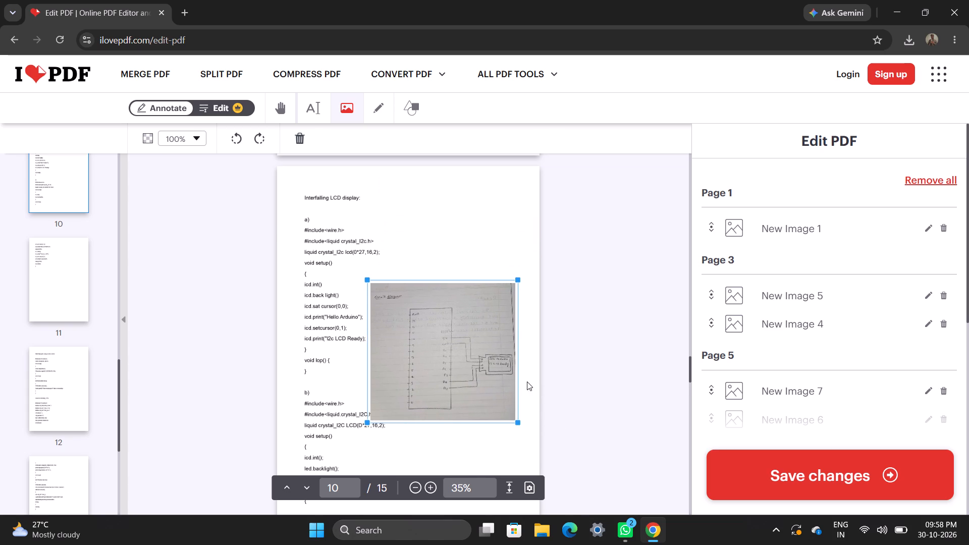
pyautogui.scroll(-2, 527, 381)
pyautogui.click(480, 254)
pyautogui.click(296, 138)
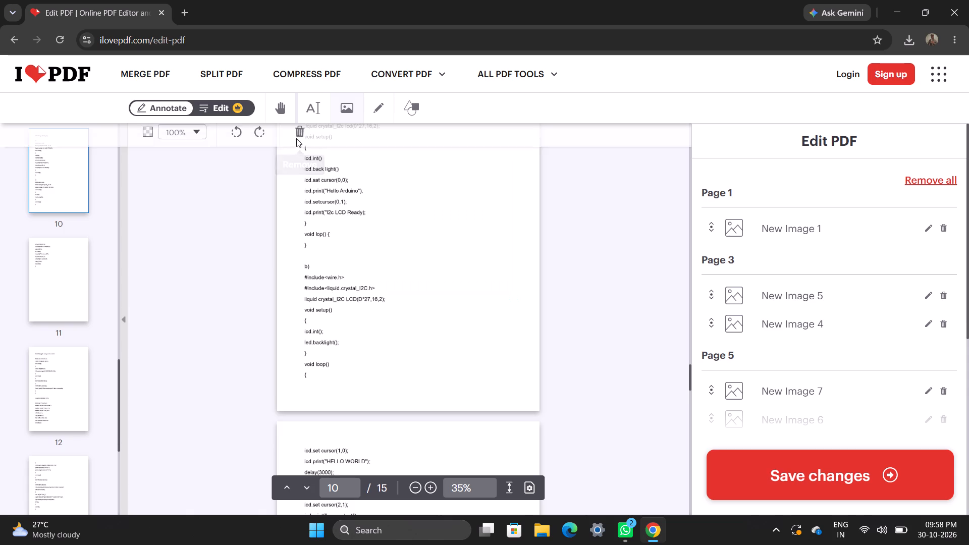
# Insert the image 7-1.jpeg from Downloads on page 11, which holds the LCD output image.
pyautogui.scroll(-4, 302, 149)
pyautogui.scroll(-2, 316, 187)
pyautogui.click(370, 248)
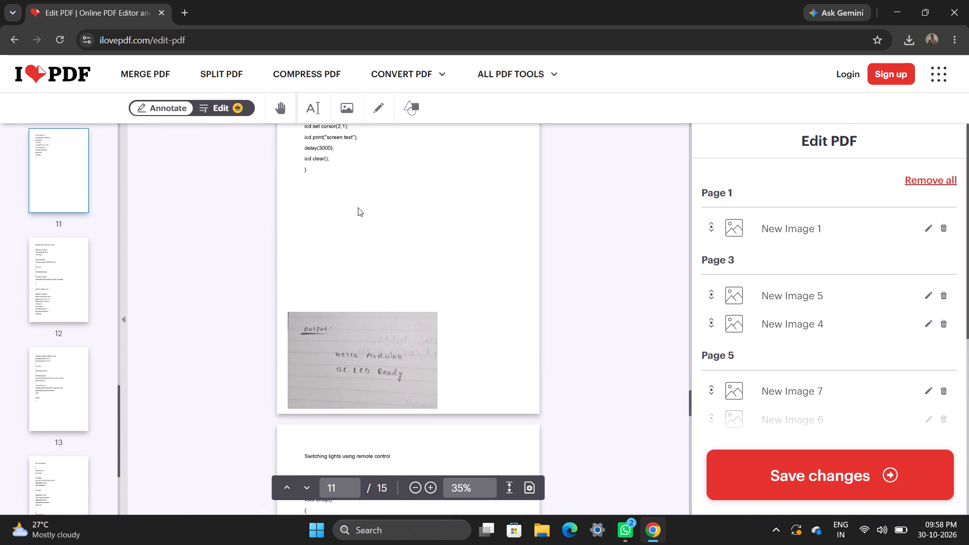
pyautogui.click(337, 102)
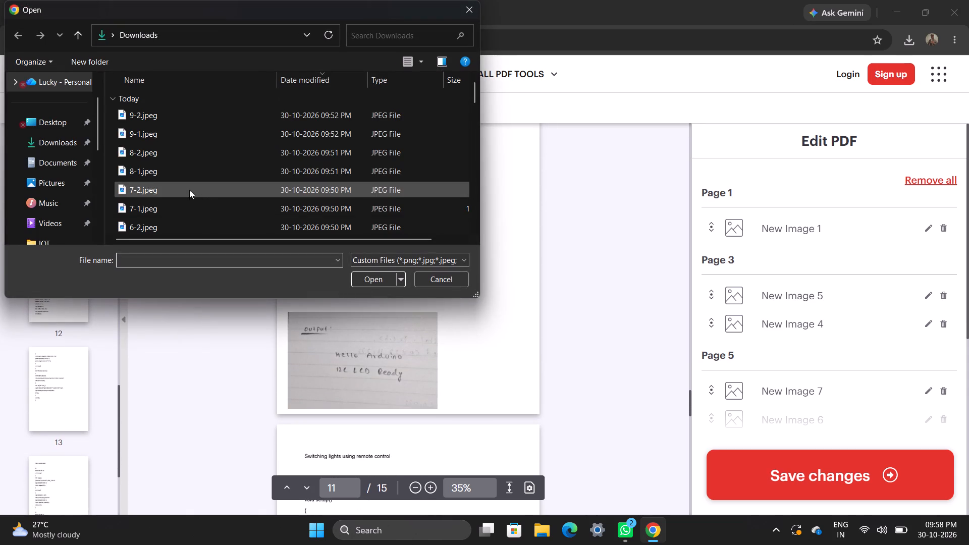
pyautogui.doubleClick(186, 203)
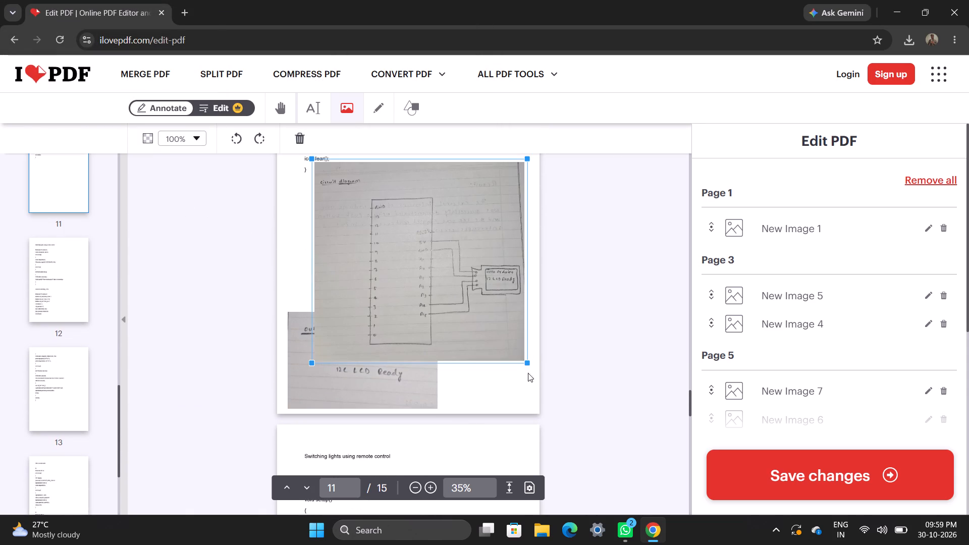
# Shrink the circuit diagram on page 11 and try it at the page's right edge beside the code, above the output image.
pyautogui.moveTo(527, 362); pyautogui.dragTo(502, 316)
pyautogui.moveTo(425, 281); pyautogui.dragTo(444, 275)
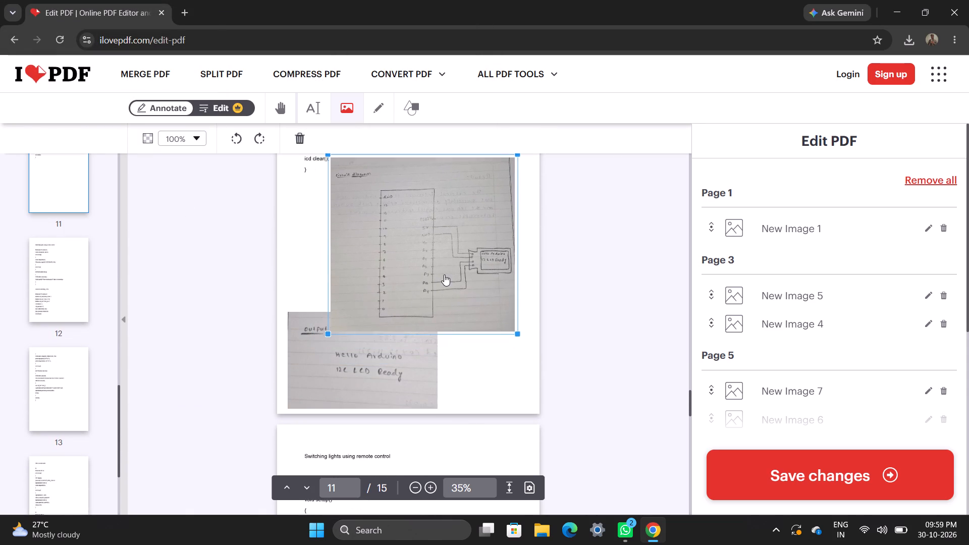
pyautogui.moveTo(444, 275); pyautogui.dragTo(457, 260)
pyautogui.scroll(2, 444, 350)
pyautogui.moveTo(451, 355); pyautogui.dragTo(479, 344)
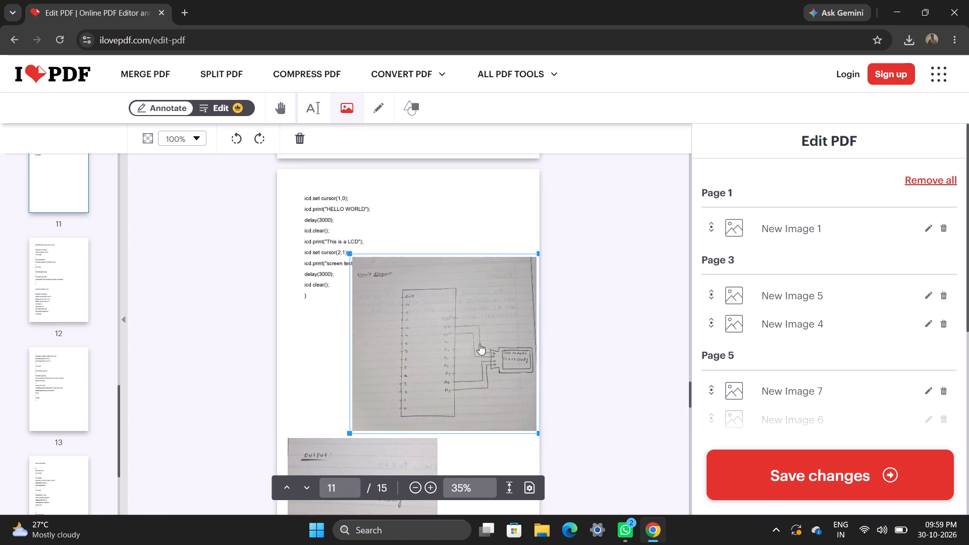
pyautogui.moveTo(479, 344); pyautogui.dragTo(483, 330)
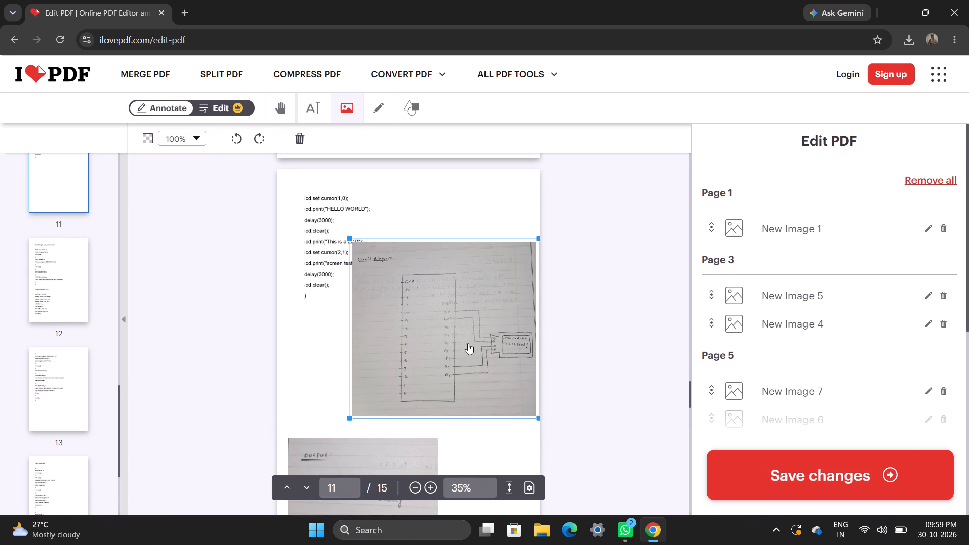
# Rearrange page 11 with the LCD output image at the upper right beside the code and the circuit diagram at the bottom.
pyautogui.moveTo(392, 438); pyautogui.dragTo(475, 191)
pyautogui.moveTo(435, 364); pyautogui.dragTo(363, 465)
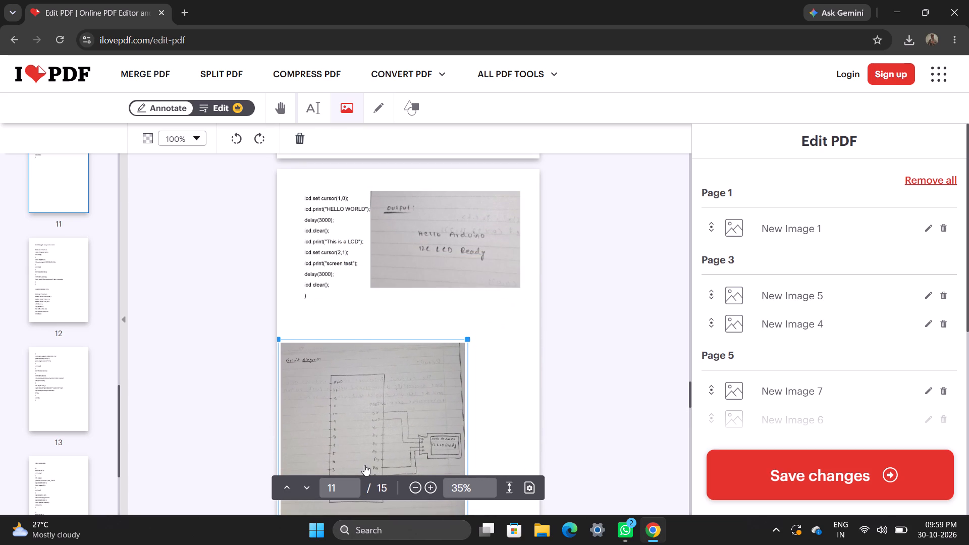
pyautogui.scroll(-2, 413, 412)
pyautogui.moveTo(413, 341); pyautogui.dragTo(410, 371)
pyautogui.scroll(2, 415, 369)
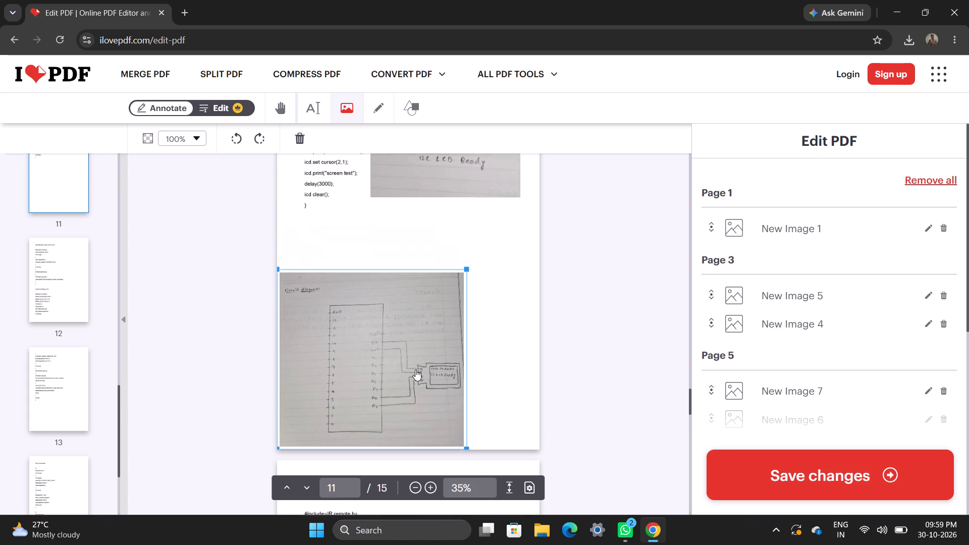
pyautogui.scroll(1, 415, 369)
pyautogui.moveTo(495, 267); pyautogui.dragTo(528, 306)
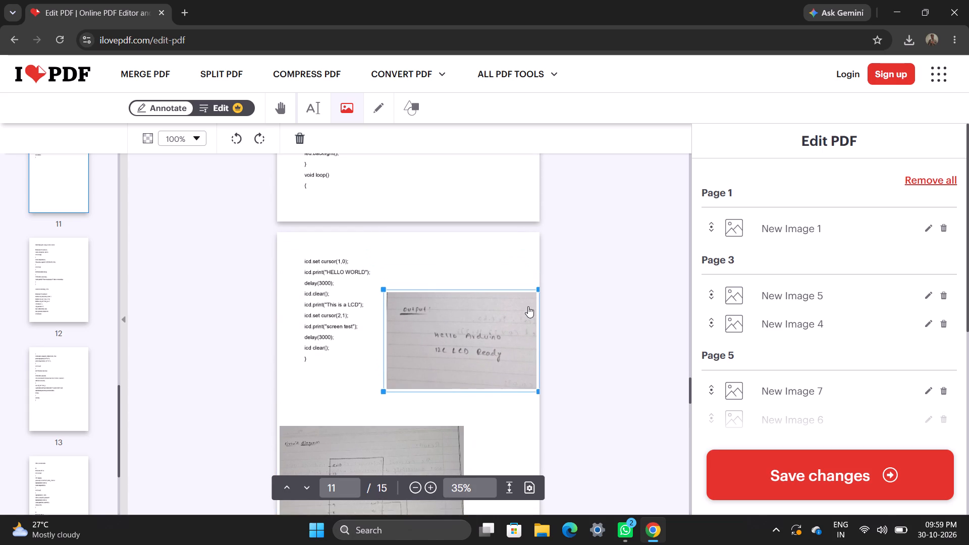
pyautogui.moveTo(528, 306); pyautogui.dragTo(528, 303)
# Enlarge the circuit diagram on page 11 to fill the space at the page bottom, below the code and output image.
pyautogui.scroll(-2, 521, 311)
pyautogui.moveTo(379, 345); pyautogui.dragTo(388, 335)
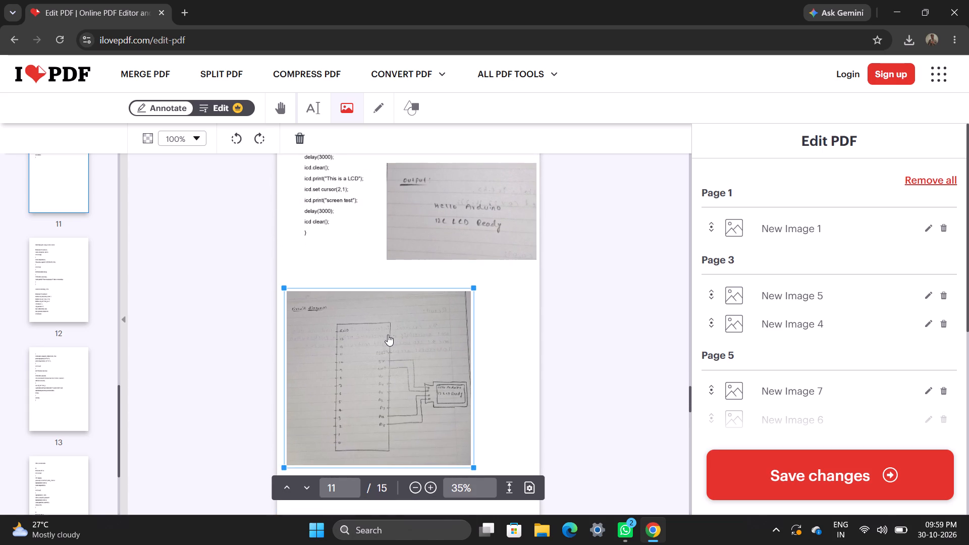
pyautogui.moveTo(388, 335); pyautogui.dragTo(389, 321)
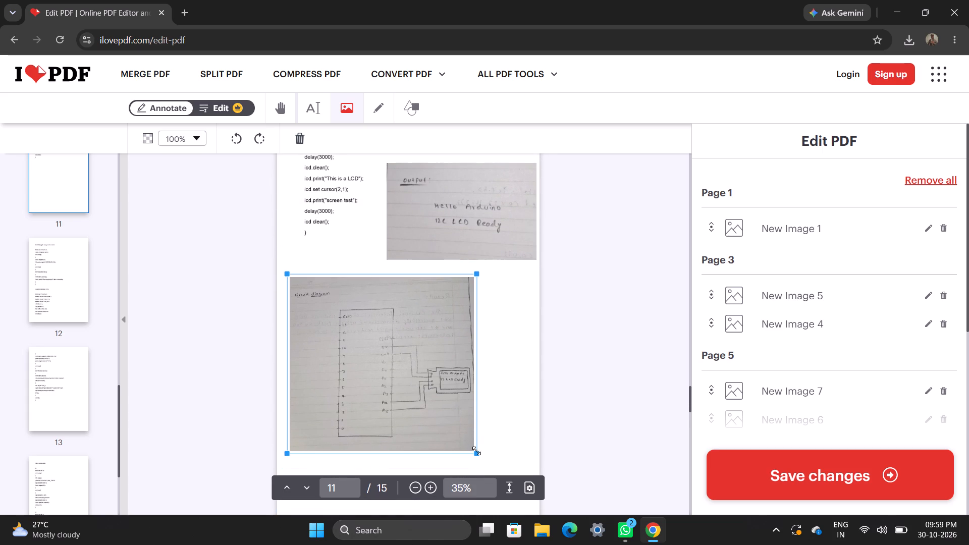
pyautogui.moveTo(476, 451); pyautogui.dragTo(513, 498)
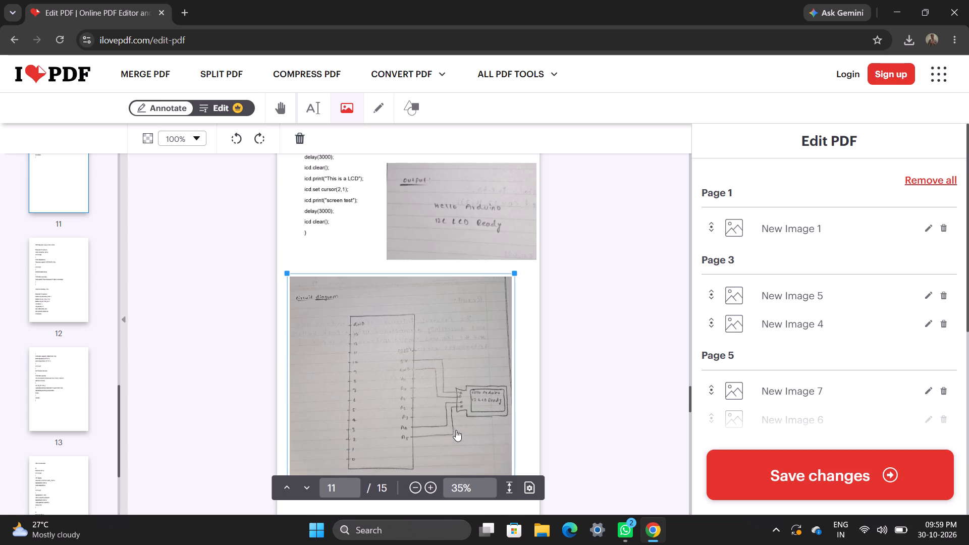
pyautogui.moveTo(456, 428); pyautogui.dragTo(468, 445)
pyautogui.scroll(1, 471, 401)
pyautogui.scroll(-3, 471, 401)
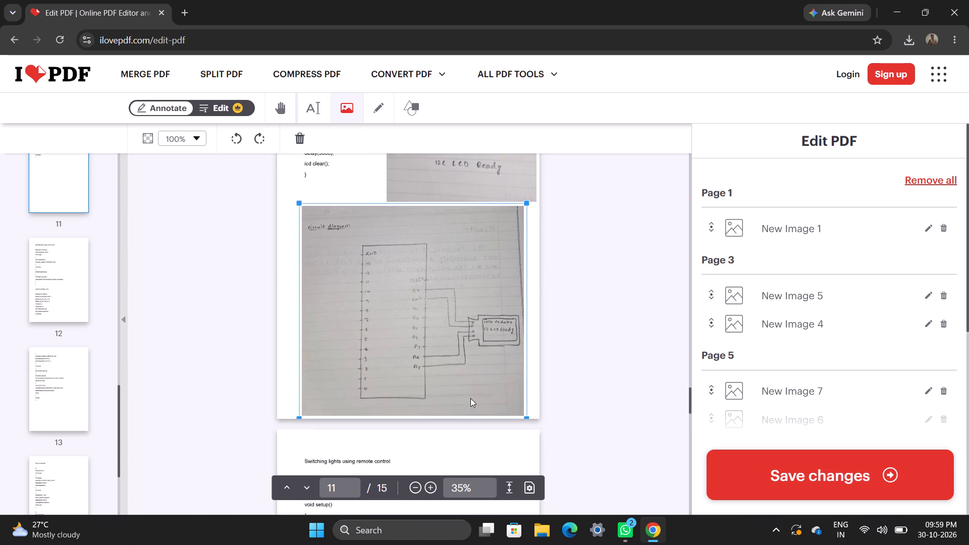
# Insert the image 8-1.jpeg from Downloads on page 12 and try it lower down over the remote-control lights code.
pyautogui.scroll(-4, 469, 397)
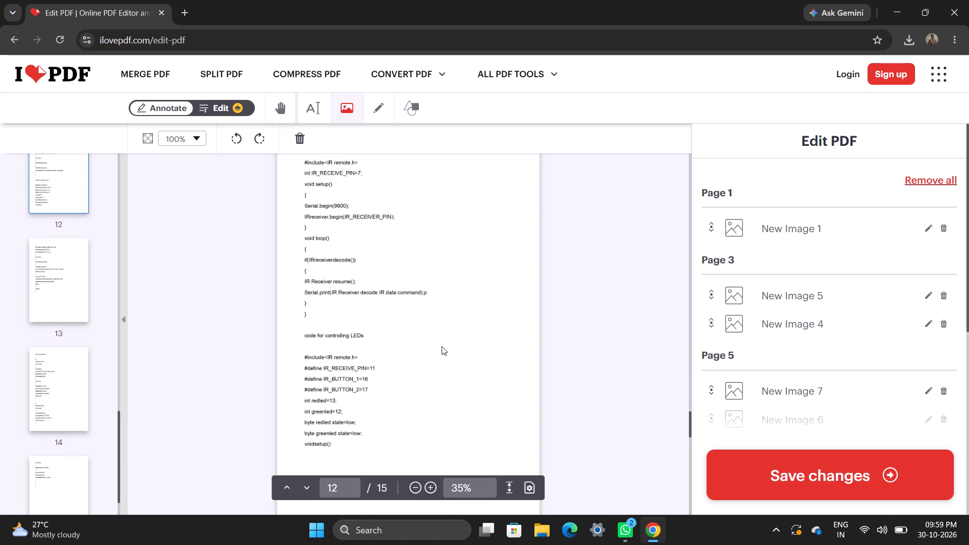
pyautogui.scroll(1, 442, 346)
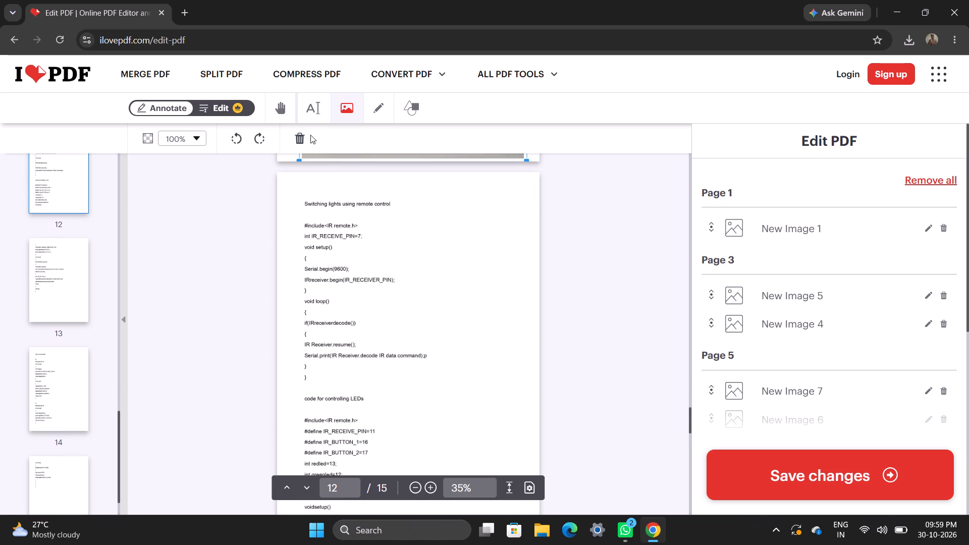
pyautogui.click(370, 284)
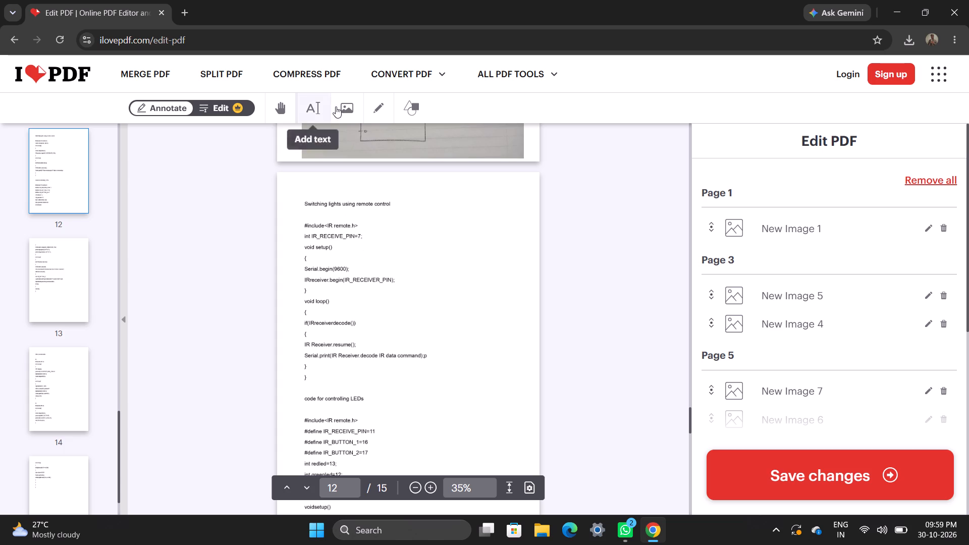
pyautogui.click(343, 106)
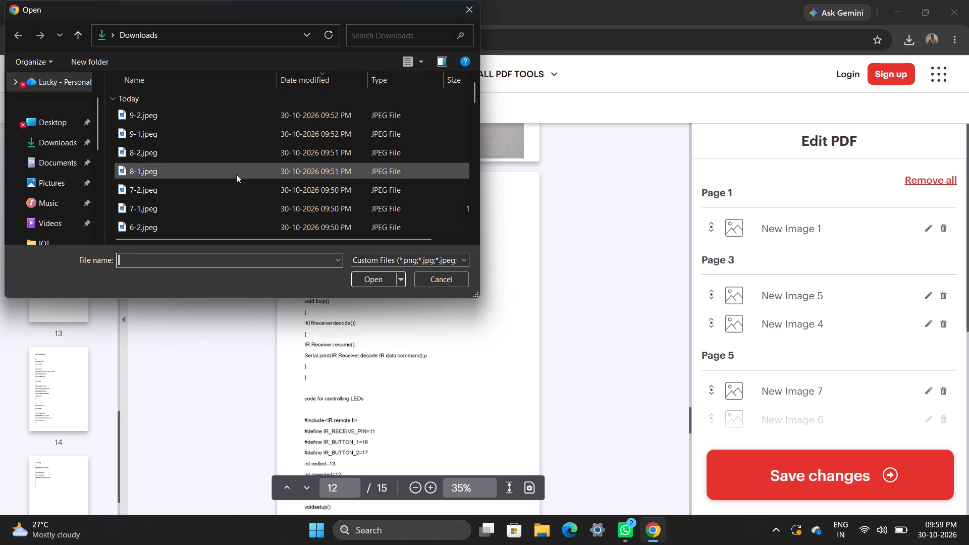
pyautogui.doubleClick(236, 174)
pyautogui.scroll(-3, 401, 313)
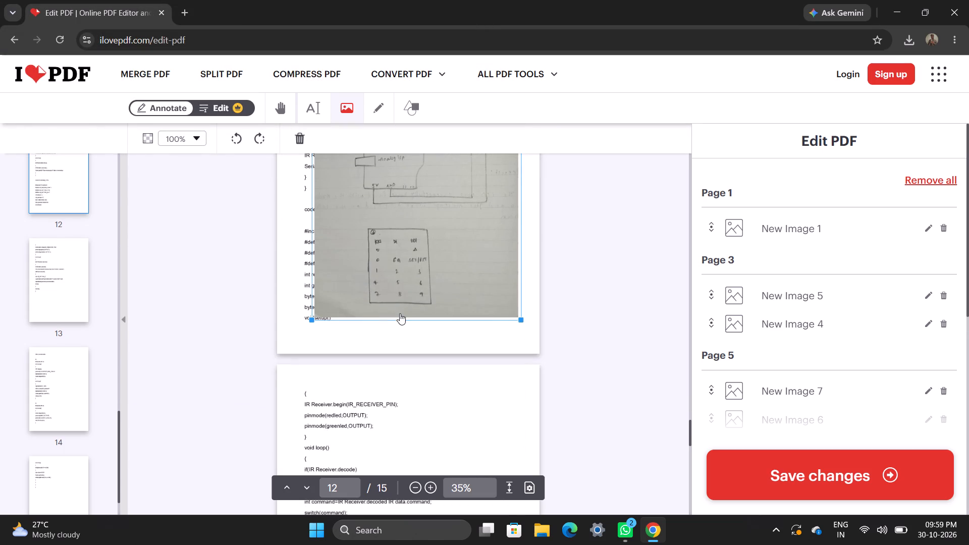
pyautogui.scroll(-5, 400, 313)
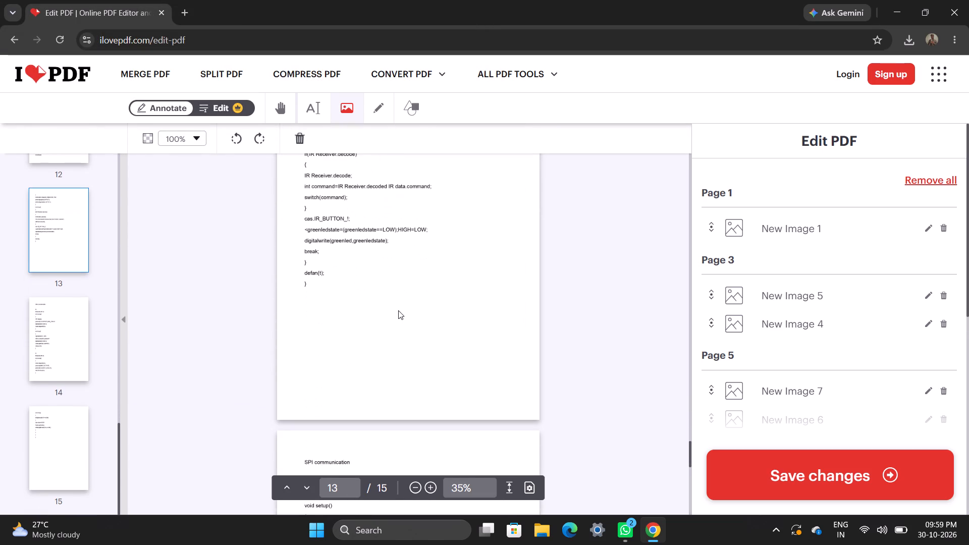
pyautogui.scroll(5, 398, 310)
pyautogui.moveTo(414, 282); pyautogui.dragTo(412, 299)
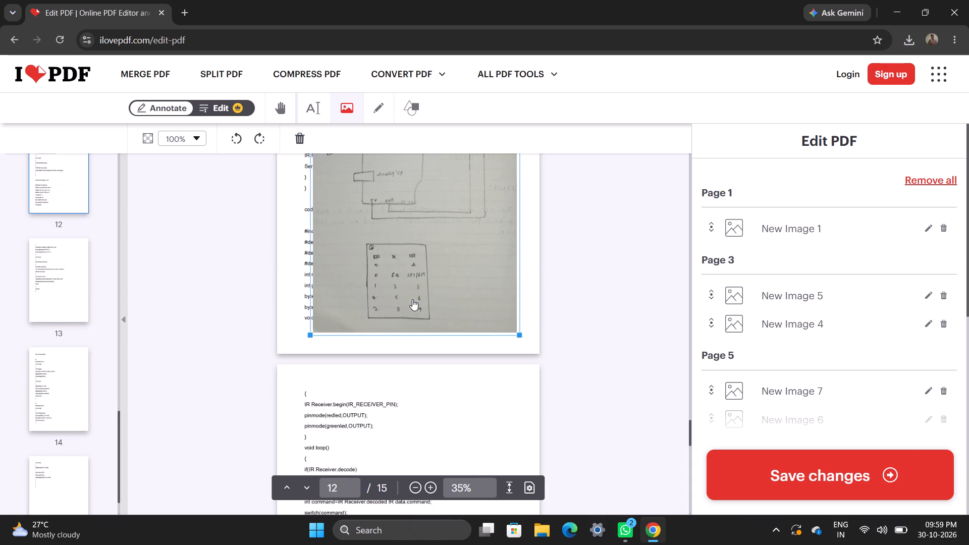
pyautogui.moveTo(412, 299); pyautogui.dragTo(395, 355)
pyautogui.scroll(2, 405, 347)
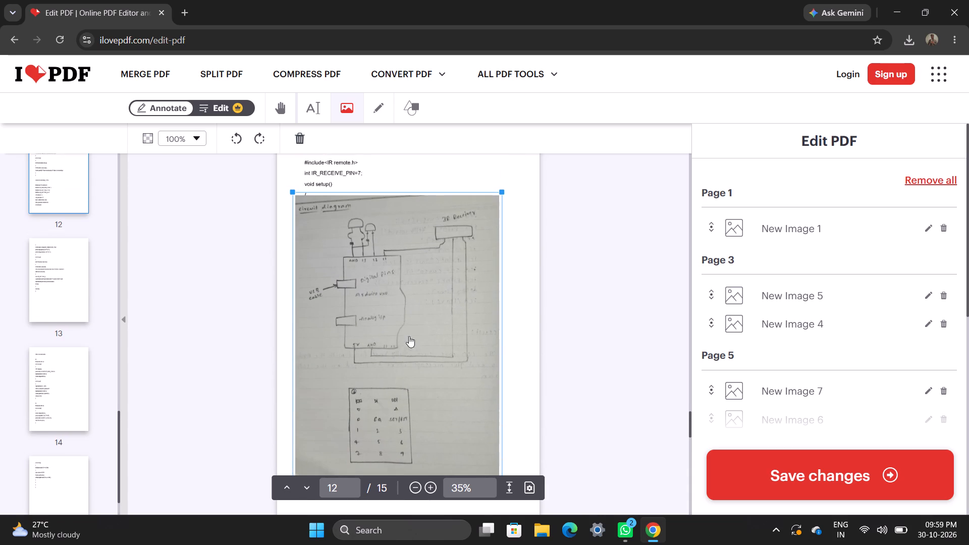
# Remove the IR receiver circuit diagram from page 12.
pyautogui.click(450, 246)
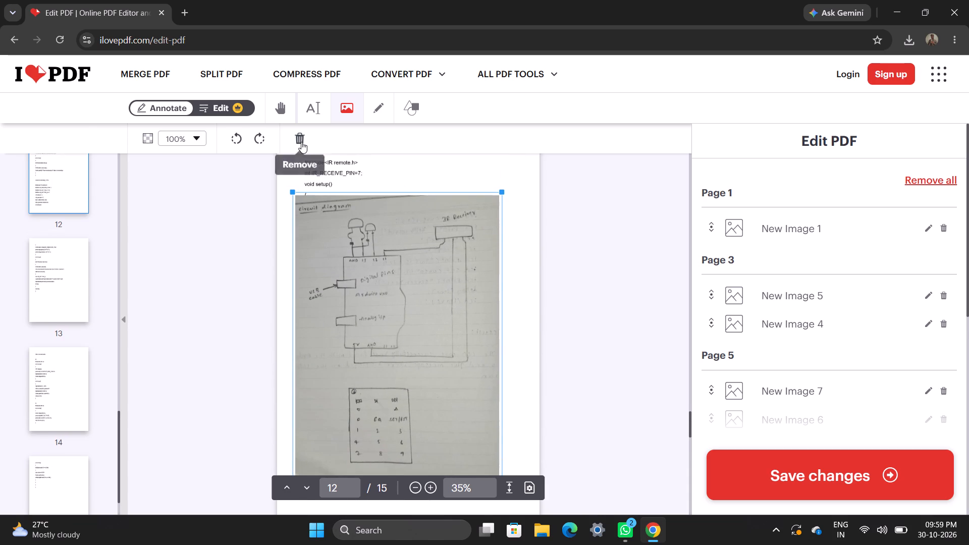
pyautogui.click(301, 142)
# Insert the image 8-1.jpeg from Downloads on page 13, which holds the end of the remote-control lights code.
pyautogui.scroll(-8, 408, 262)
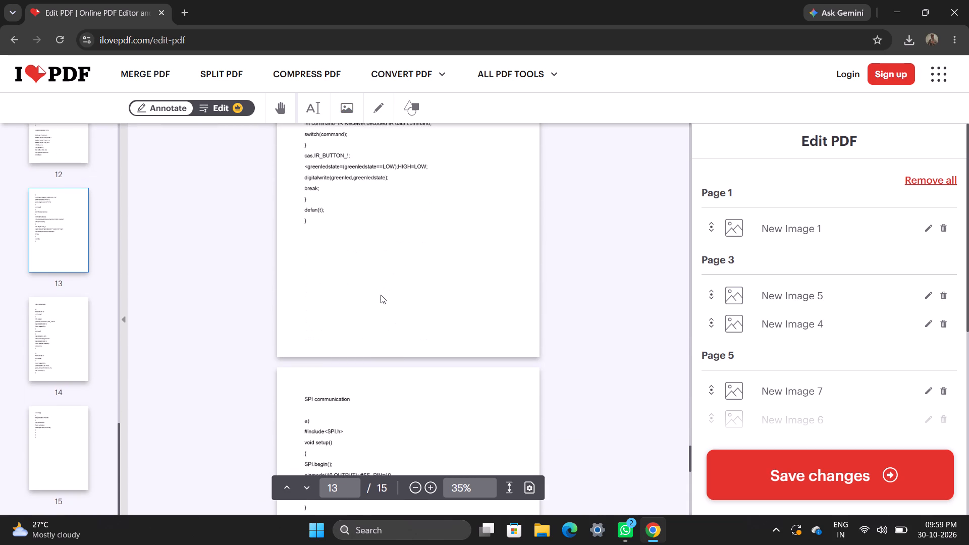
pyautogui.click(381, 294)
pyautogui.click(348, 110)
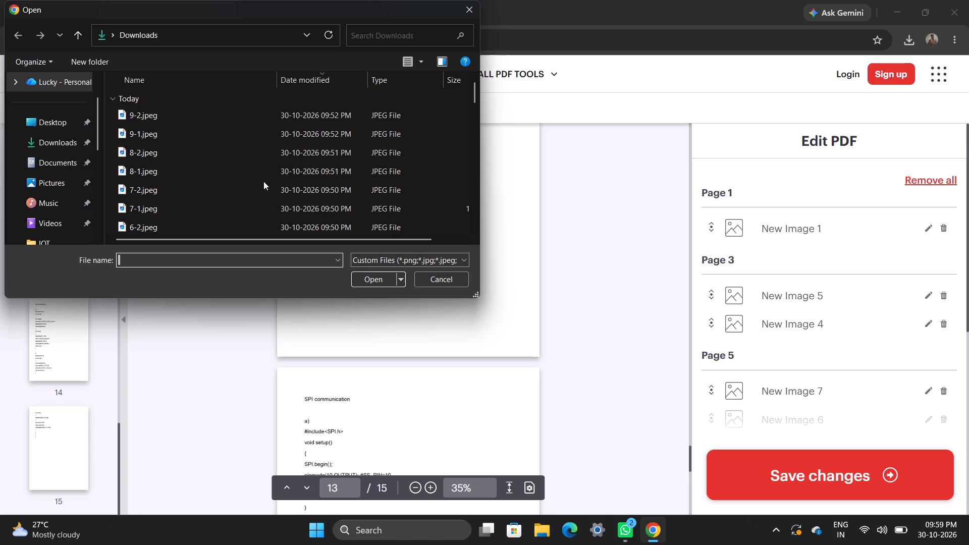
pyautogui.doubleClick(244, 169)
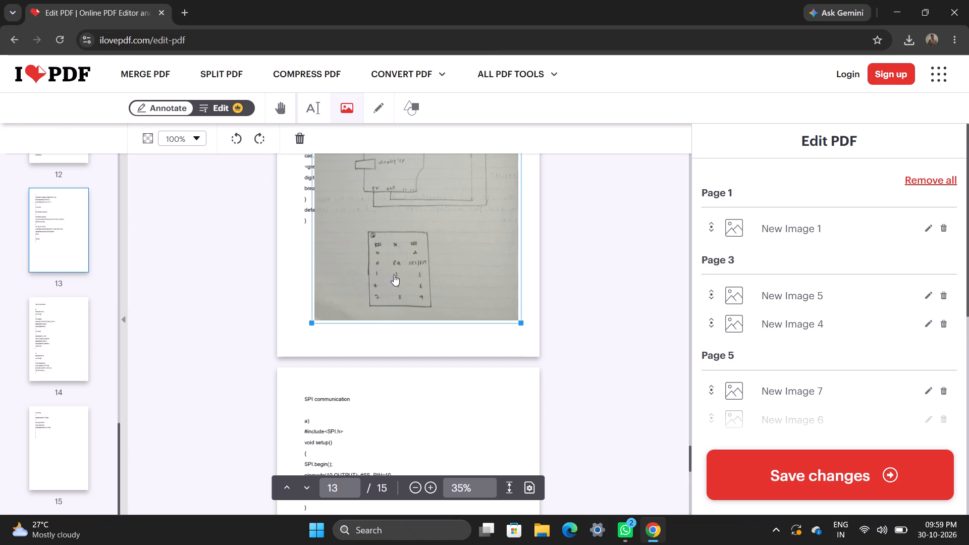
# Shrink the IR receiver circuit diagram on page 13 and place it in the page's lower-right corner.
pyautogui.moveTo(517, 320); pyautogui.dragTo(491, 287)
pyautogui.click(493, 288)
pyautogui.moveTo(494, 289); pyautogui.dragTo(460, 239)
pyautogui.moveTo(392, 218); pyautogui.dragTo(508, 337)
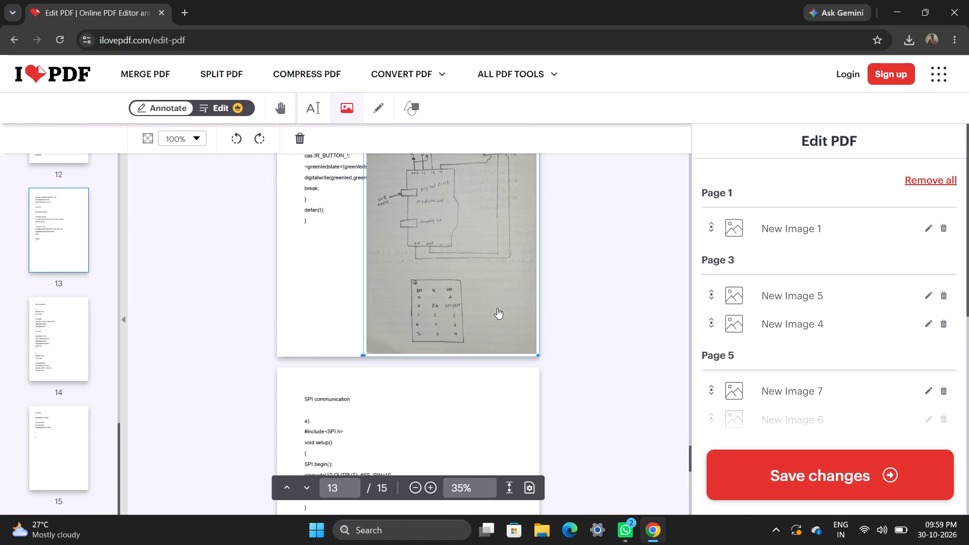
pyautogui.scroll(2, 494, 300)
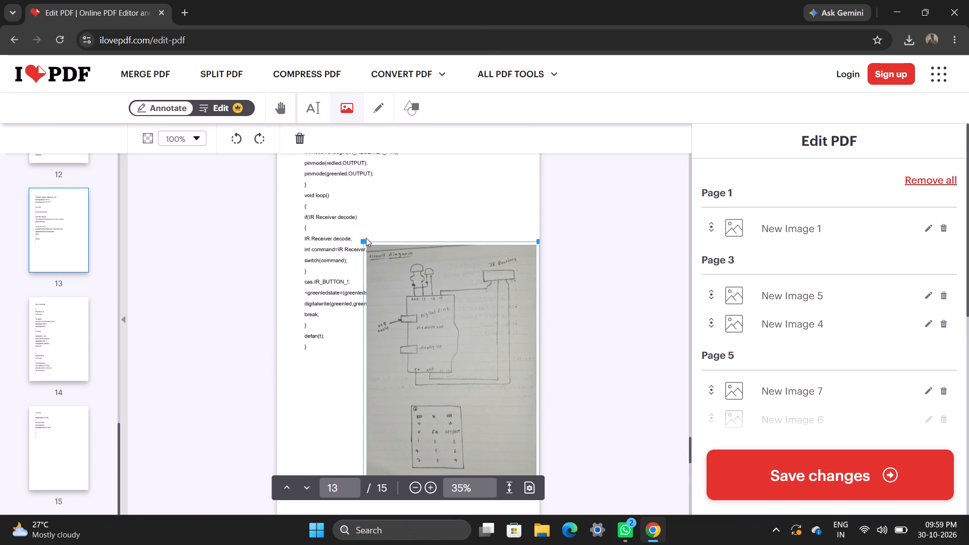
pyautogui.moveTo(363, 240); pyautogui.dragTo(418, 270)
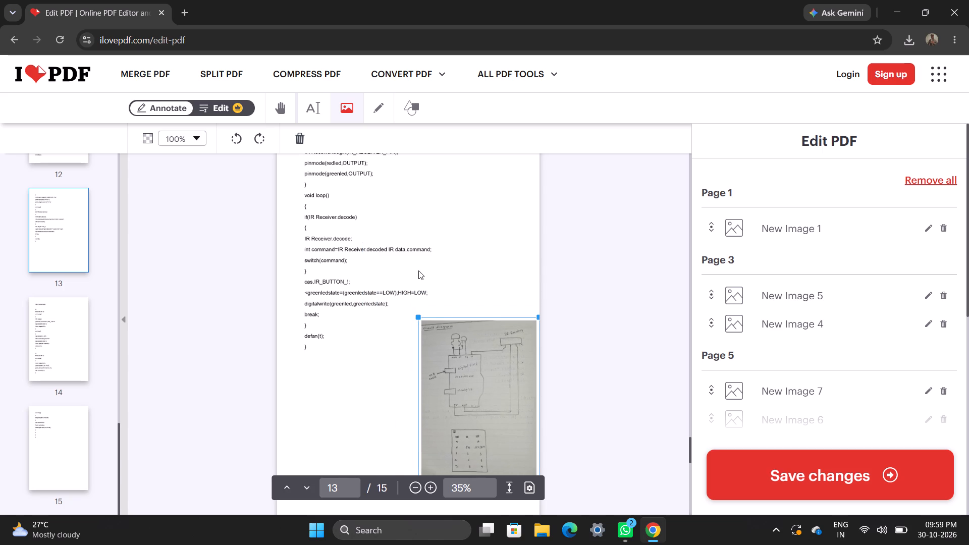
pyautogui.moveTo(418, 270); pyautogui.dragTo(405, 261)
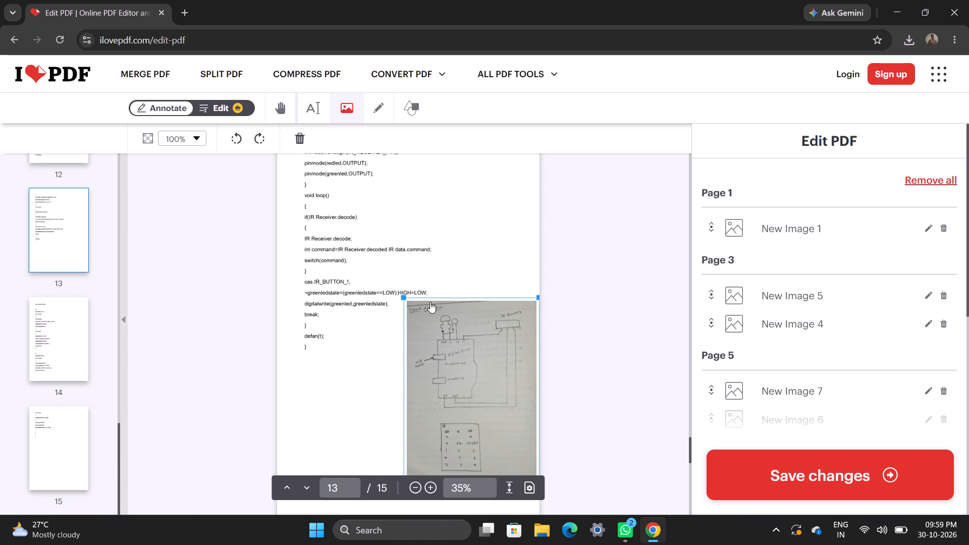
# Enlarge the circuit diagram on page 13 slightly and fit it against the page's lower-right corner beside the last code lines.
pyautogui.scroll(1, 431, 300)
pyautogui.scroll(-5, 432, 300)
pyautogui.scroll(2, 431, 299)
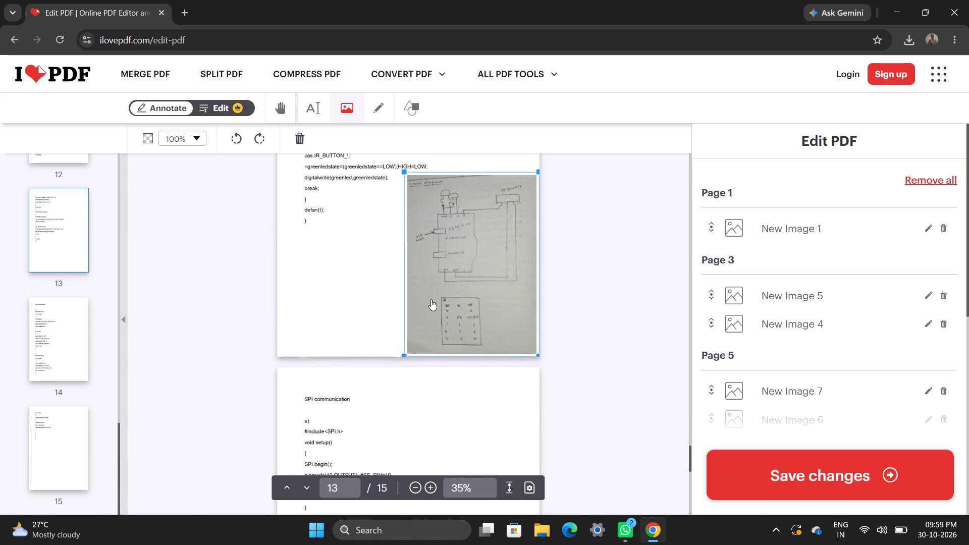
pyautogui.scroll(1, 431, 299)
pyautogui.moveTo(428, 303); pyautogui.dragTo(417, 304)
pyautogui.moveTo(527, 235); pyautogui.dragTo(546, 229)
pyautogui.moveTo(495, 258); pyautogui.dragTo(499, 287)
pyautogui.moveTo(457, 283); pyautogui.dragTo(421, 300)
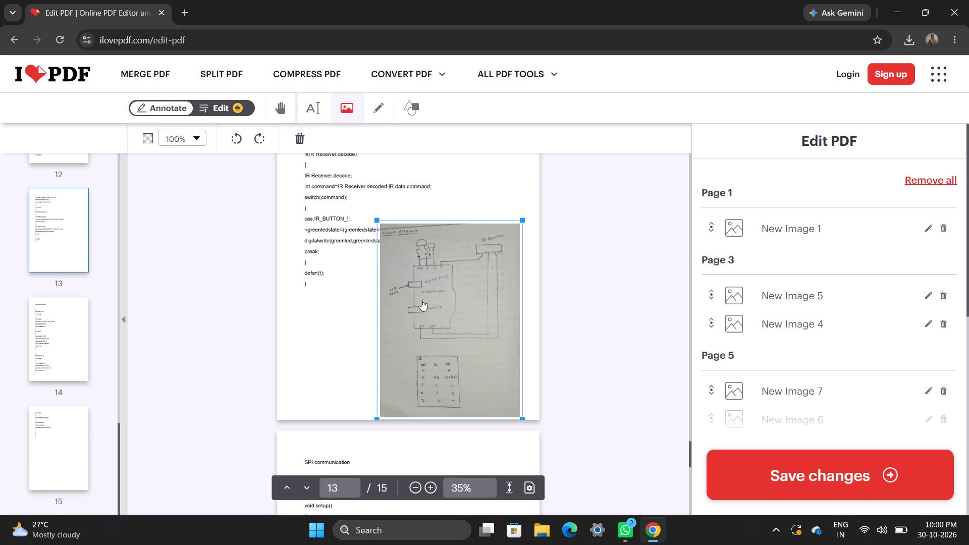
pyautogui.moveTo(421, 300); pyautogui.dragTo(552, 342)
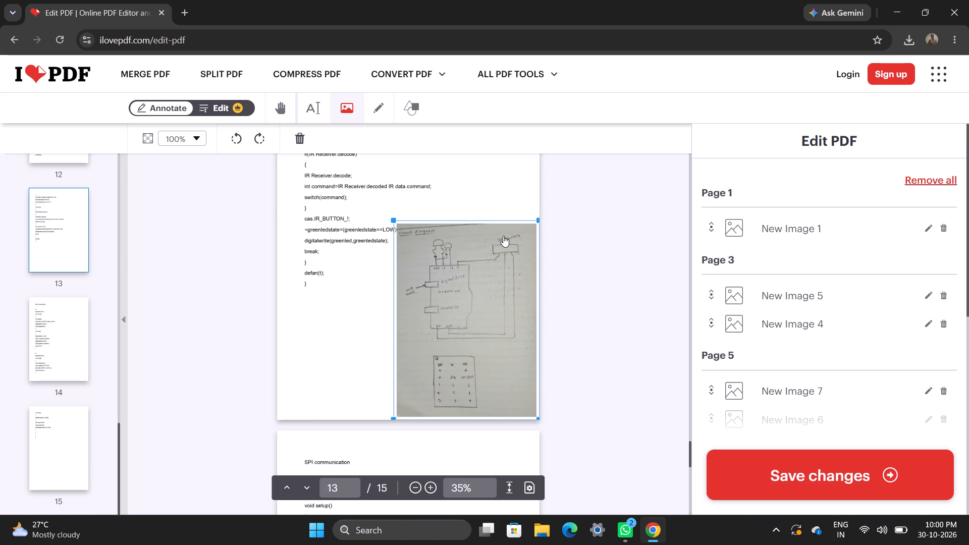
pyautogui.scroll(1, 455, 286)
pyautogui.click(495, 259)
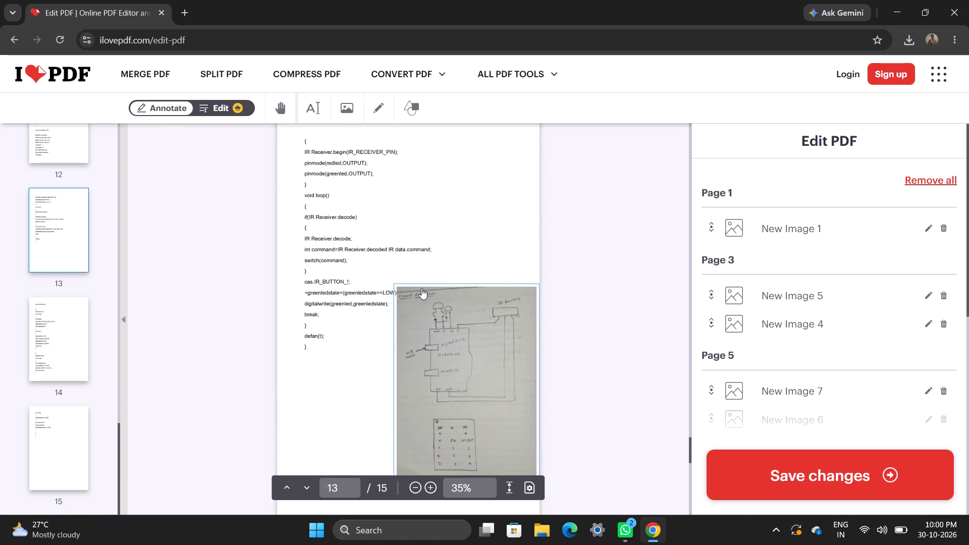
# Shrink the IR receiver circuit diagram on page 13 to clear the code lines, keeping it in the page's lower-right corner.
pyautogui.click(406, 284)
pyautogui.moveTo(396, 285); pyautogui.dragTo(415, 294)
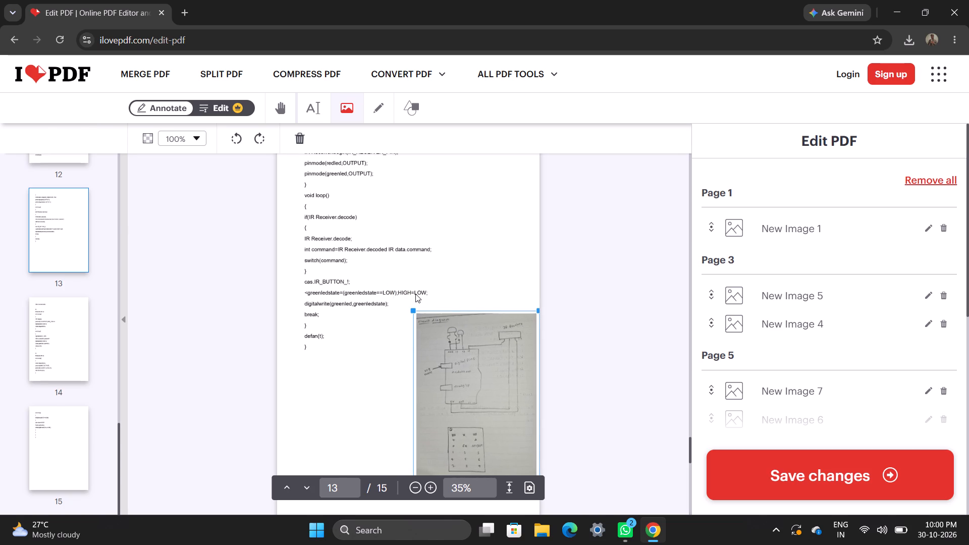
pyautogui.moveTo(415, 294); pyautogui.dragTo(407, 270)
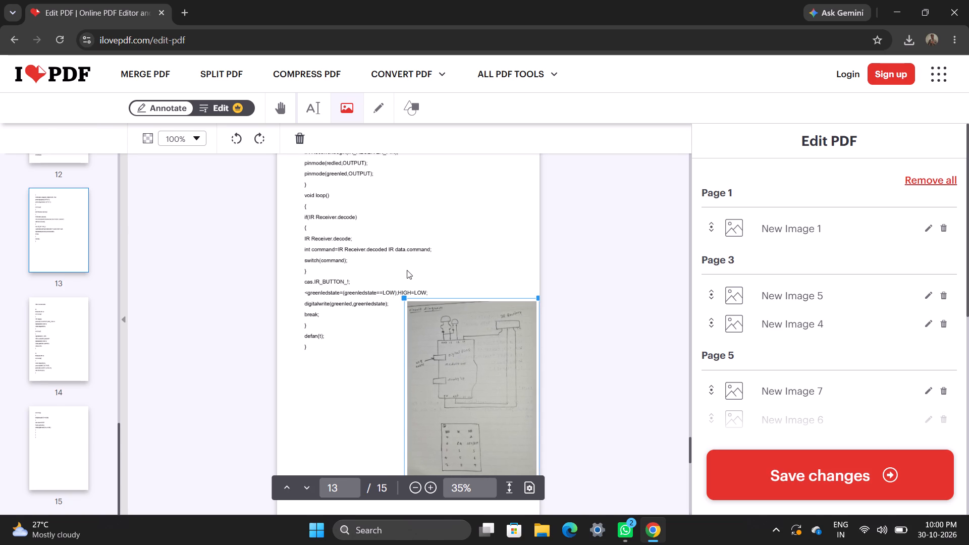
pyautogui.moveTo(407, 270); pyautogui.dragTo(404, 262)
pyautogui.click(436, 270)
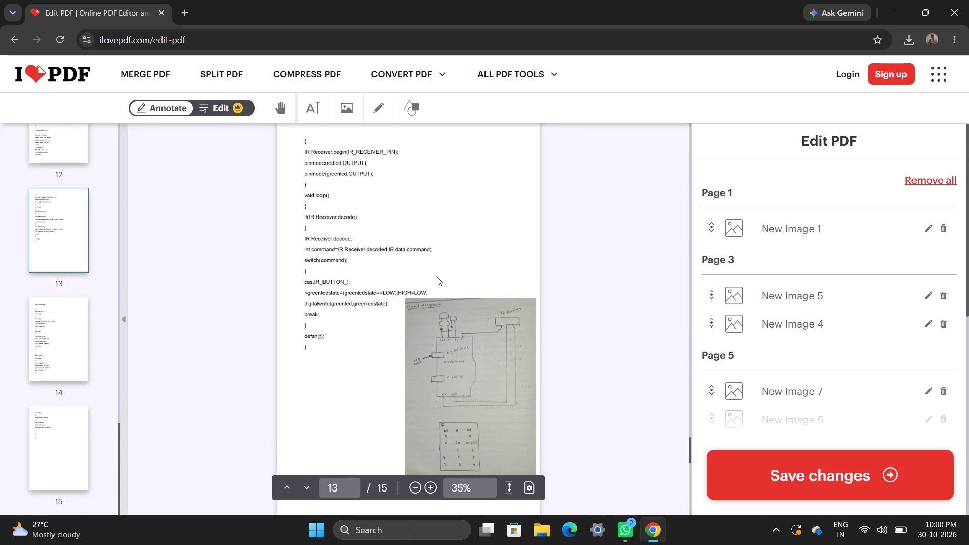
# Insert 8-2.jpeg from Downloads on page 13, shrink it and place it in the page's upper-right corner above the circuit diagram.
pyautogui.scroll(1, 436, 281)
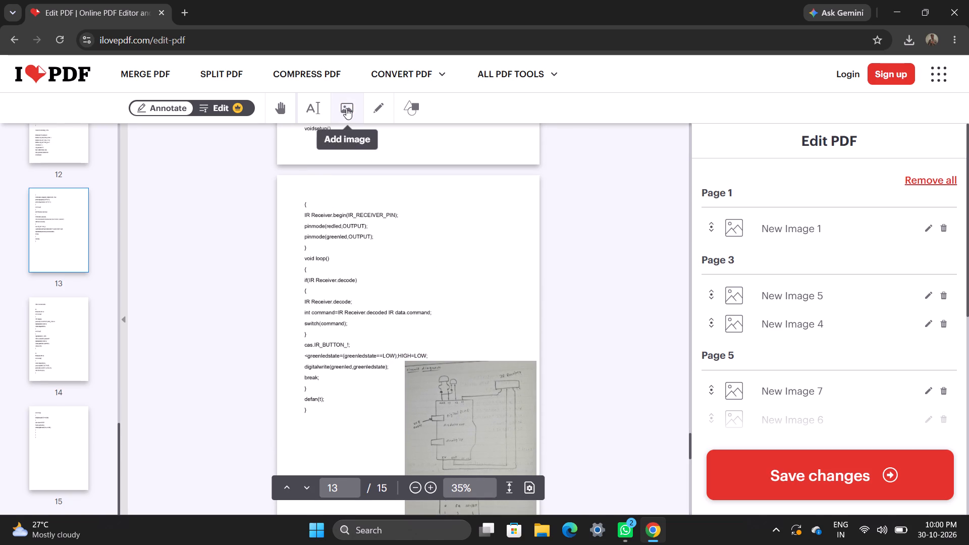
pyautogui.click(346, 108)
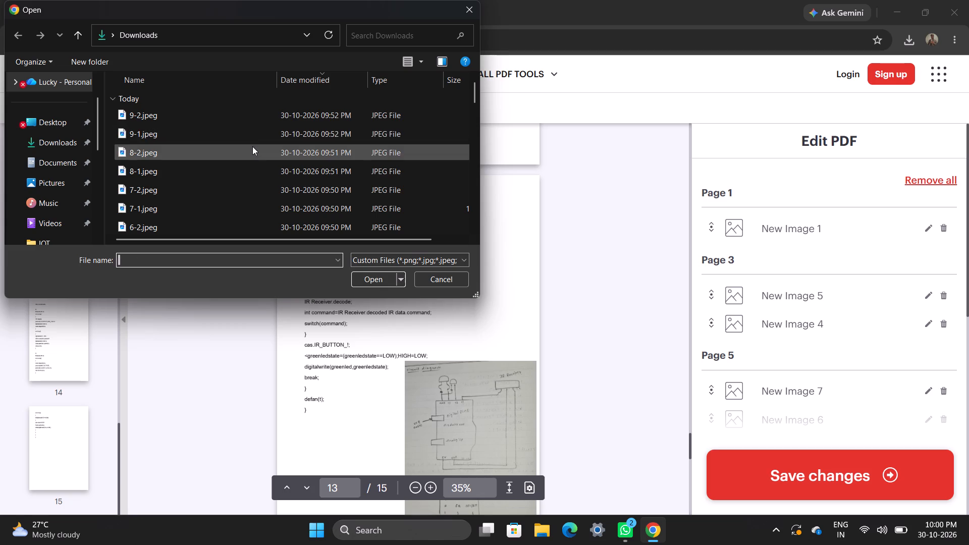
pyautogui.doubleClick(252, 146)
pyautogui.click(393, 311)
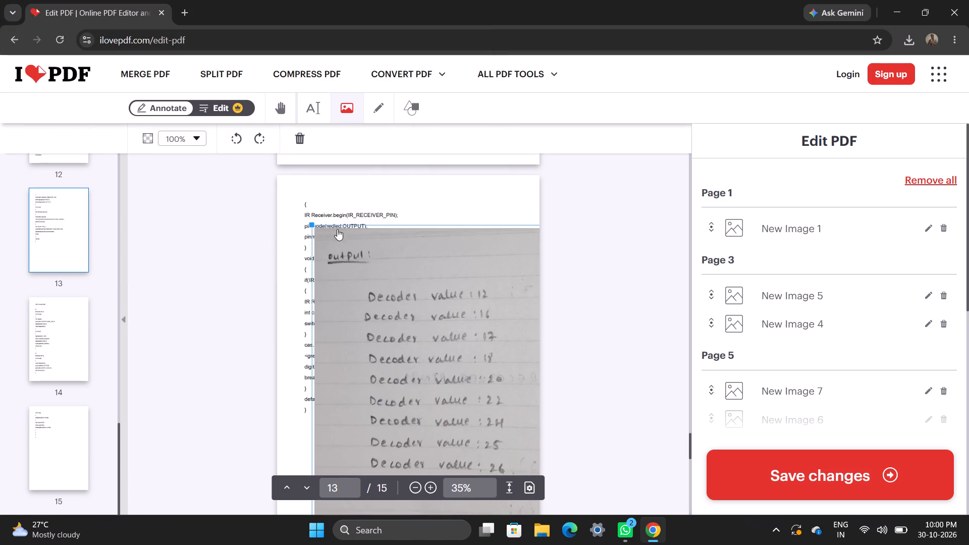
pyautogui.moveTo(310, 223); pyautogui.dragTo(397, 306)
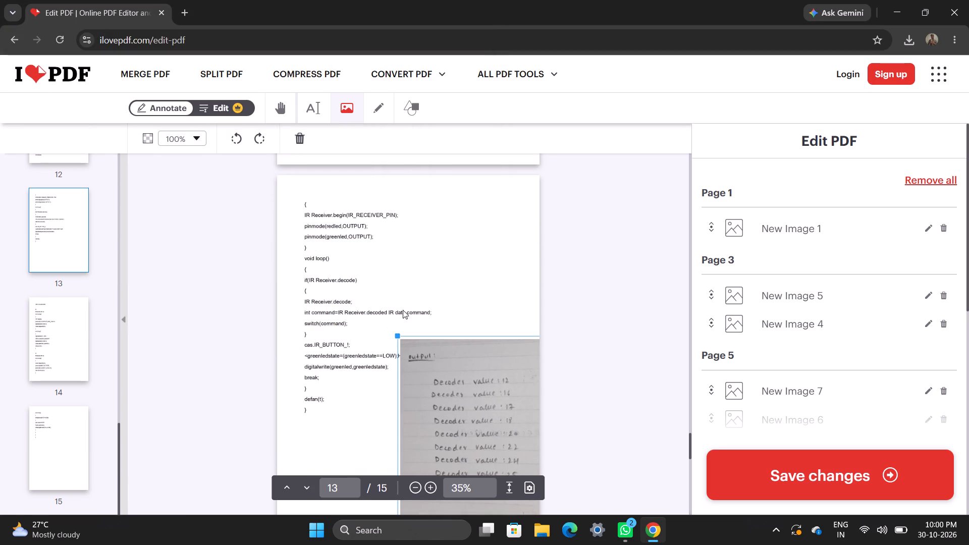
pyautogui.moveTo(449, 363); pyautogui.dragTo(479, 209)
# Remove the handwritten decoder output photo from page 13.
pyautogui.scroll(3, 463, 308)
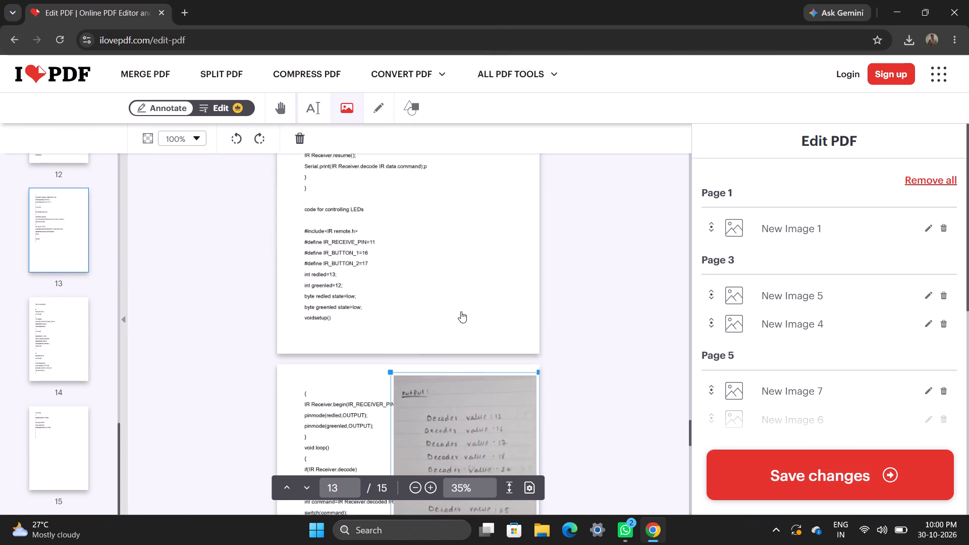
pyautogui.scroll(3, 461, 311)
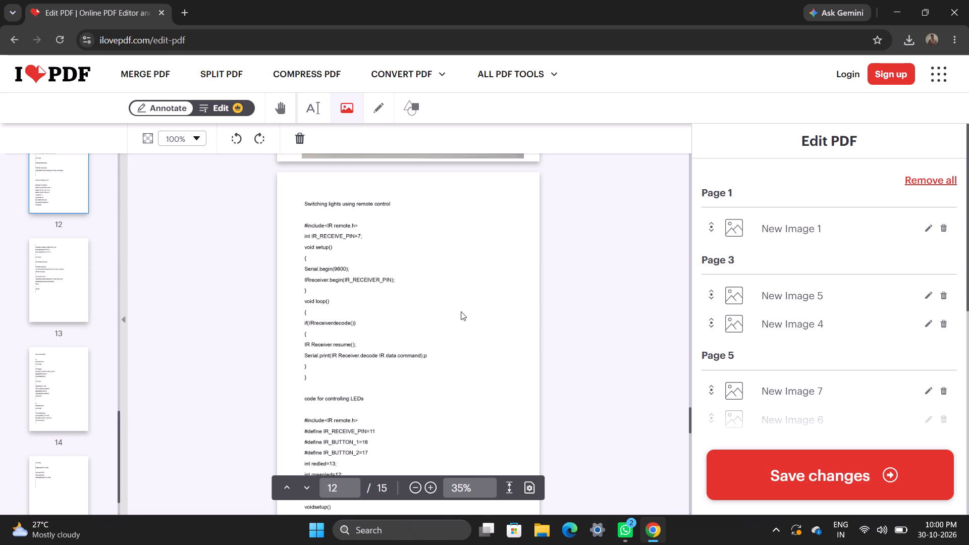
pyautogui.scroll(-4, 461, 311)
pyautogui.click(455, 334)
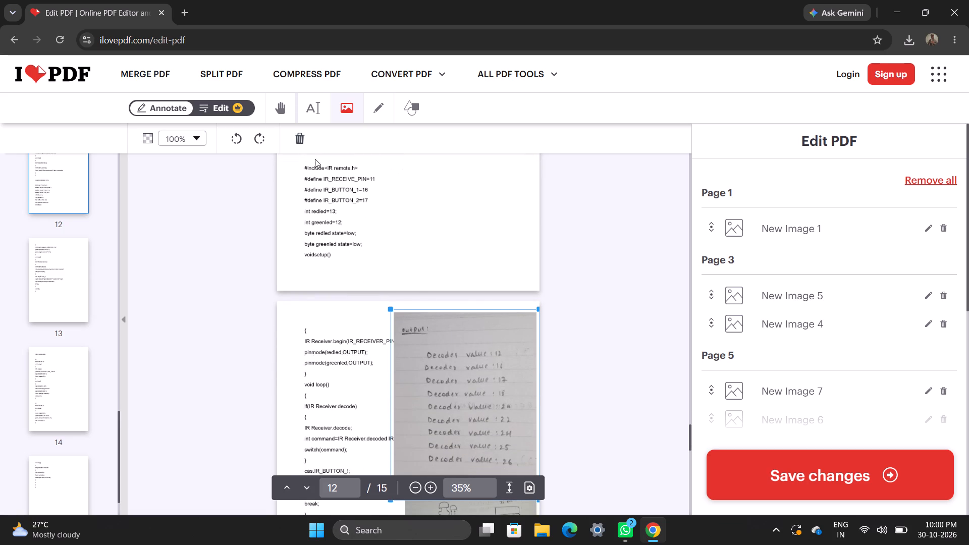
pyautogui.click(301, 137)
# Remove the IR receiver circuit diagram from page 13.
pyautogui.scroll(2, 443, 301)
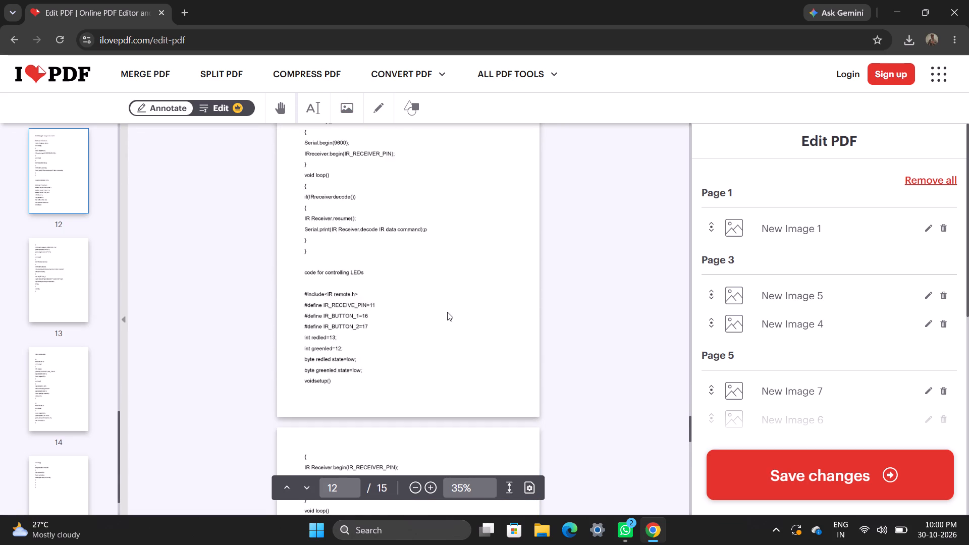
pyautogui.scroll(-5, 447, 312)
pyautogui.scroll(5, 447, 312)
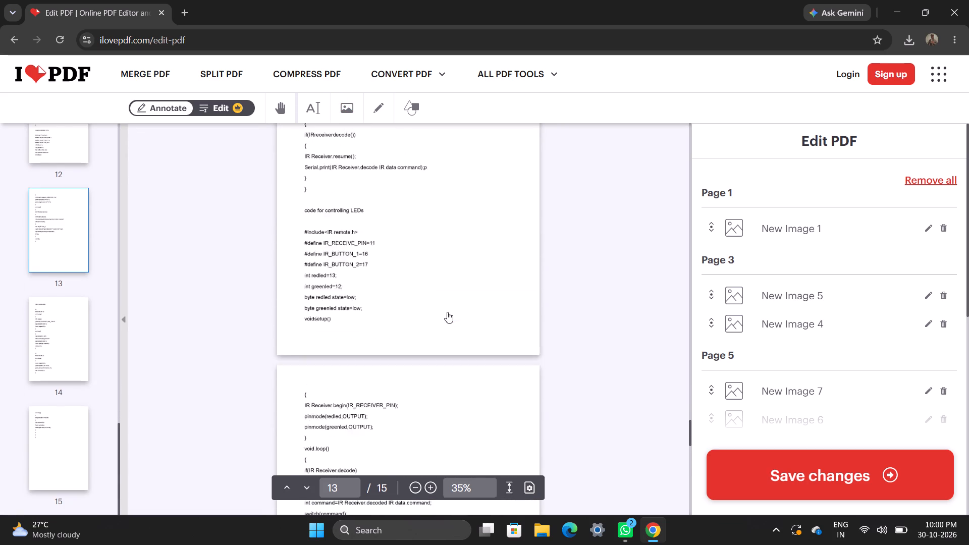
pyautogui.scroll(-6, 447, 312)
pyautogui.click(447, 312)
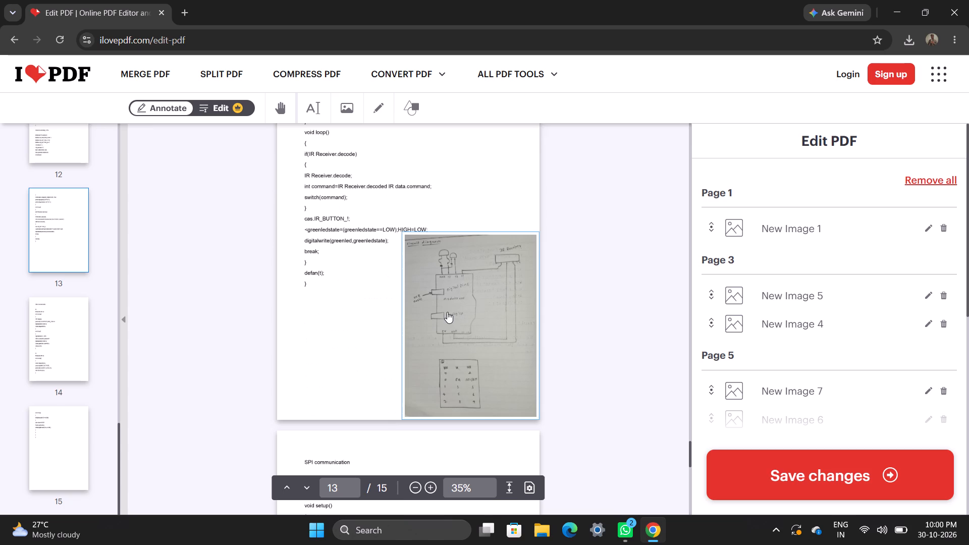
pyautogui.click(295, 141)
# Insert the image 8-1.jpeg from Downloads on page 12, which starts the remote-control lights program.
pyautogui.scroll(4, 343, 217)
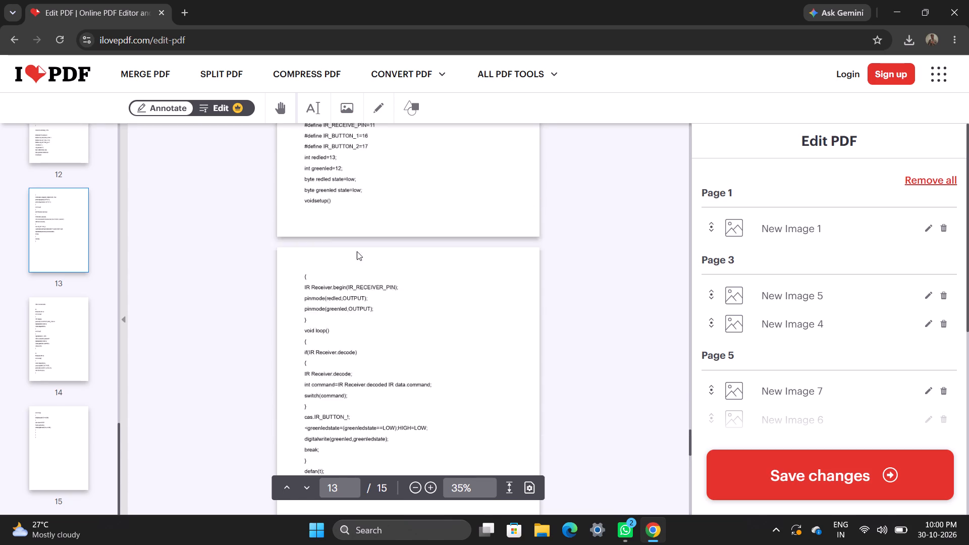
pyautogui.click(463, 217)
pyautogui.scroll(3, 463, 217)
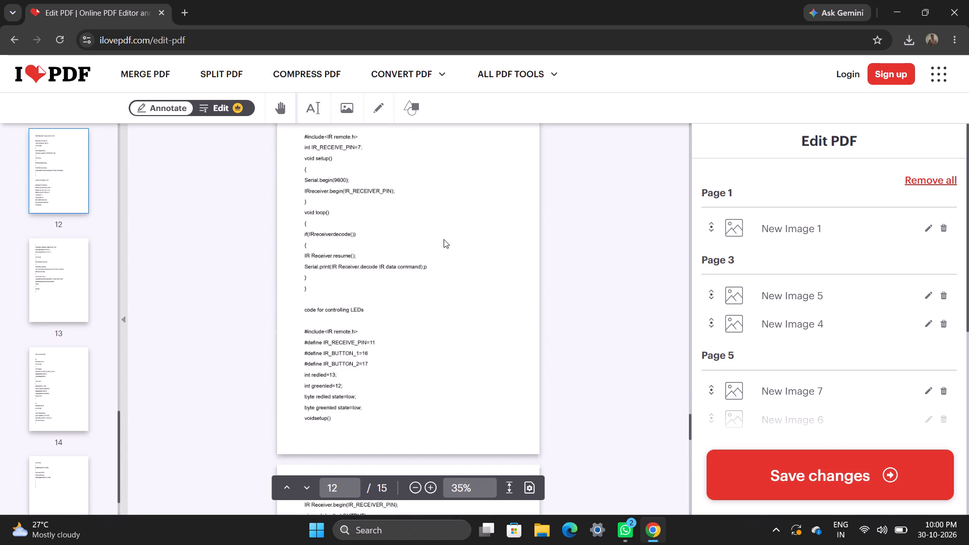
pyautogui.click(354, 118)
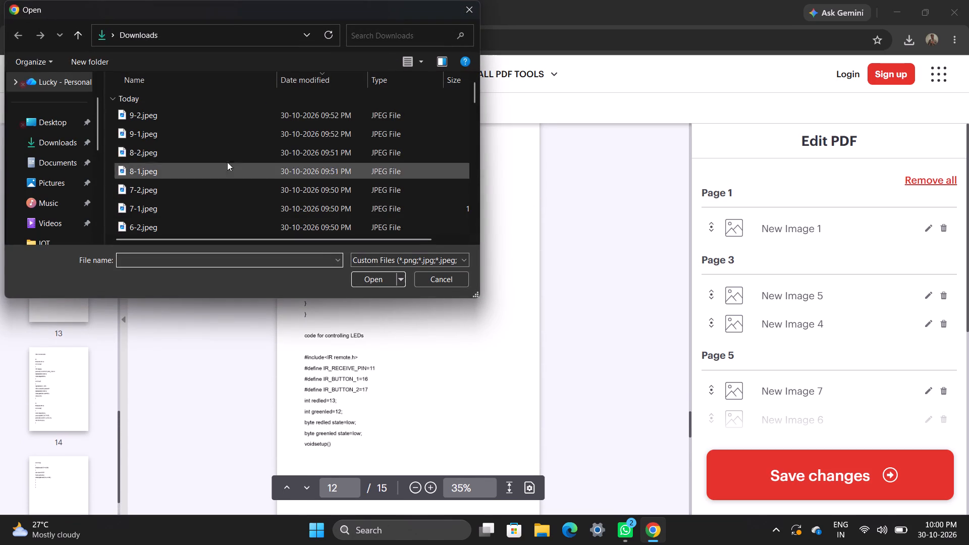
pyautogui.moveTo(221, 162); pyautogui.dragTo(217, 170)
pyautogui.doubleClick(217, 170)
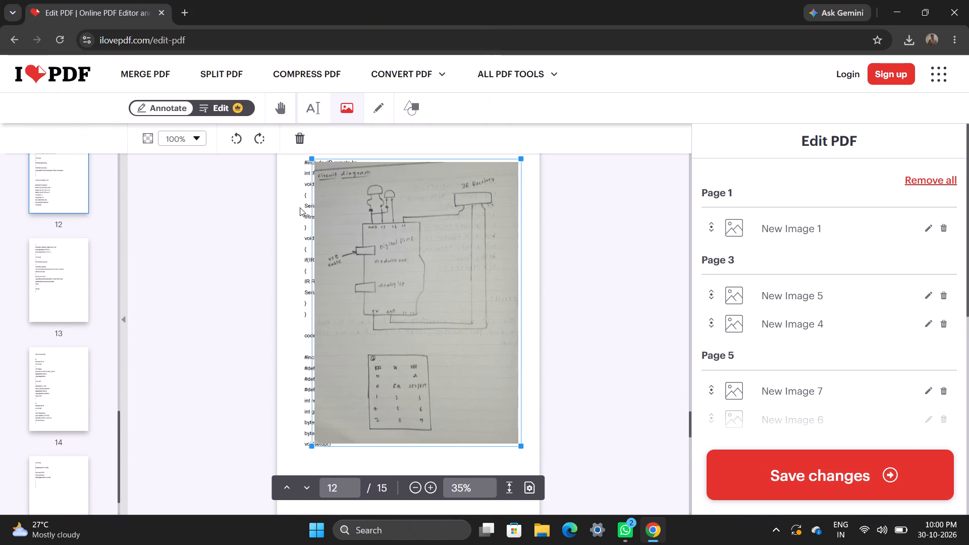
# Shrink the IR receiver circuit diagram on page 12 and place it in the page's lower-right corner.
pyautogui.moveTo(314, 157); pyautogui.dragTo(340, 188)
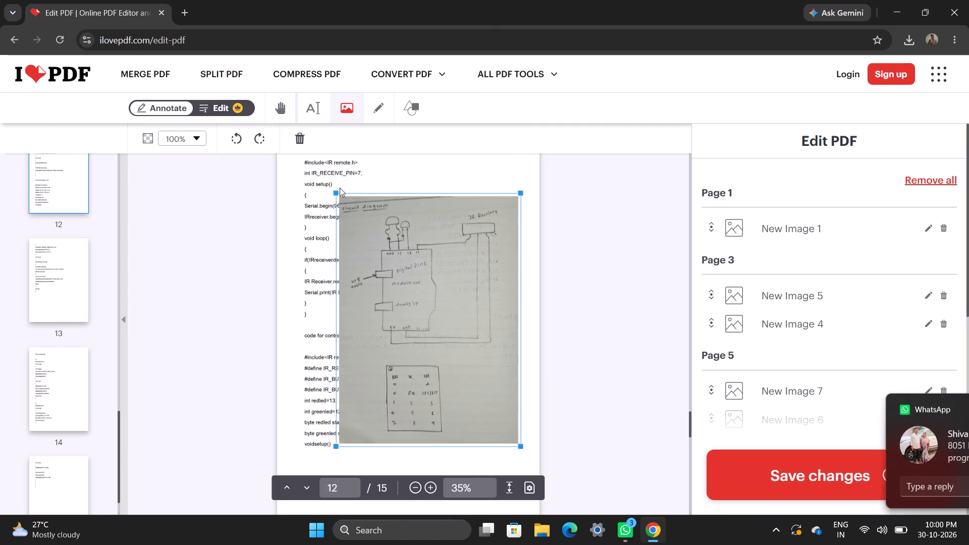
pyautogui.moveTo(340, 188); pyautogui.dragTo(367, 226)
pyautogui.moveTo(383, 272); pyautogui.dragTo(393, 272)
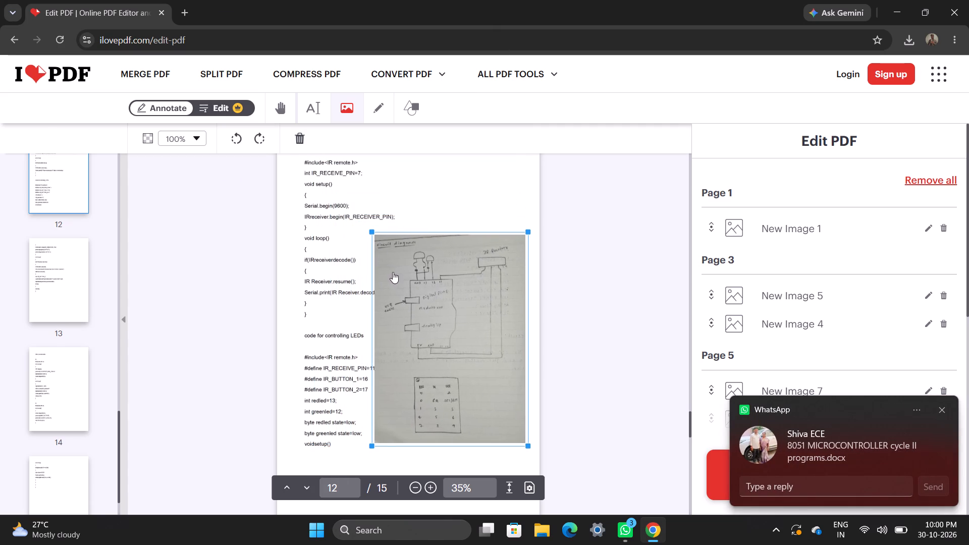
pyautogui.moveTo(393, 272); pyautogui.dragTo(459, 349)
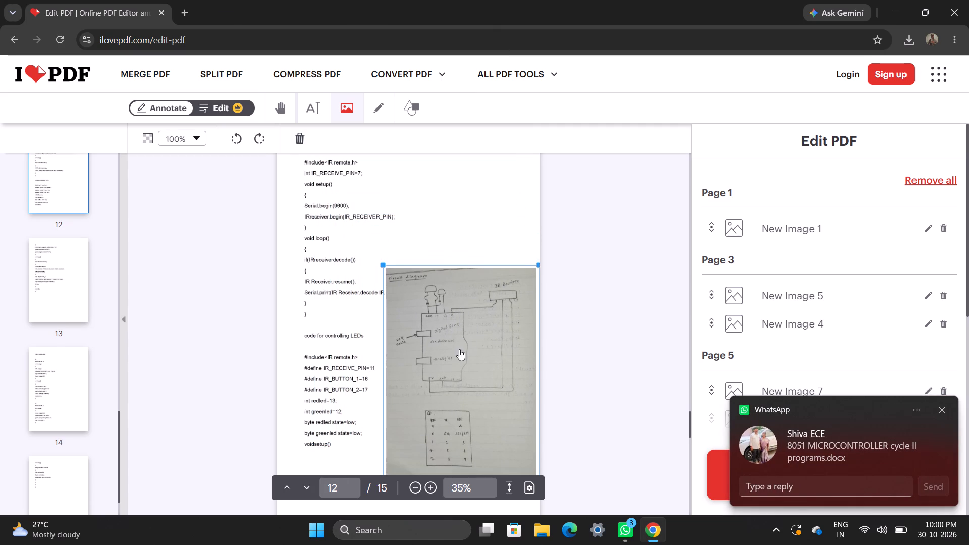
pyautogui.moveTo(459, 349); pyautogui.dragTo(453, 354)
# Shrink the circuit diagram on page 12 further to clear the code, and set it against the page's lower-right corner.
pyautogui.scroll(2, 438, 314)
pyautogui.scroll(-4, 440, 310)
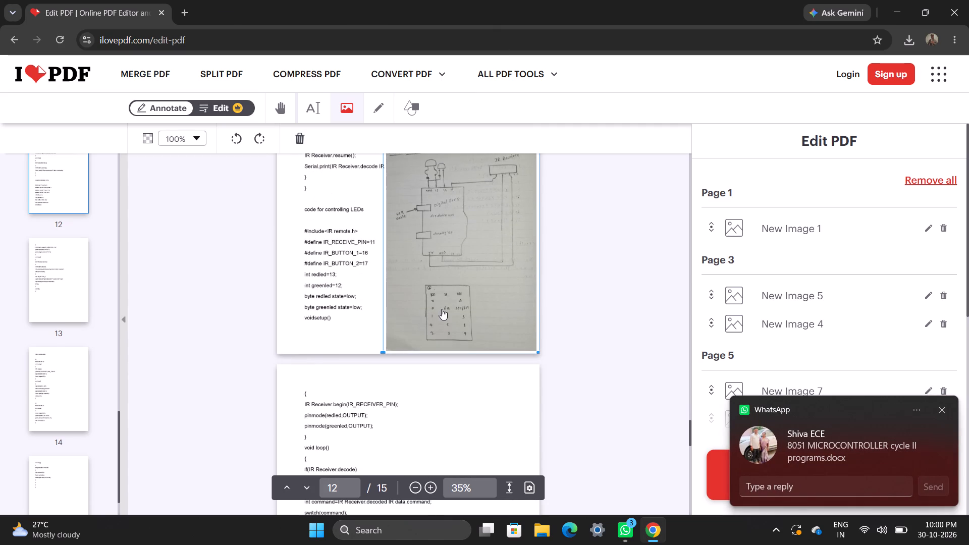
pyautogui.scroll(1, 442, 309)
pyautogui.moveTo(442, 309); pyautogui.dragTo(488, 112)
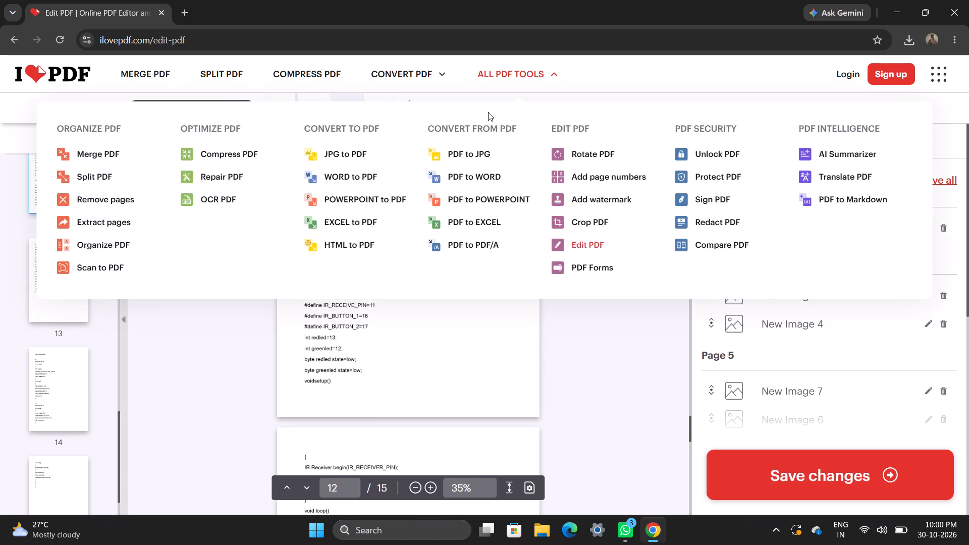
pyautogui.moveTo(488, 112); pyautogui.dragTo(419, 307)
pyautogui.click(302, 282)
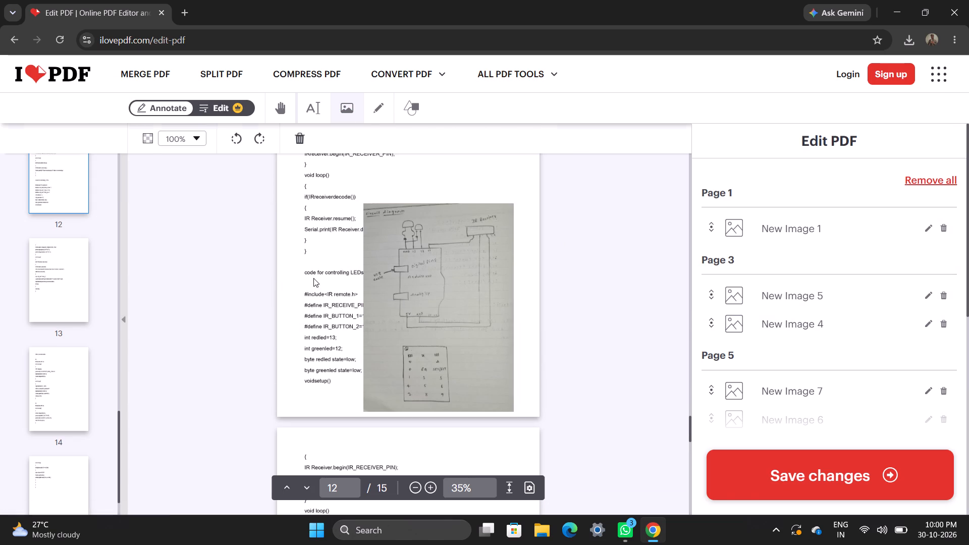
pyautogui.moveTo(385, 277); pyautogui.dragTo(502, 300)
pyautogui.moveTo(385, 203); pyautogui.dragTo(410, 227)
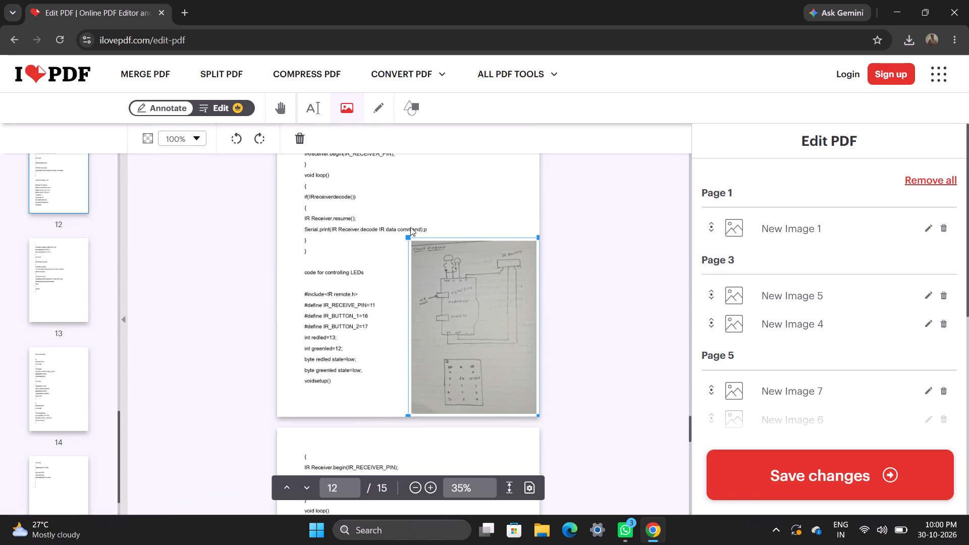
pyautogui.moveTo(410, 227); pyautogui.dragTo(410, 223)
# Enlarge the circuit diagram on page 12 slightly and fit it back against the page's lower-right corner.
pyautogui.moveTo(417, 309); pyautogui.dragTo(401, 309)
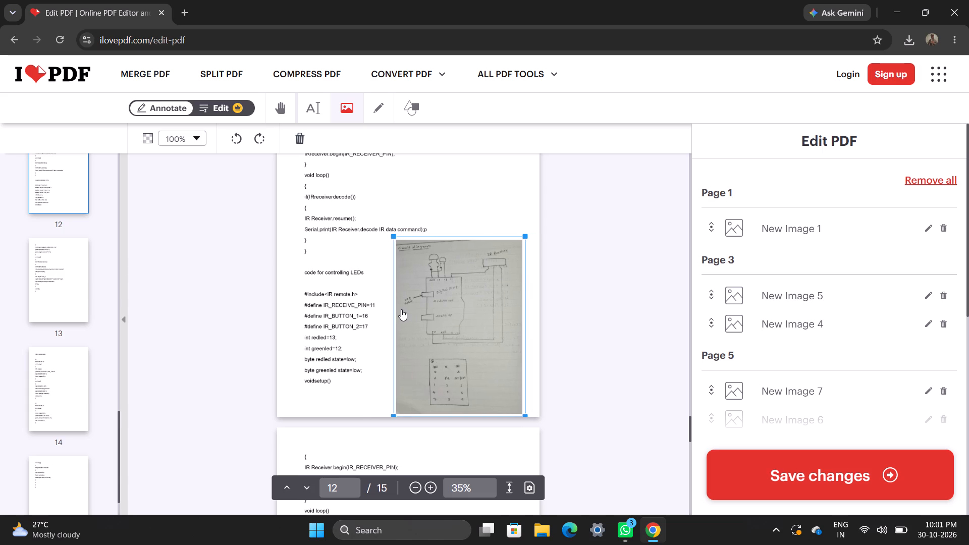
pyautogui.moveTo(401, 309); pyautogui.dragTo(394, 309)
pyautogui.moveTo(516, 238); pyautogui.dragTo(523, 236)
pyautogui.moveTo(482, 257); pyautogui.dragTo(502, 282)
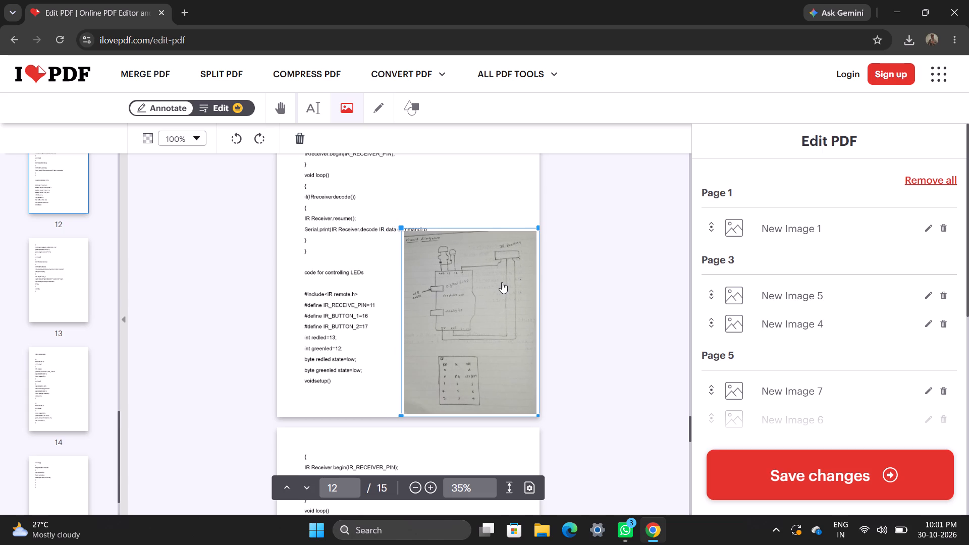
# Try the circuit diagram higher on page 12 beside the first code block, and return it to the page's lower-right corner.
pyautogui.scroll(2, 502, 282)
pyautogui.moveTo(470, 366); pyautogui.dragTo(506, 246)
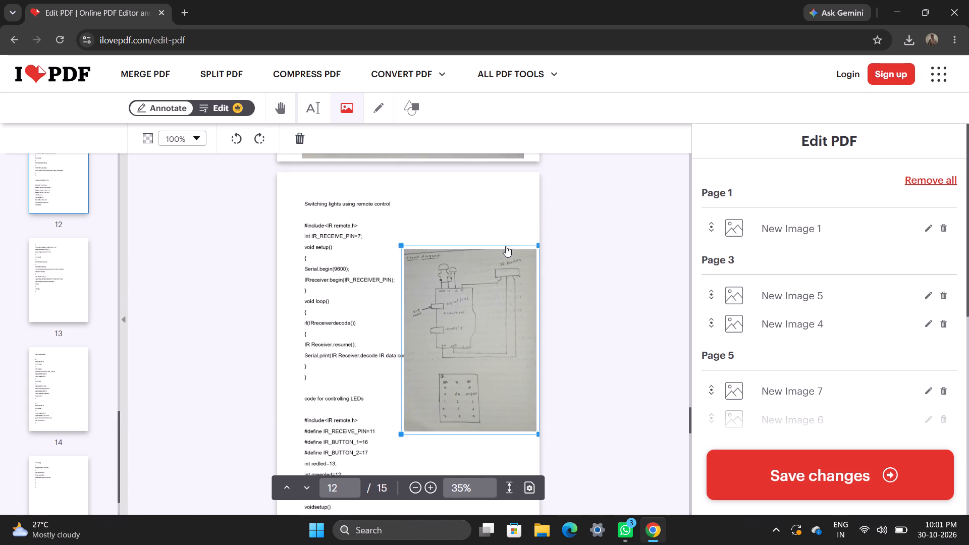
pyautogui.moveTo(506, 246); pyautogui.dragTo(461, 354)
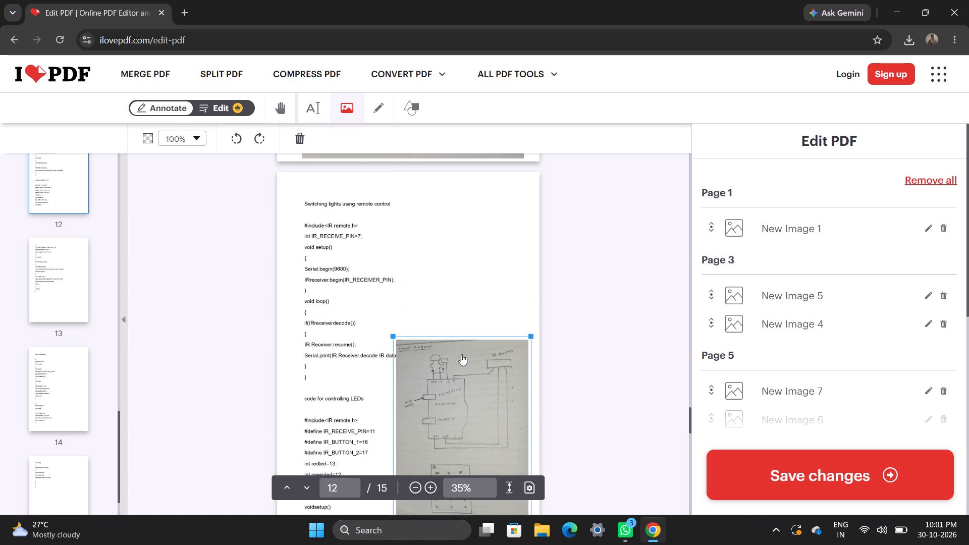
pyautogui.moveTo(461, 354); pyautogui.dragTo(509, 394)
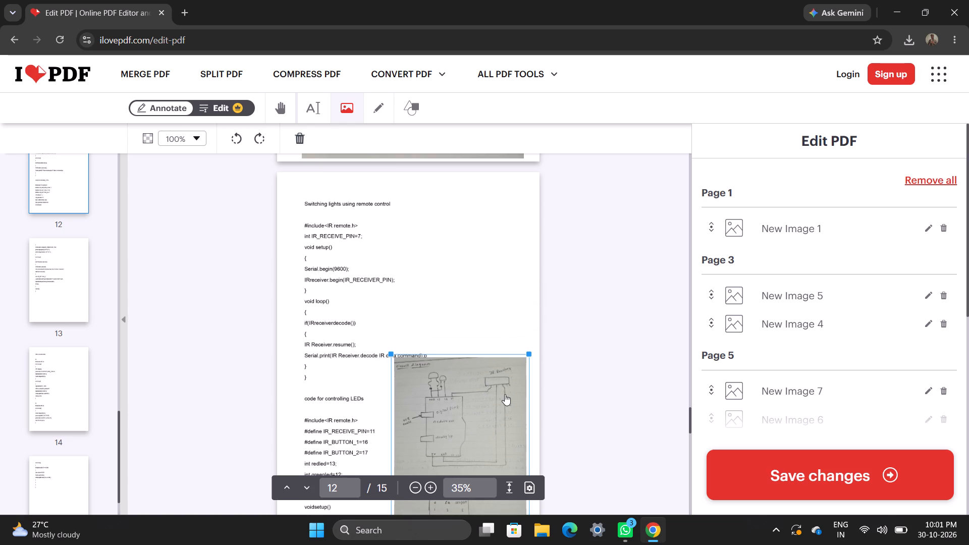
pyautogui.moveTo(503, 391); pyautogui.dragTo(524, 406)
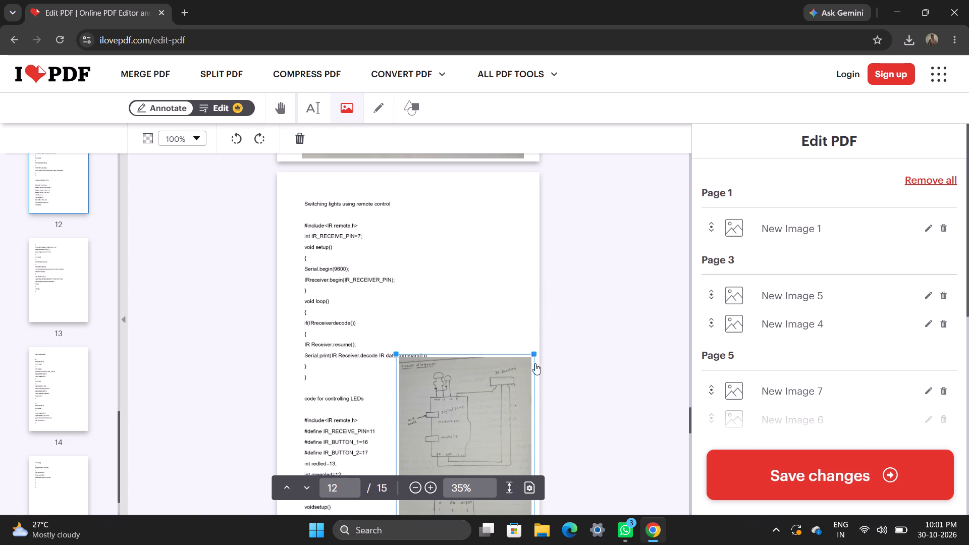
# Shrink the circuit diagram on page 12 very slightly so it clears the Serial.print line, and deselect it.
pyautogui.click(499, 308)
pyautogui.click(442, 354)
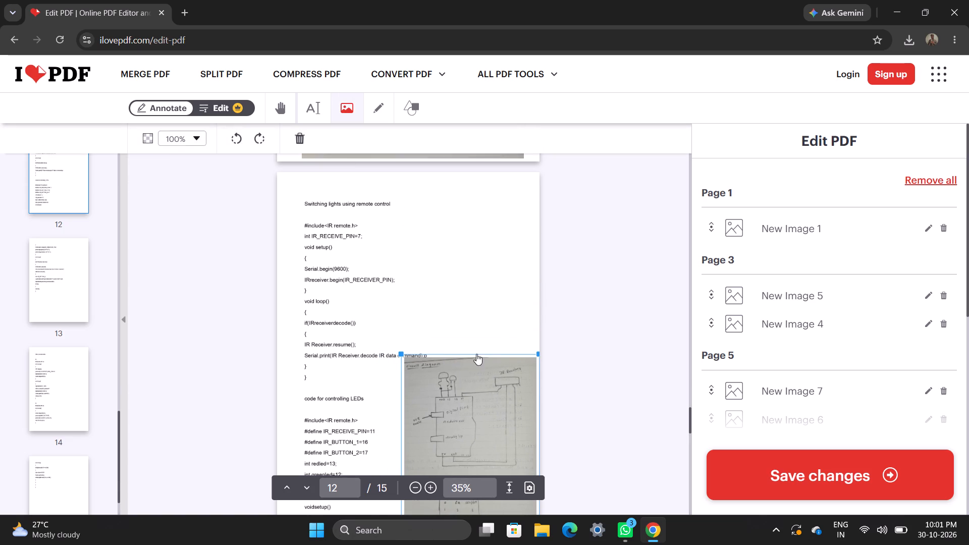
pyautogui.click(539, 349)
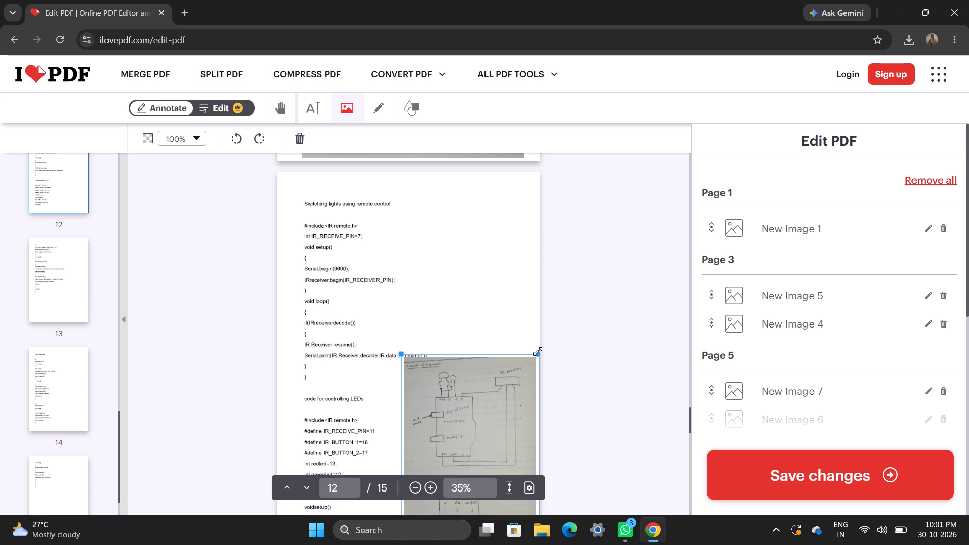
pyautogui.click(537, 351)
pyautogui.click(518, 329)
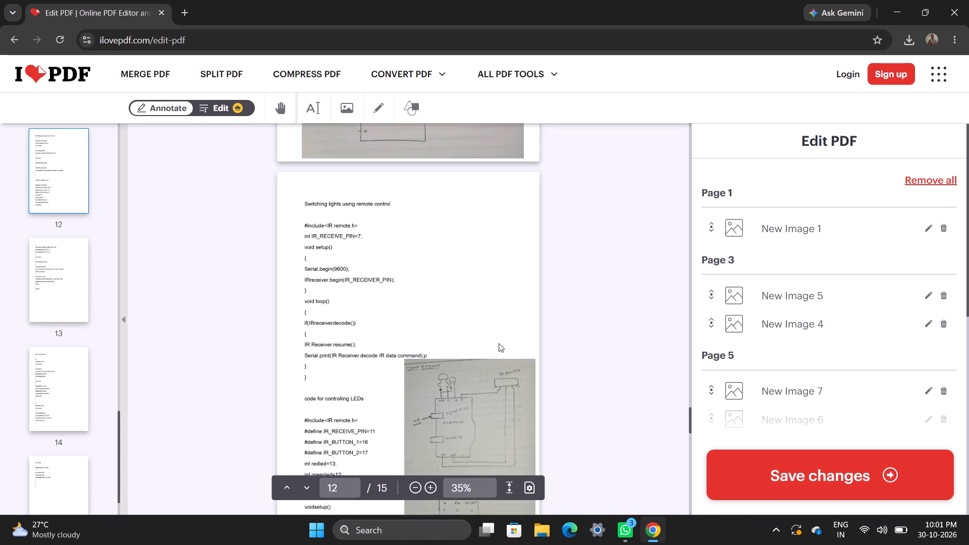
# Insert the output photo 8-2.jpeg on page 13, the second page of the IR remote program.
pyautogui.scroll(-7, 468, 354)
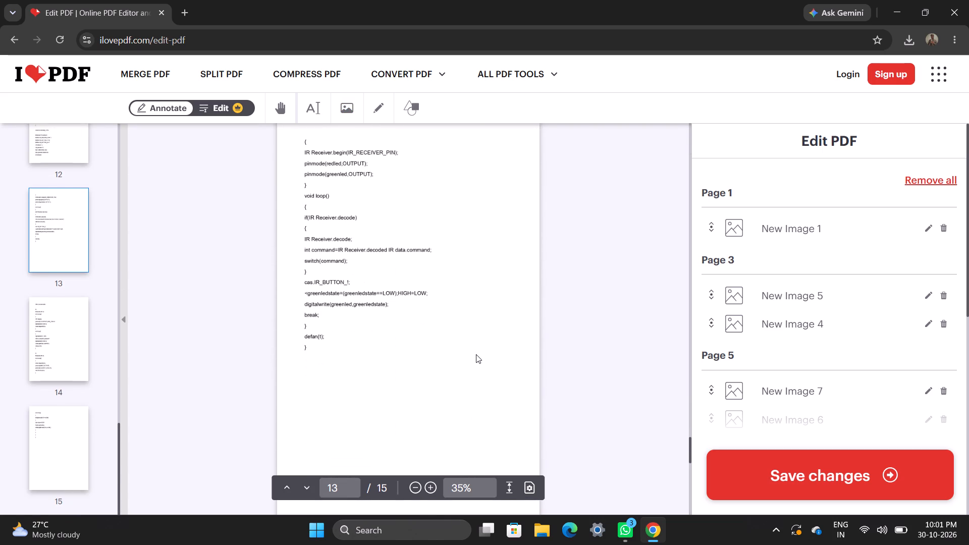
pyautogui.click(337, 108)
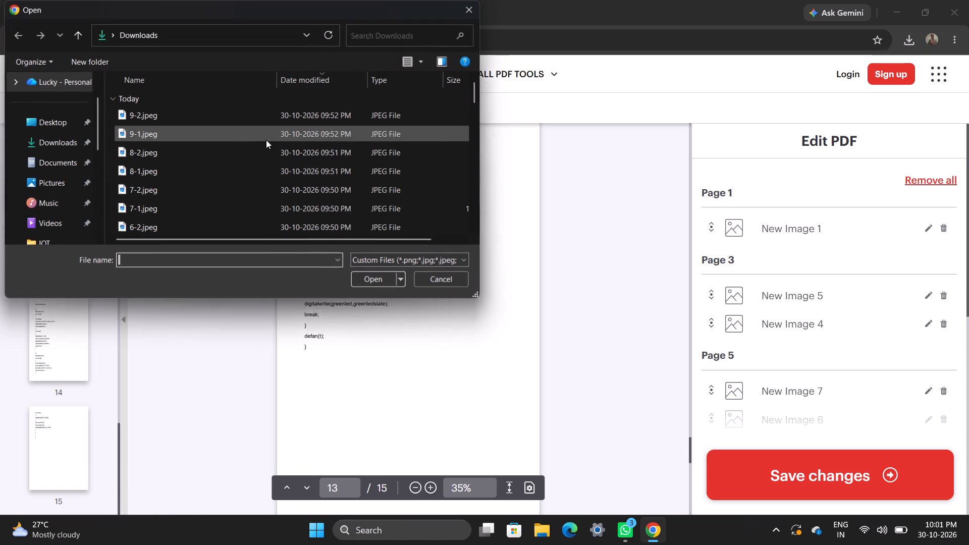
pyautogui.doubleClick(214, 146)
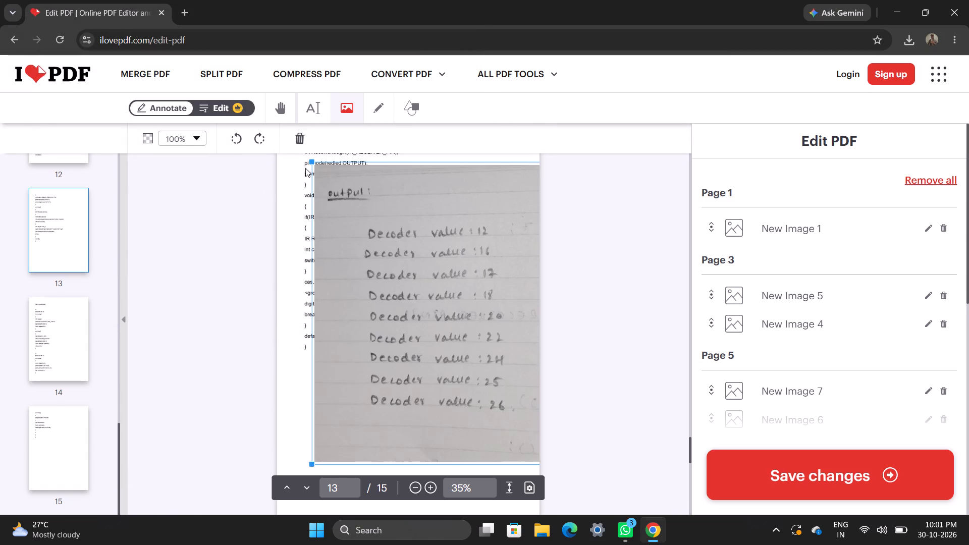
# Shrink the output photo on page 13 and place it near the page's right edge, beside and below the last code lines.
pyautogui.moveTo(310, 160); pyautogui.dragTo(389, 279)
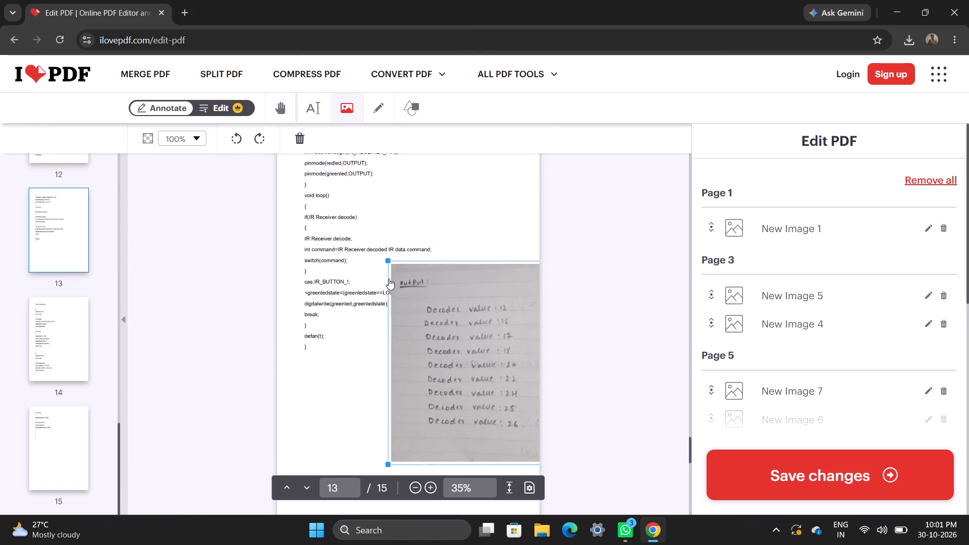
pyautogui.moveTo(389, 279); pyautogui.dragTo(417, 306)
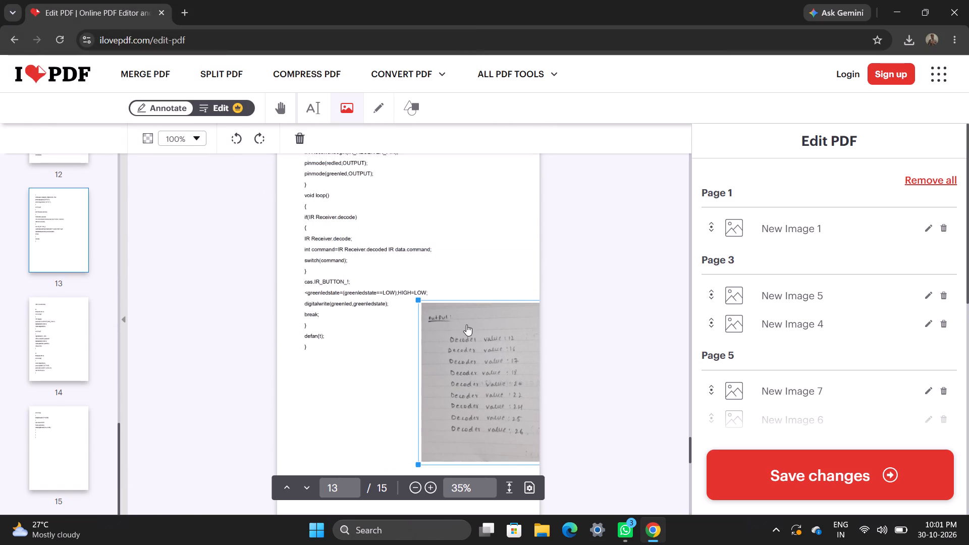
pyautogui.moveTo(466, 325); pyautogui.dragTo(419, 345)
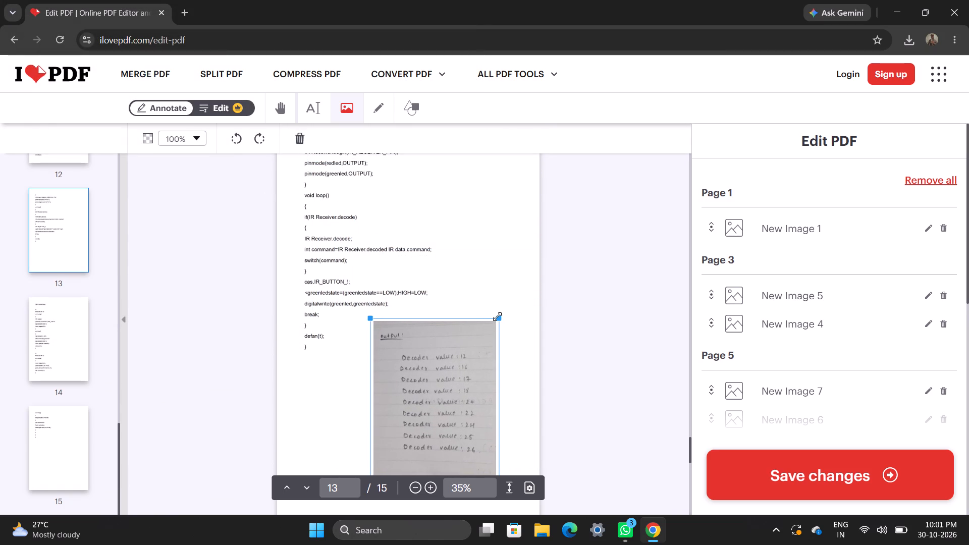
pyautogui.moveTo(499, 316); pyautogui.dragTo(504, 316)
pyautogui.moveTo(471, 336); pyautogui.dragTo(494, 336)
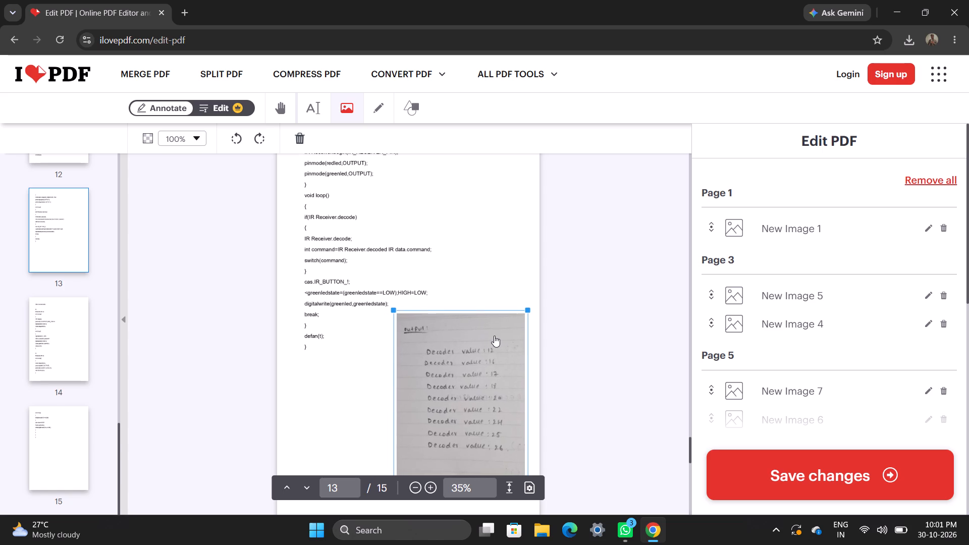
pyautogui.moveTo(494, 336); pyautogui.dragTo(495, 335)
pyautogui.moveTo(530, 309); pyautogui.dragTo(544, 307)
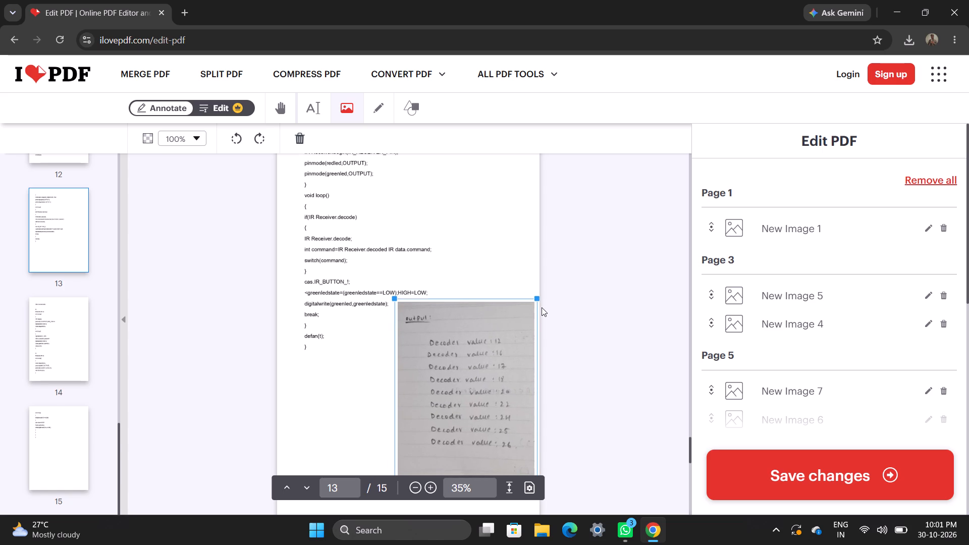
pyautogui.click(508, 255)
# Insert the circuit diagram 9-1.jpeg on page 15, the last page of the SPI communication program.
pyautogui.scroll(-6, 508, 255)
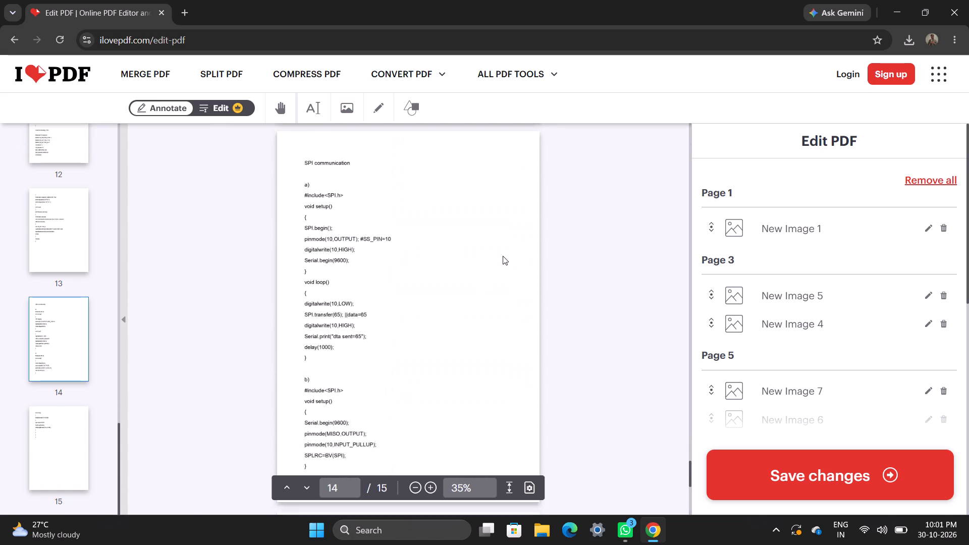
pyautogui.scroll(-7, 500, 256)
pyautogui.scroll(4, 495, 253)
pyautogui.scroll(-5, 494, 243)
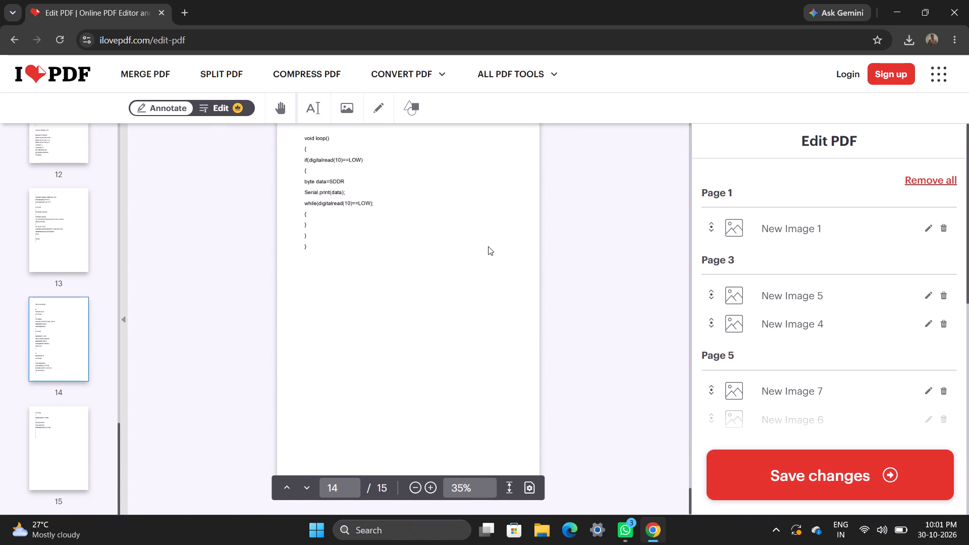
pyautogui.click(346, 114)
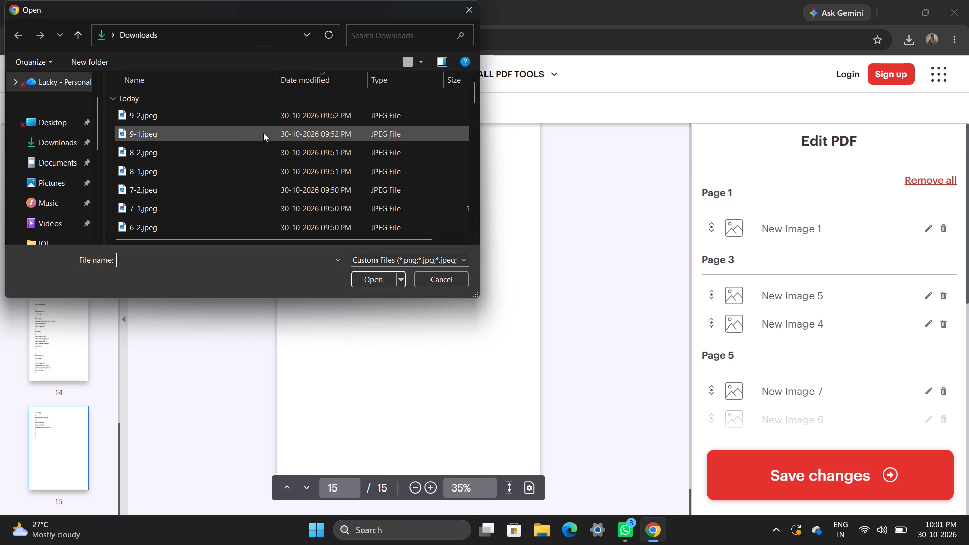
pyautogui.doubleClick(253, 132)
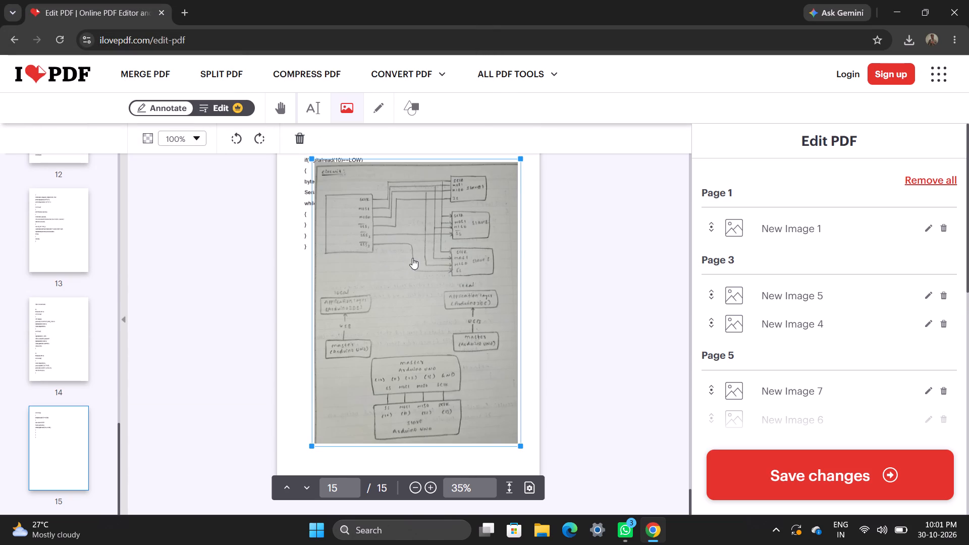
# Shrink the circuit diagram on page 15, centre it across the page below the while(digitalread(10)==LOW) line, and deselect it.
pyautogui.scroll(-1, 412, 258)
pyautogui.scroll(1, 412, 257)
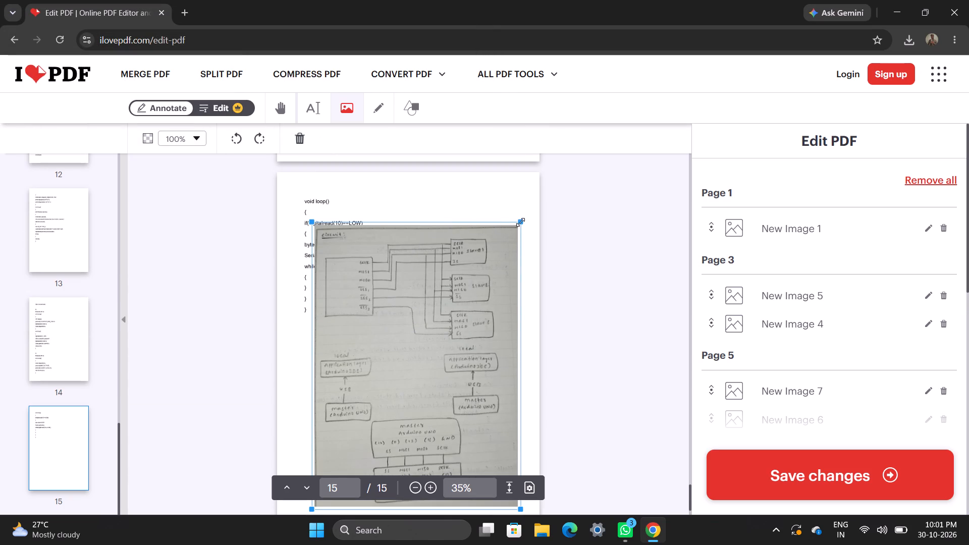
pyautogui.moveTo(520, 222); pyautogui.dragTo(501, 262)
pyautogui.moveTo(429, 274); pyautogui.dragTo(507, 285)
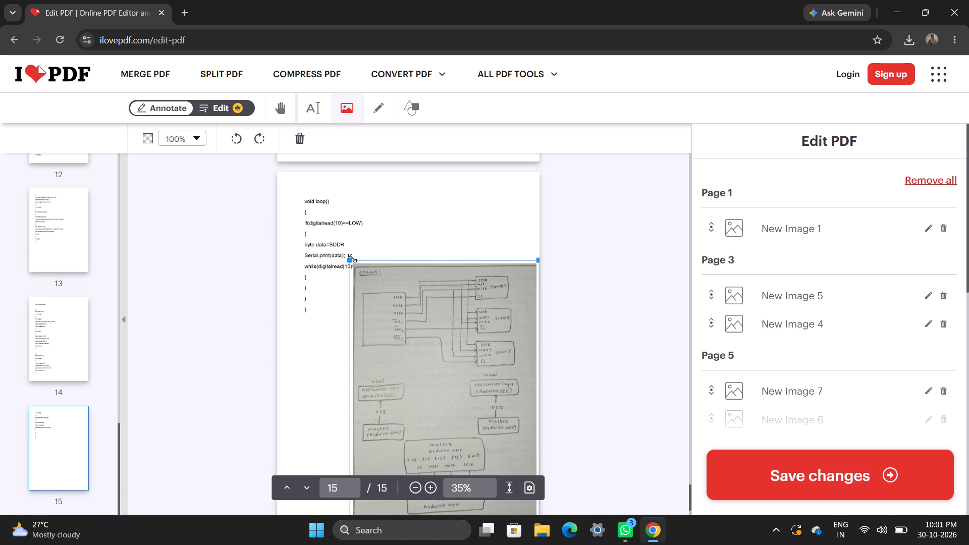
pyautogui.moveTo(349, 259); pyautogui.dragTo(357, 261)
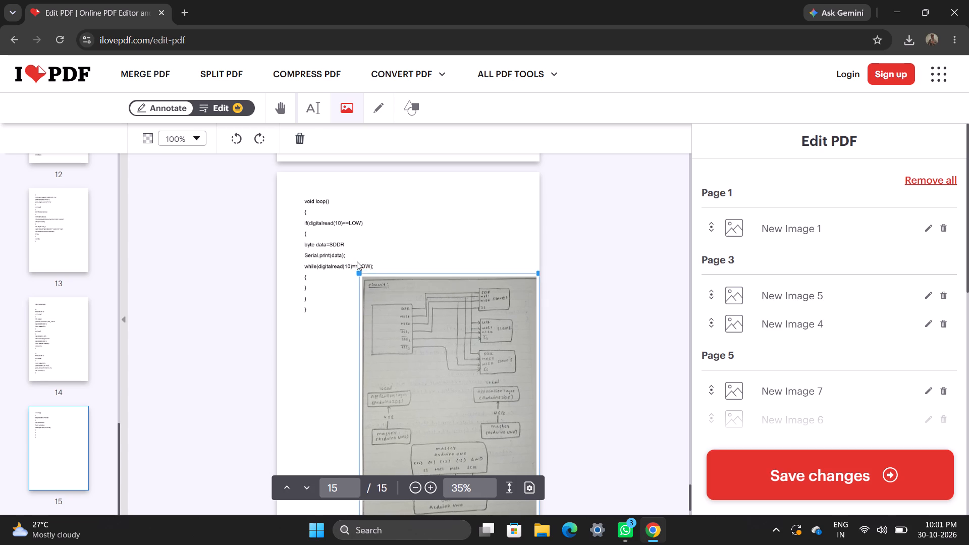
pyautogui.moveTo(357, 261); pyautogui.dragTo(356, 261)
pyautogui.click(413, 246)
pyautogui.moveTo(424, 296); pyautogui.dragTo(408, 299)
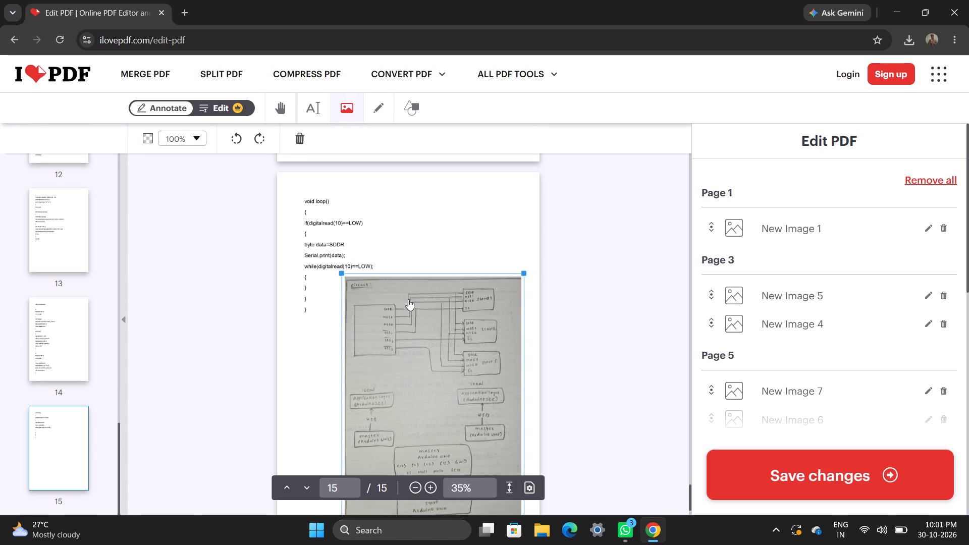
pyautogui.moveTo(408, 299); pyautogui.dragTo(389, 299)
pyautogui.click(442, 240)
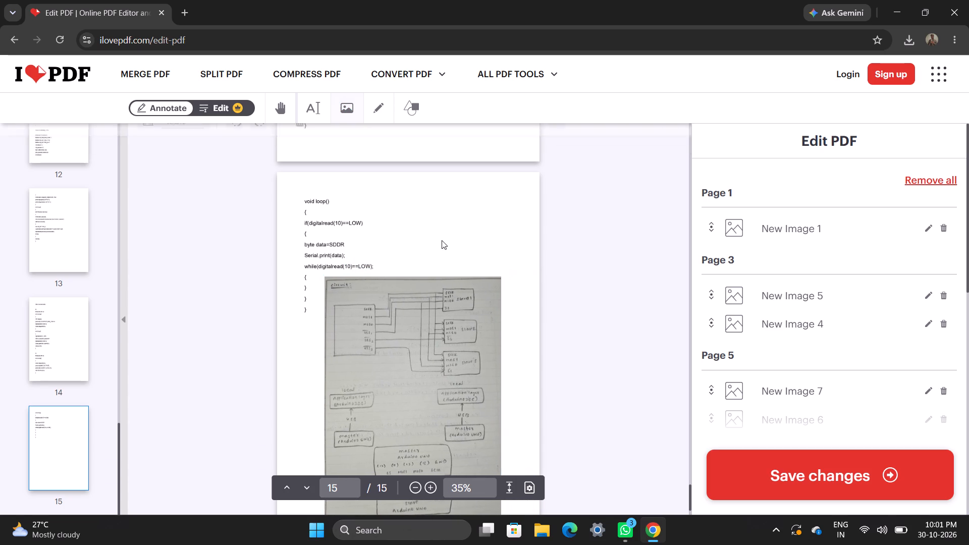
# Insert the output photo 9-2.jpeg on page 14, the first page of the SPI communication program.
pyautogui.scroll(5, 433, 253)
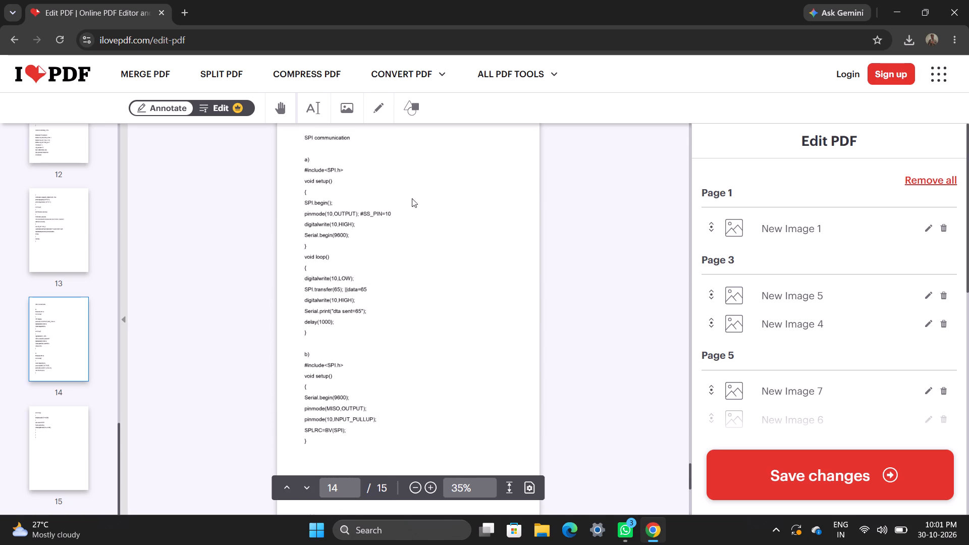
pyautogui.click(352, 112)
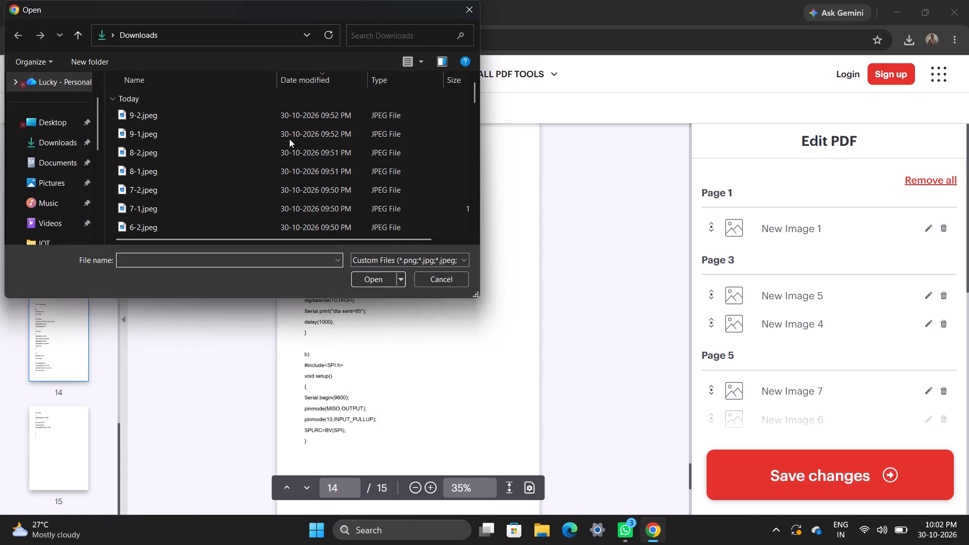
pyautogui.doubleClick(282, 119)
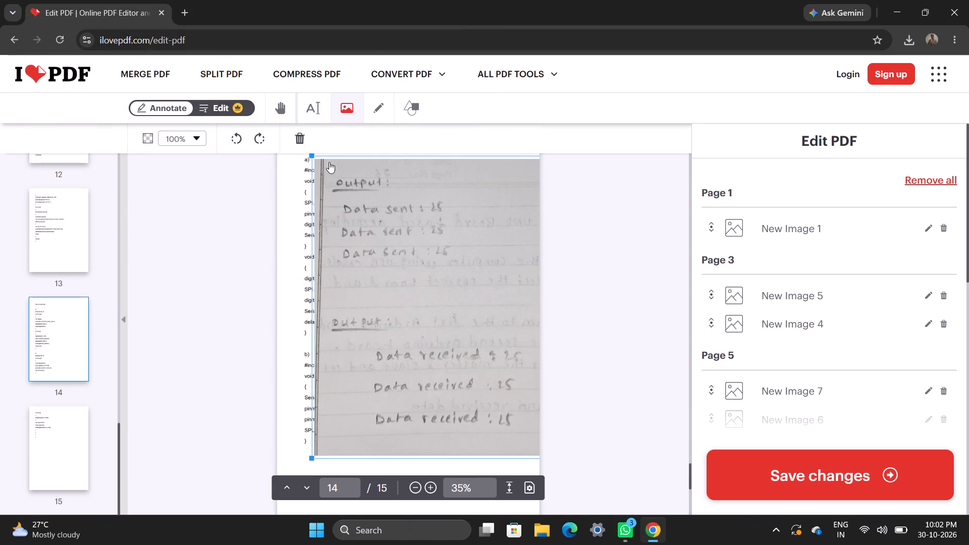
# Shrink the output photo on page 14 to clear the code and place it in the lower right of the page beside part b.
pyautogui.scroll(1, 345, 219)
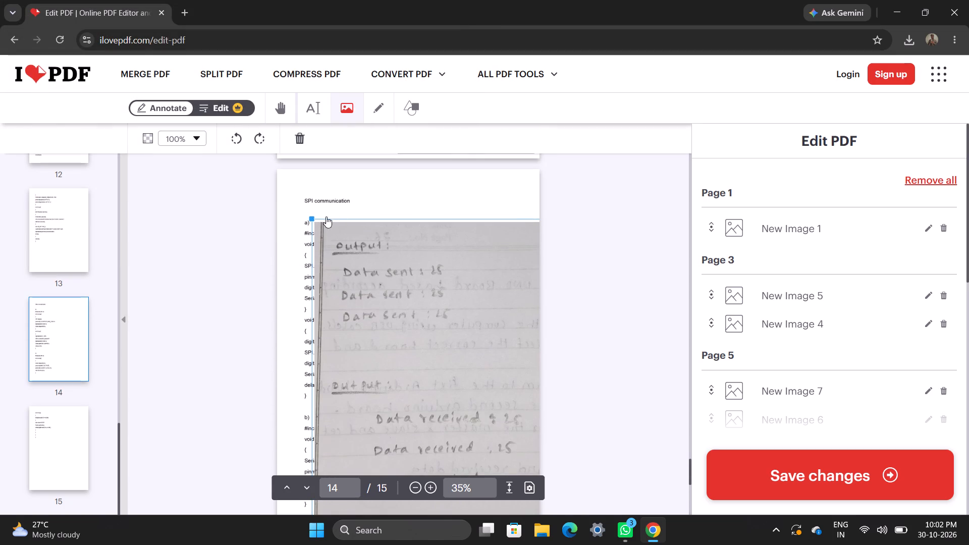
pyautogui.moveTo(314, 217); pyautogui.dragTo(384, 270)
pyautogui.moveTo(417, 322); pyautogui.dragTo(422, 317)
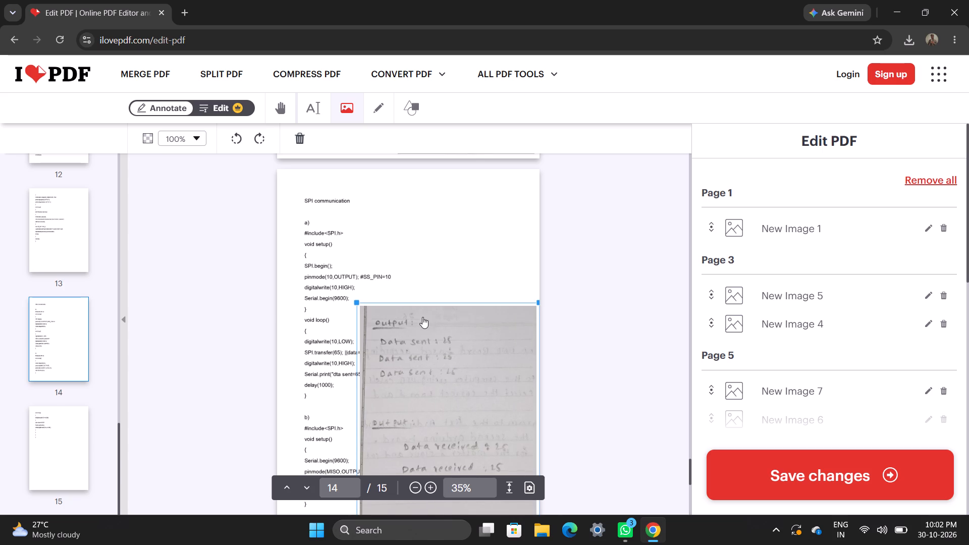
pyautogui.moveTo(422, 317); pyautogui.dragTo(446, 316)
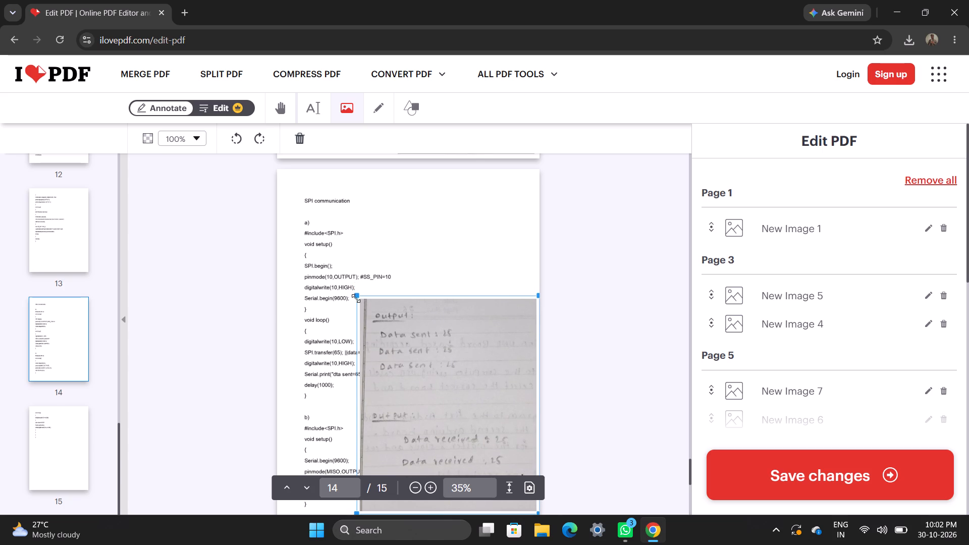
pyautogui.moveTo(356, 298); pyautogui.dragTo(400, 326)
pyautogui.scroll(-2, 424, 302)
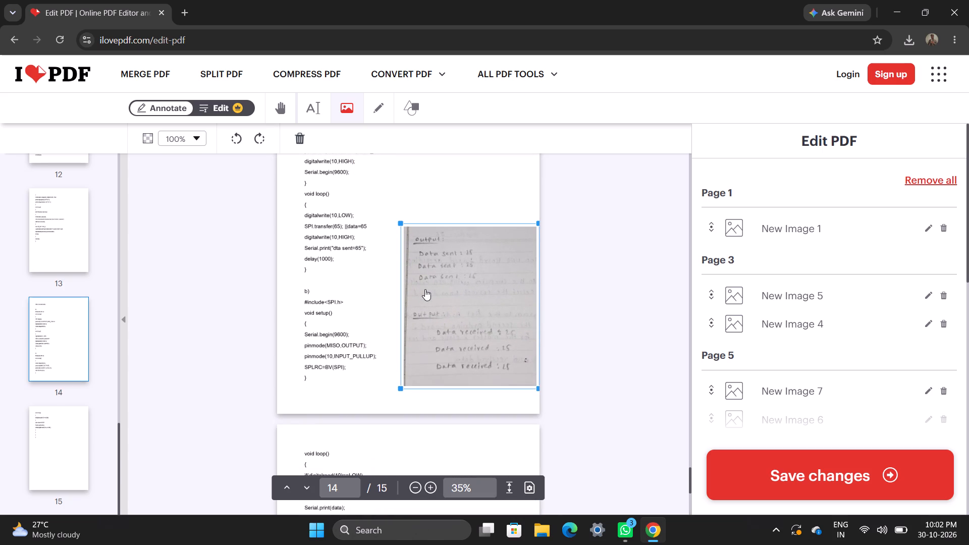
pyautogui.moveTo(431, 285); pyautogui.dragTo(415, 295)
pyautogui.click(572, 298)
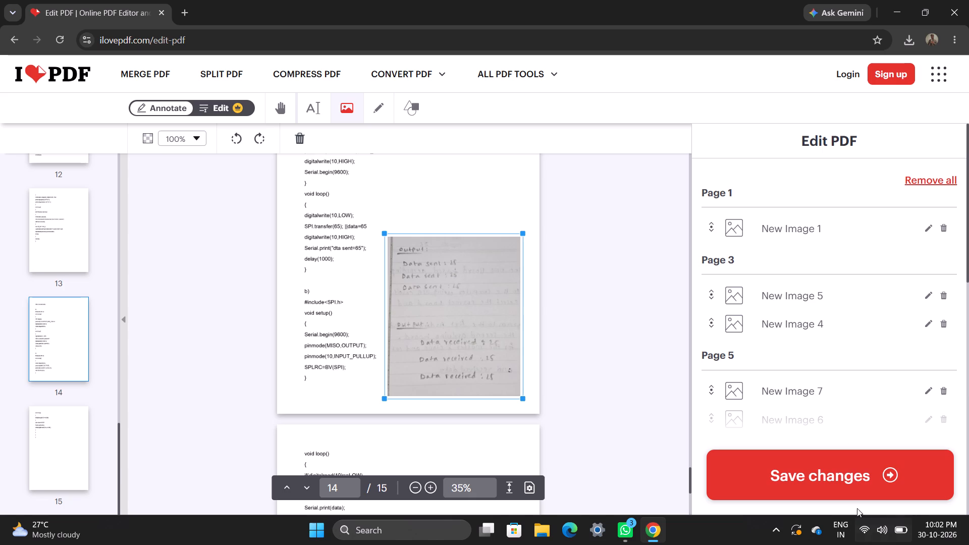
# Save the changes to the edited PDF.
pyautogui.click(838, 480)
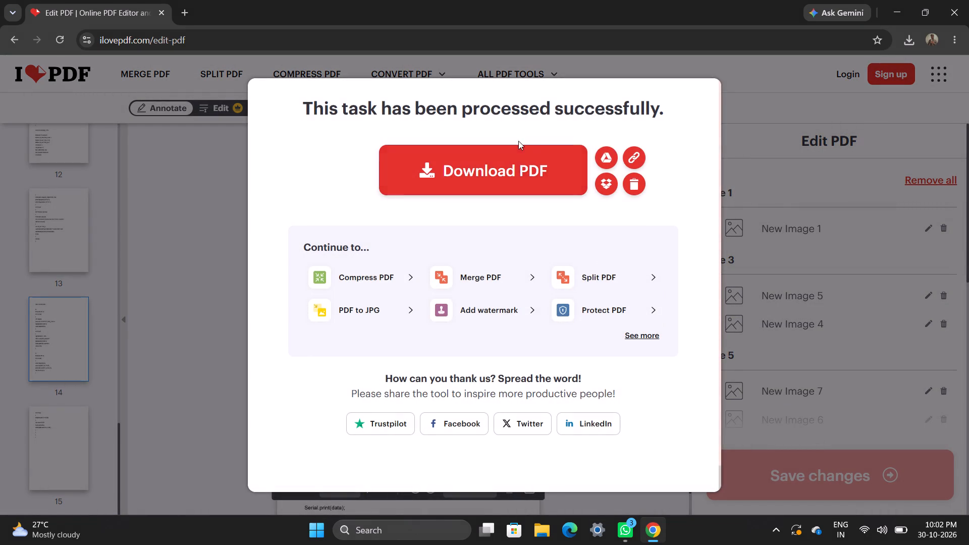
# Download the edited PDF and open the downloaded ilovepdf_merged (1) (1).pdf.
pyautogui.click(519, 181)
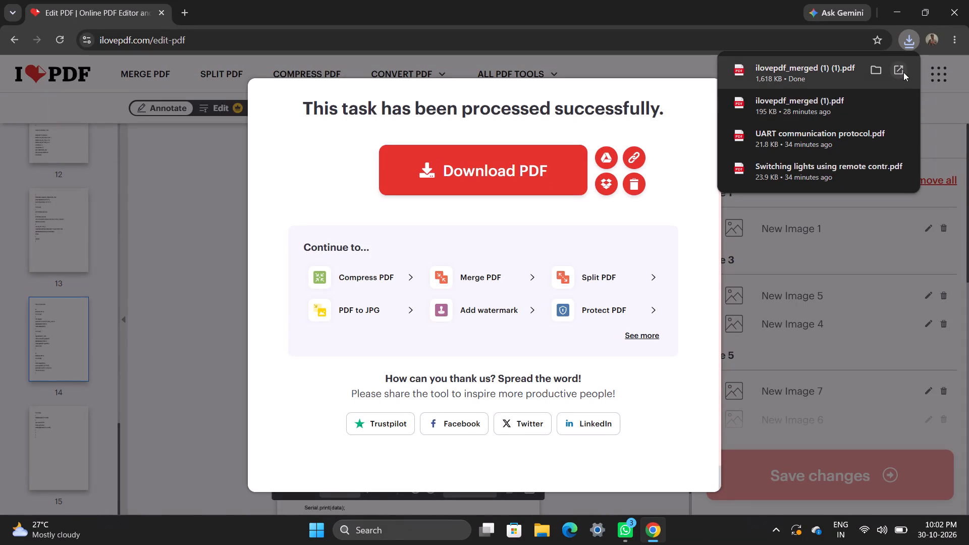
pyautogui.click(893, 72)
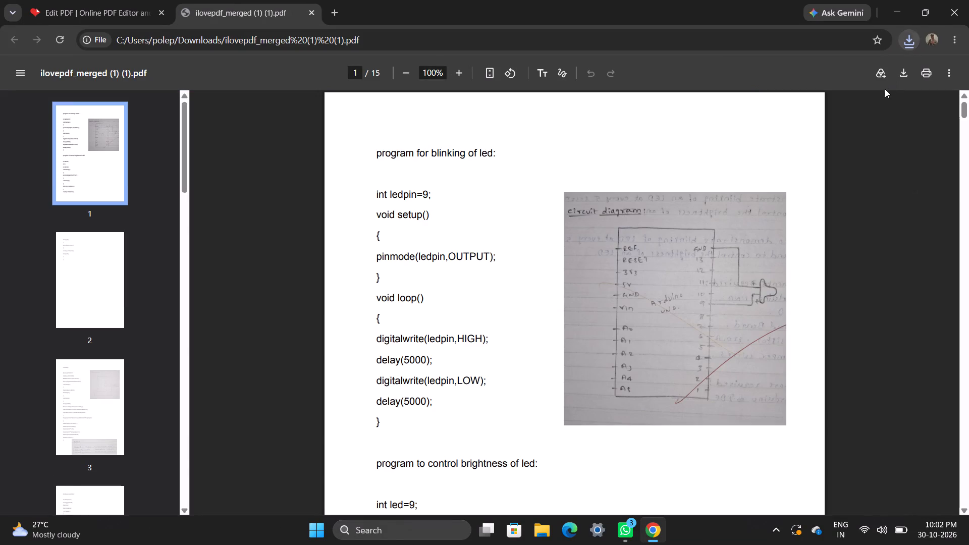
# Review pages 1 to 5 of the downloaded PDF, checking the placement of the inserted circuit diagrams and output photos.
pyautogui.scroll(-7, 665, 207)
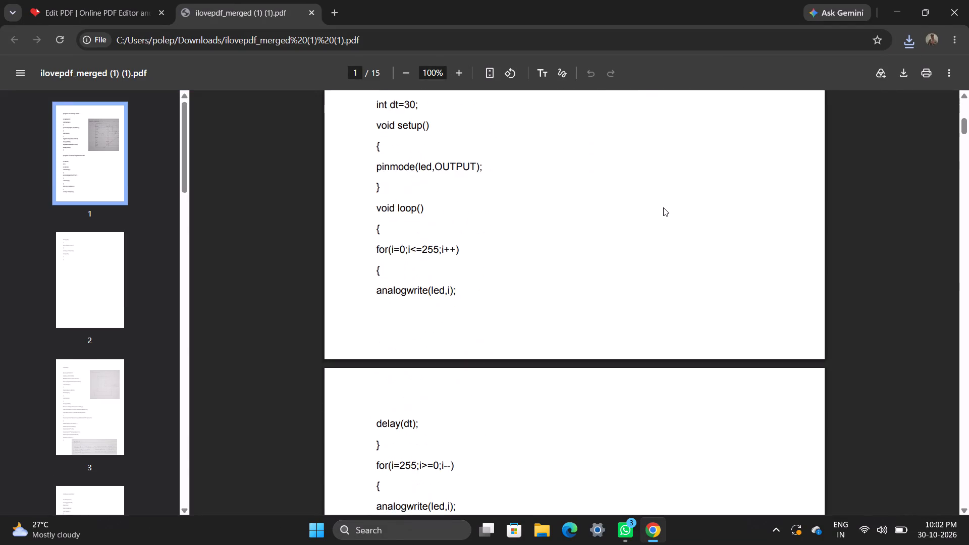
pyautogui.scroll(-17, 663, 207)
pyautogui.scroll(1, 661, 210)
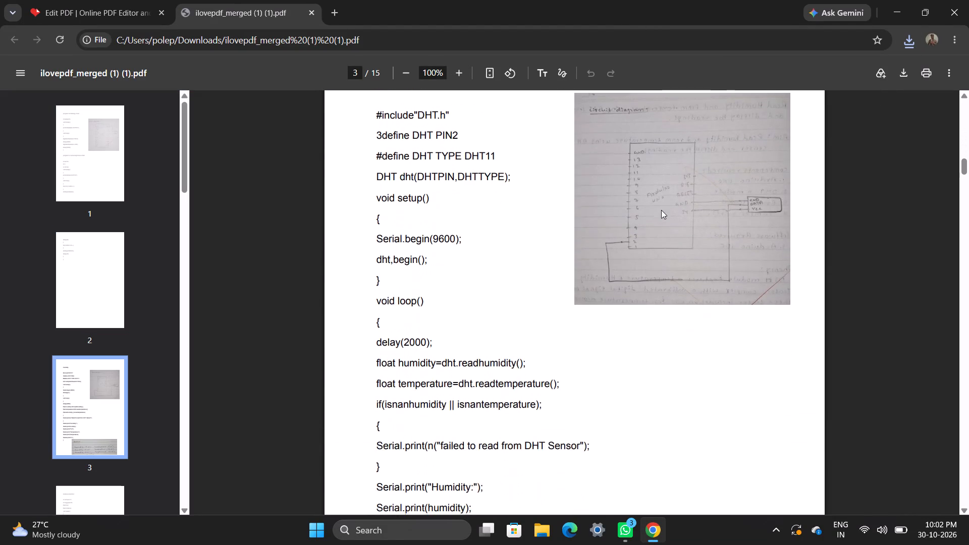
pyautogui.scroll(-5, 661, 210)
pyautogui.scroll(7, 660, 207)
pyautogui.scroll(-3, 664, 203)
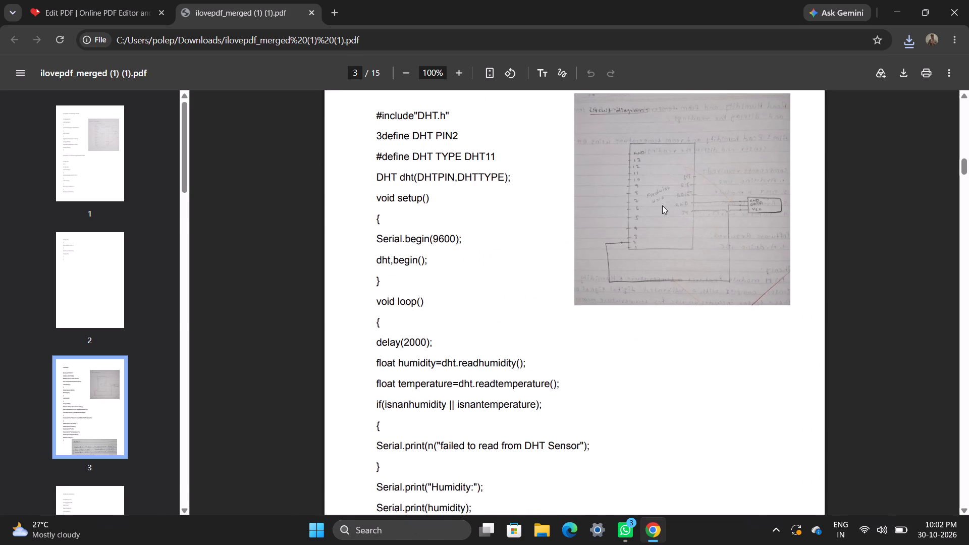
pyautogui.scroll(-11, 662, 205)
pyautogui.scroll(2, 664, 200)
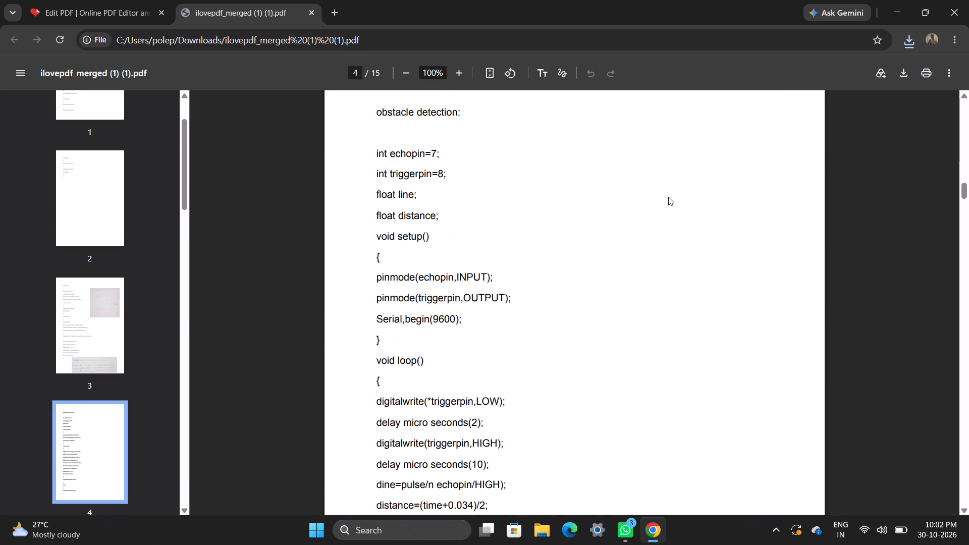
pyautogui.scroll(-5, 667, 199)
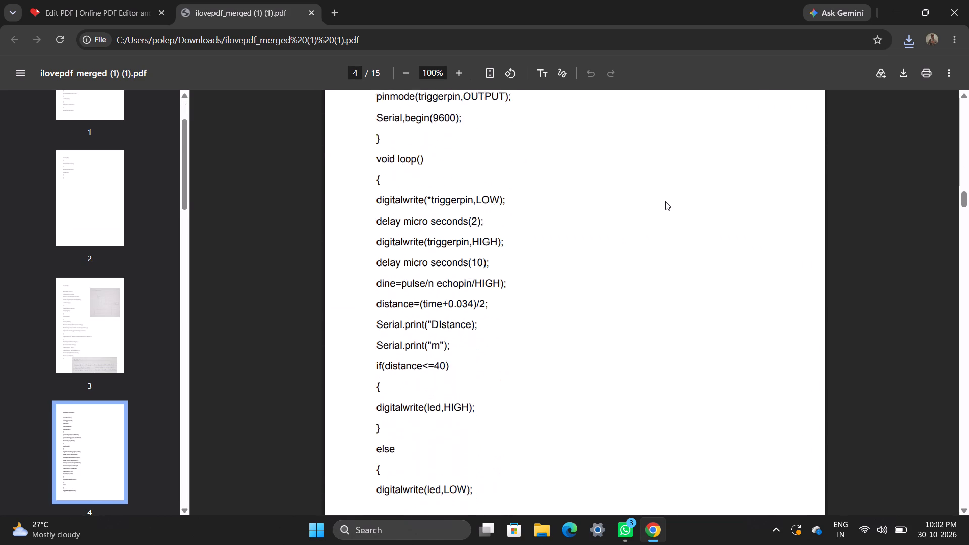
pyautogui.scroll(-12, 665, 201)
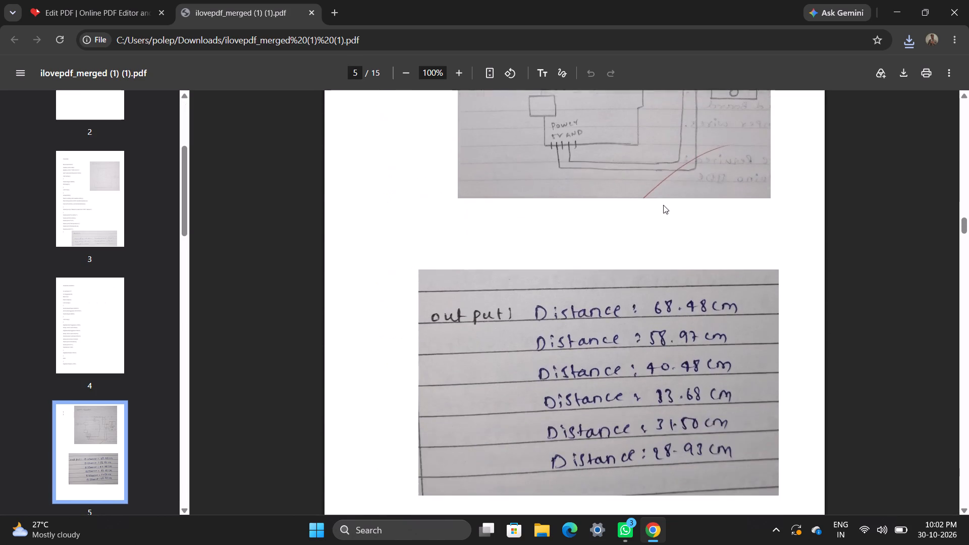
pyautogui.scroll(-9, 663, 205)
pyautogui.scroll(3, 663, 205)
# Check the photos beside the UART communication protocol code on page 6 and the Automatic Water Sprinkler code on page 7.
pyautogui.scroll(-2, 665, 204)
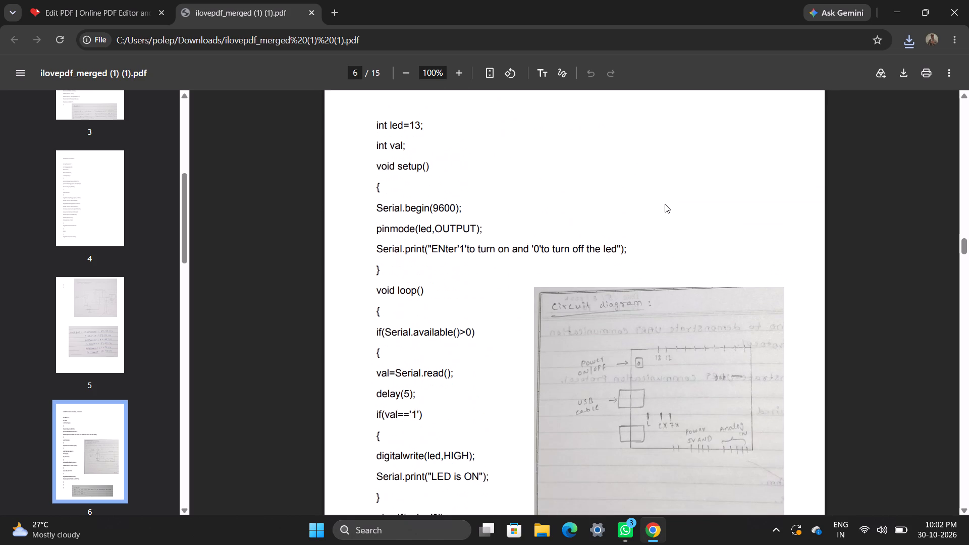
pyautogui.scroll(-3, 665, 204)
pyautogui.scroll(5, 664, 204)
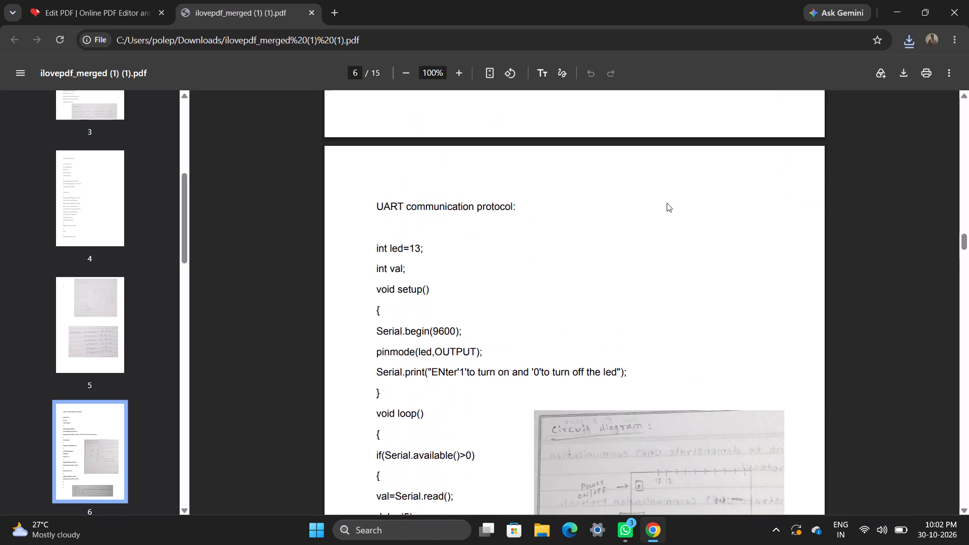
pyautogui.scroll(-5, 660, 206)
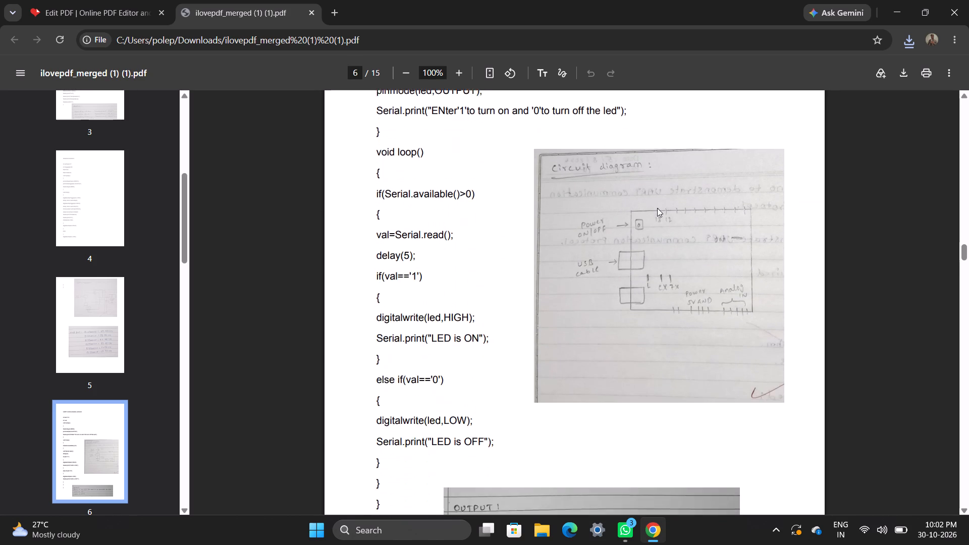
pyautogui.scroll(1, 657, 208)
pyautogui.scroll(-7, 658, 206)
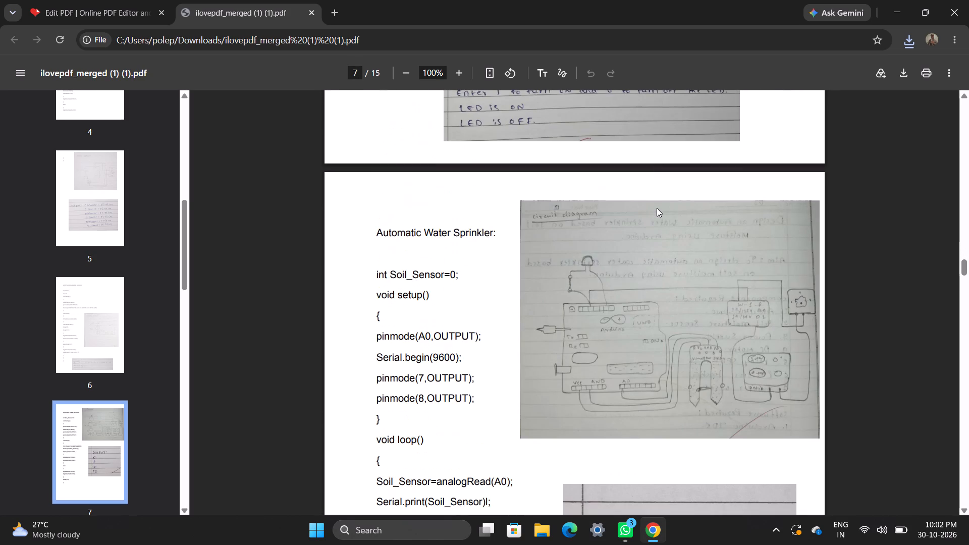
pyautogui.scroll(-12, 657, 208)
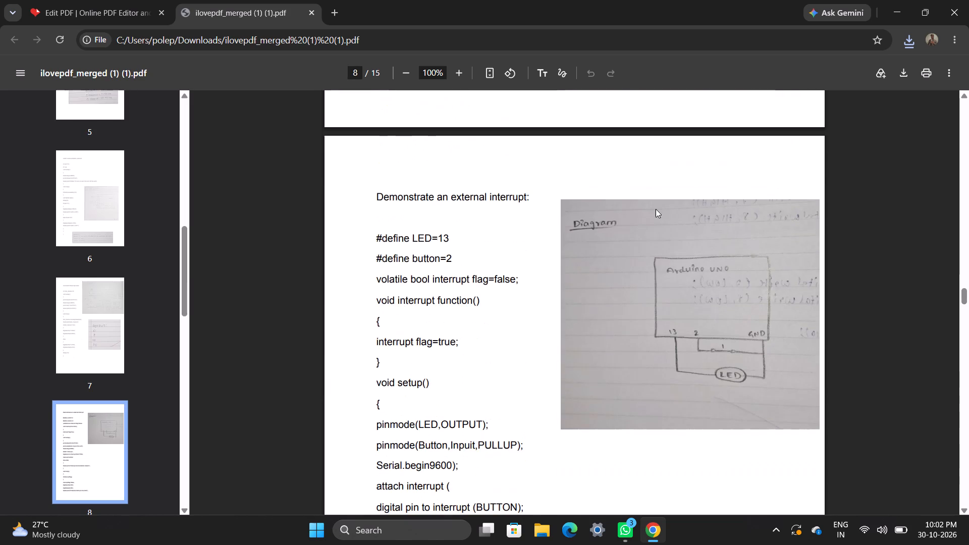
# Review pages 8 to 15, from the external interrupt program to the final SPI diagram, checking the inserted photos.
pyautogui.scroll(-17, 654, 210)
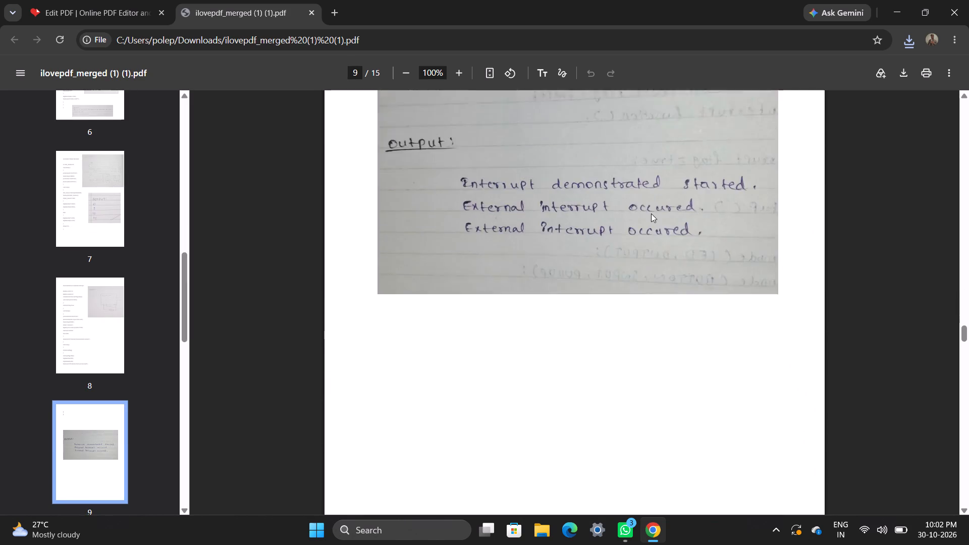
pyautogui.scroll(-19, 651, 213)
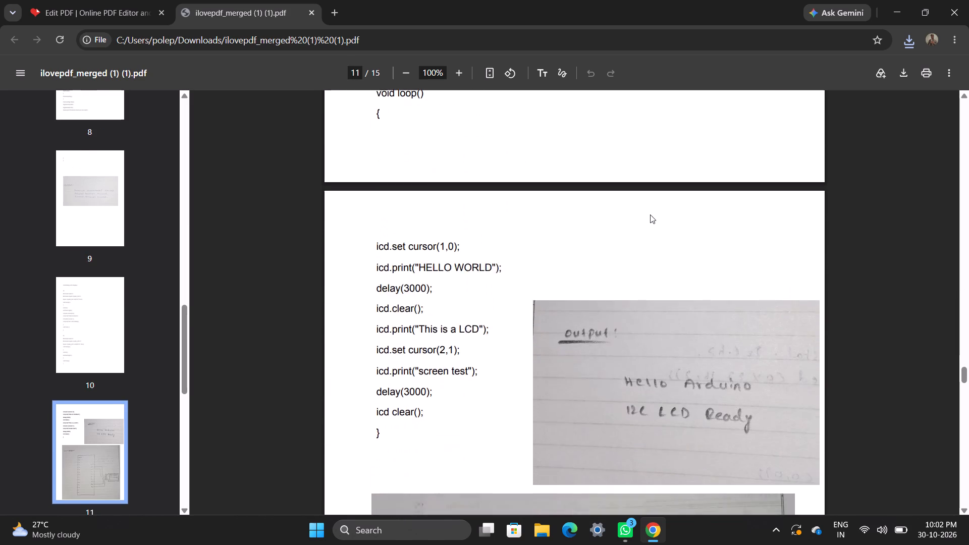
pyautogui.scroll(-18, 650, 214)
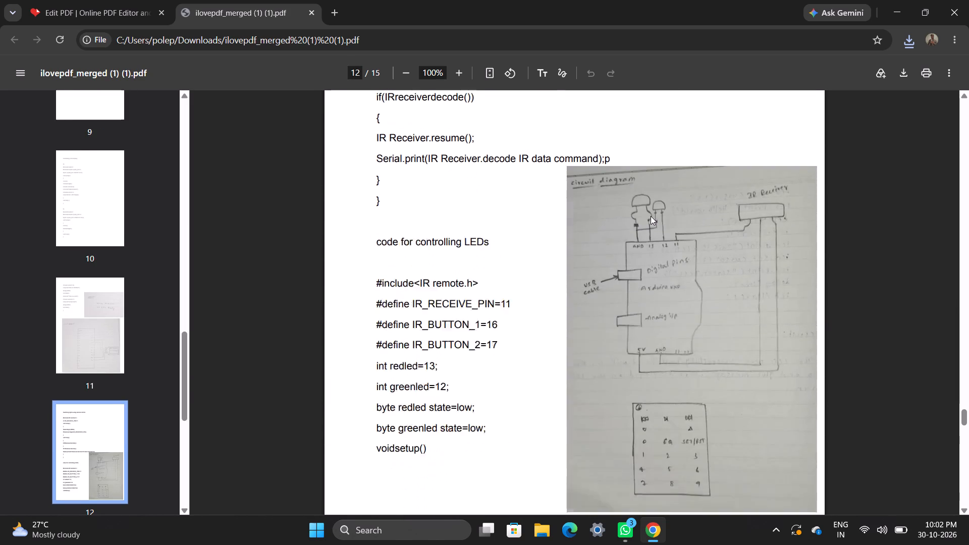
pyautogui.scroll(-16, 651, 216)
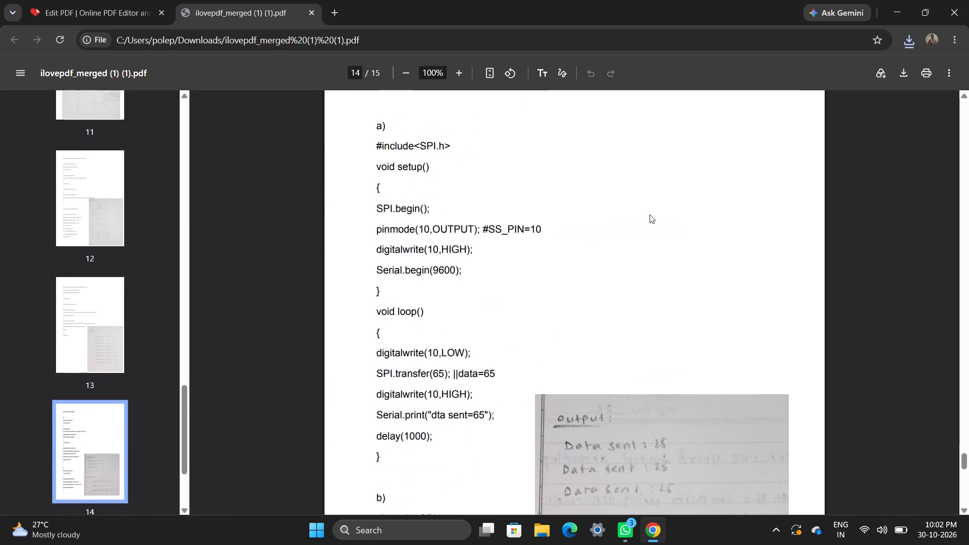
pyautogui.scroll(-20, 650, 214)
pyautogui.scroll(-4, 650, 214)
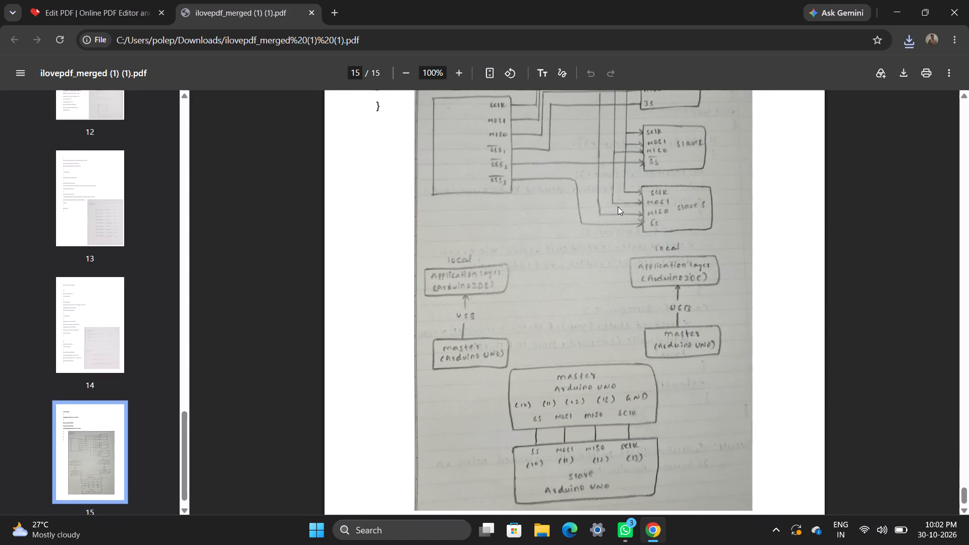
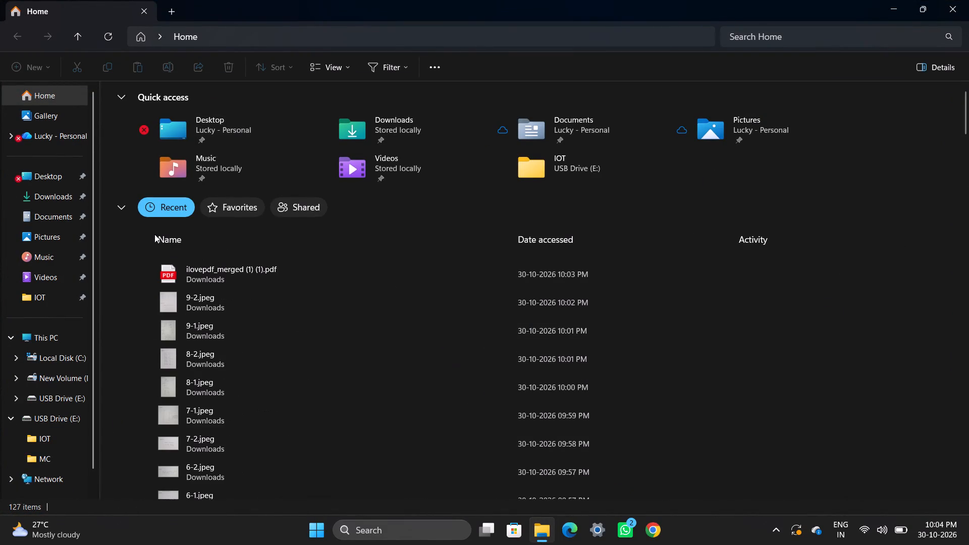
# Look through the Downloads folder in File Explorer for the edited merged PDF and close the window.
pyautogui.click(58, 197)
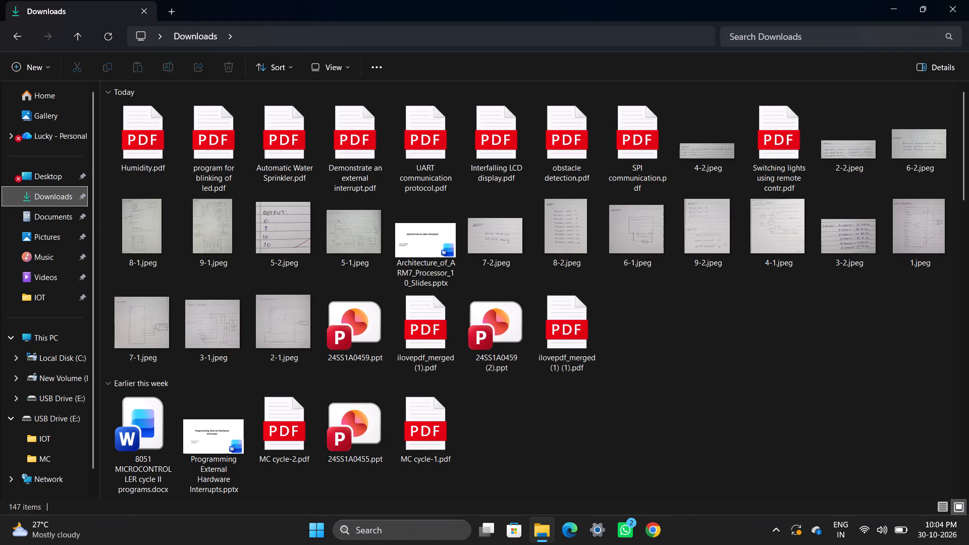
pyautogui.click(948, 4)
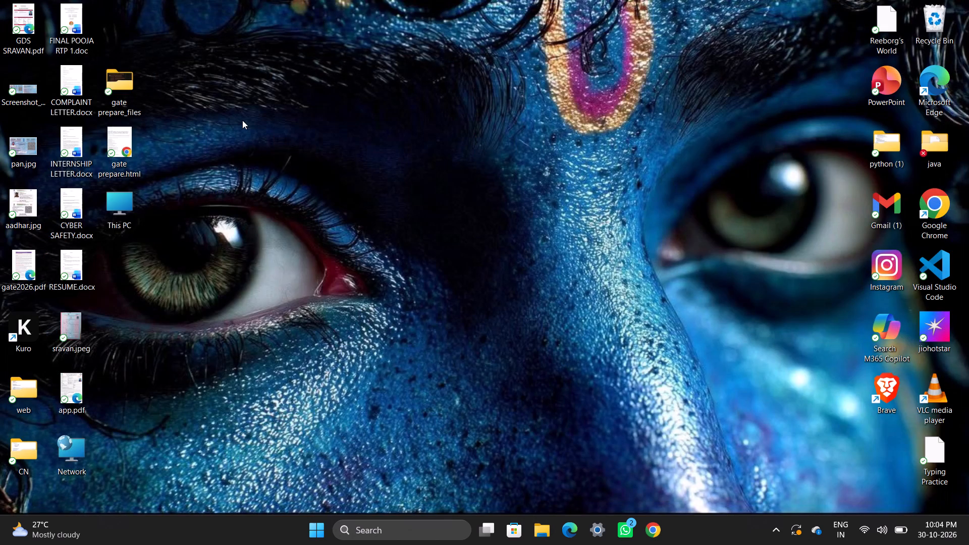
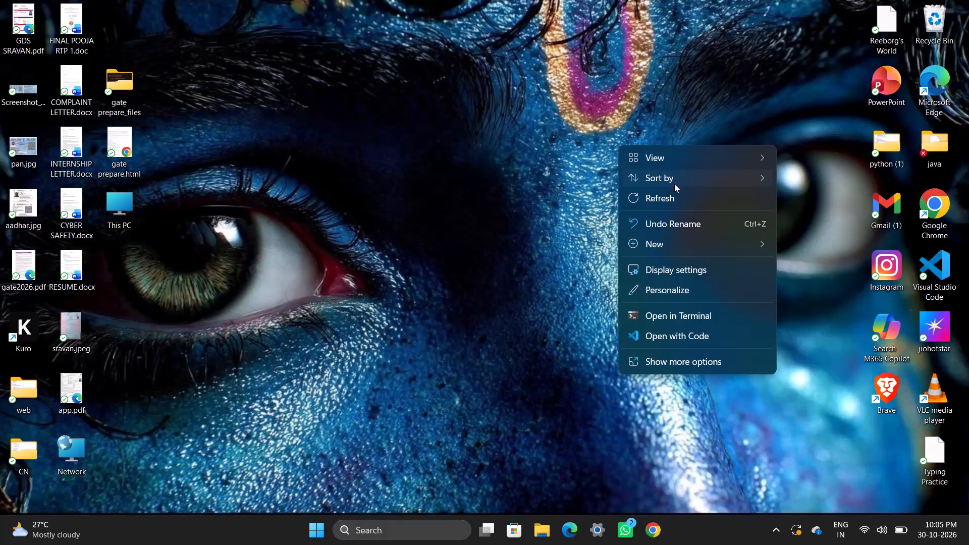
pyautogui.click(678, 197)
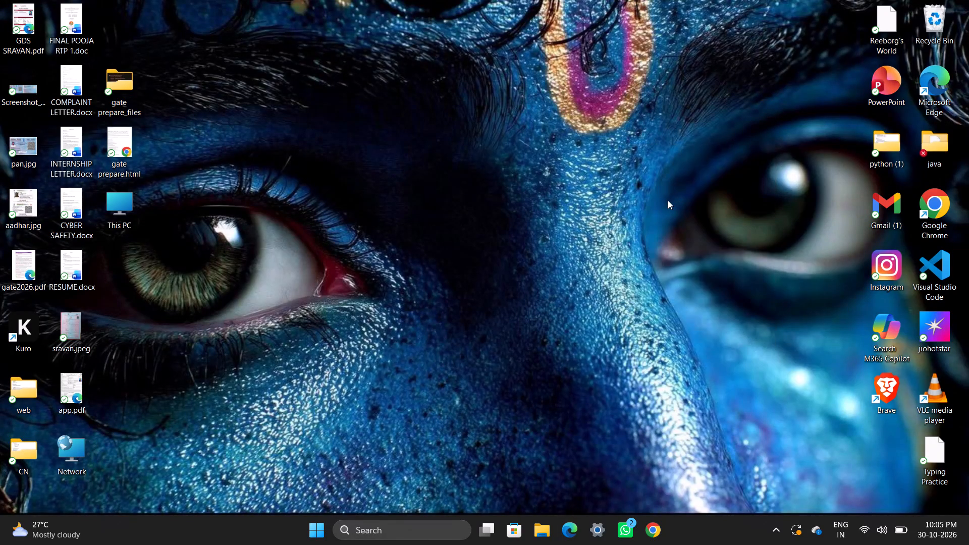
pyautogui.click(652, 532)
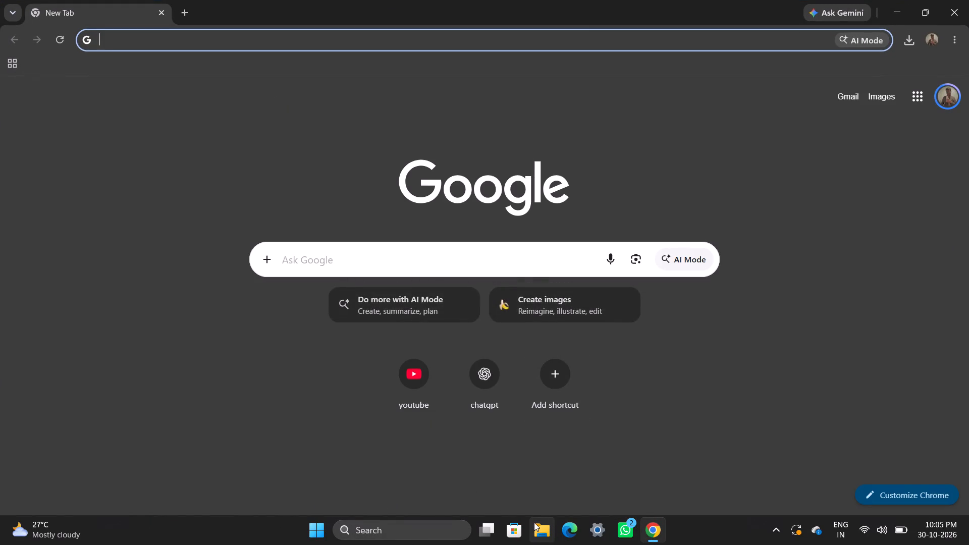
# Open ilovepdf_merged (1) (1).pdf from the Downloads folder and check the inserted photos, starting from page 1.
pyautogui.click(534, 522)
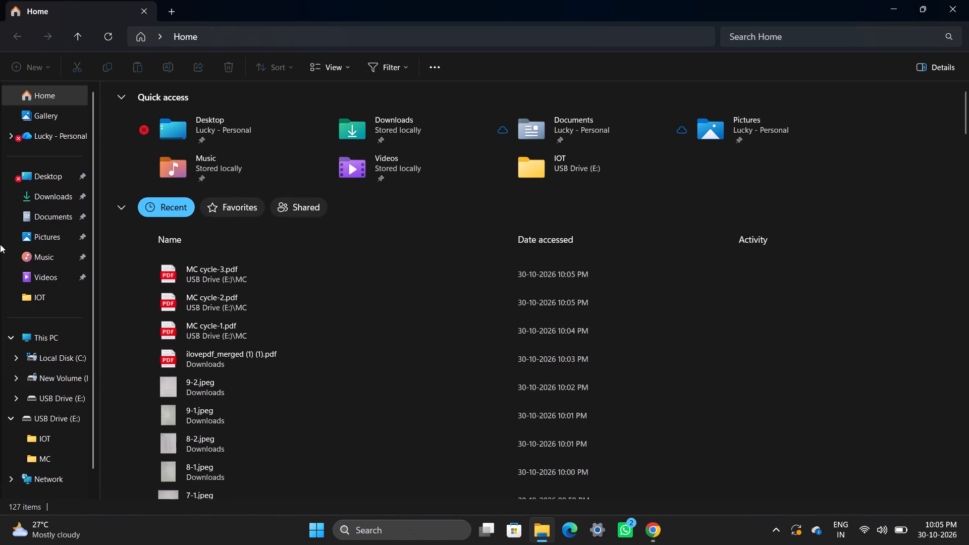
pyautogui.click(58, 203)
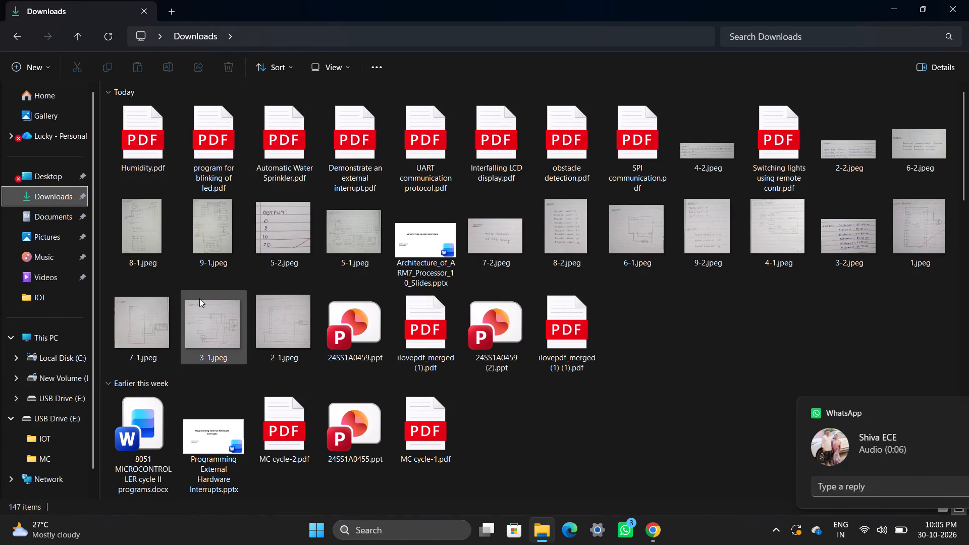
pyautogui.doubleClick(557, 342)
pyautogui.scroll(-4, 540, 338)
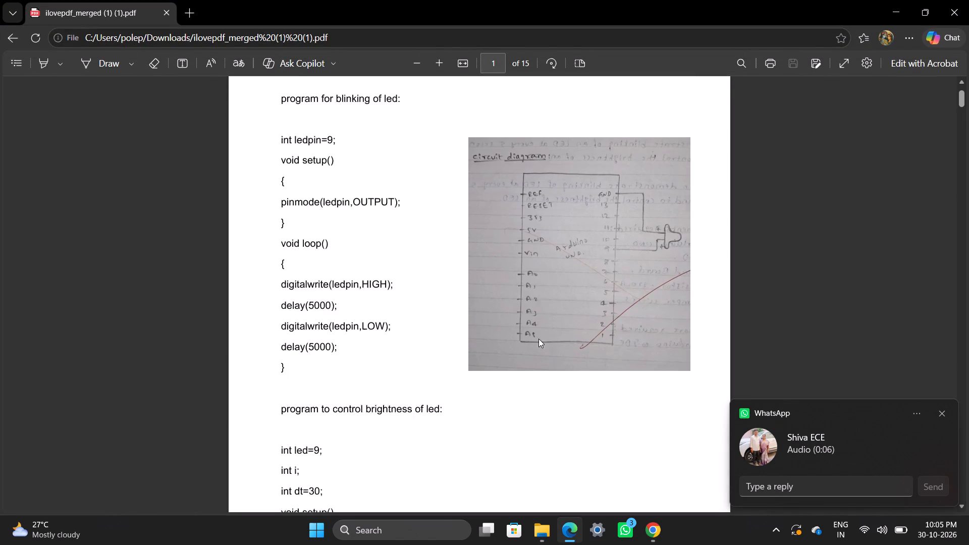
# Close the browser window showing the merged PDF ilovepdf_merged (1) (1).pdf.
pyautogui.scroll(7, 539, 337)
pyautogui.click(964, 3)
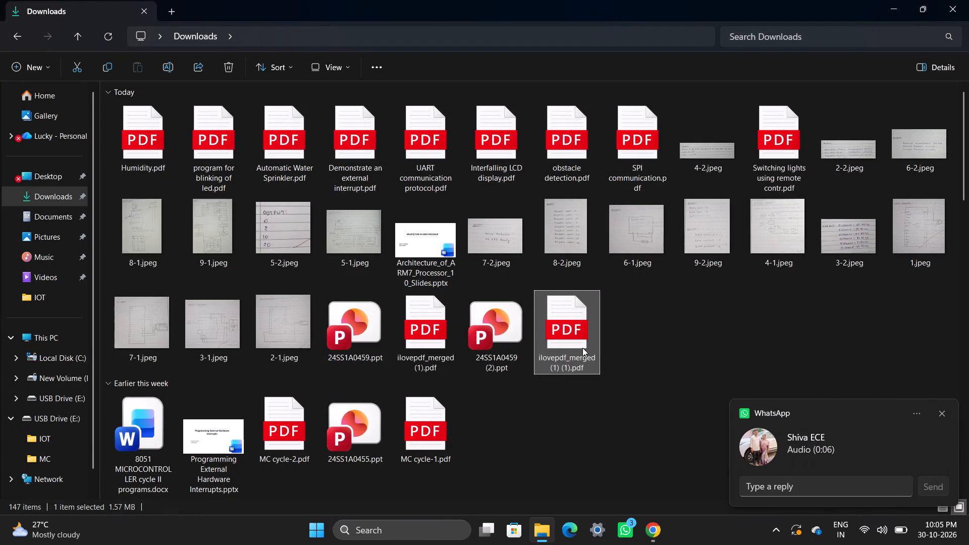
# Copy ilovepdf_merged (1) (1).pdf from Downloads into the IOT folder on USB Drive (E:).
pyautogui.click(582, 348)
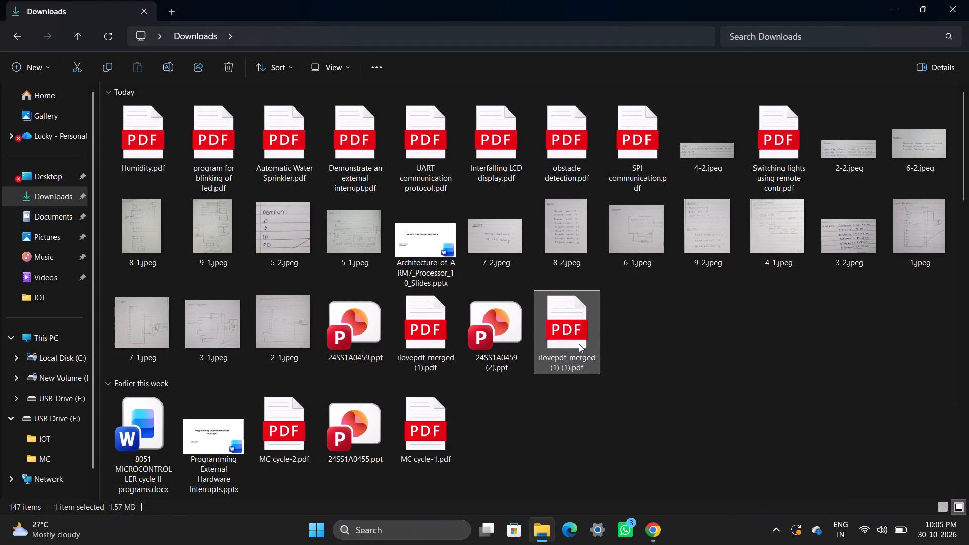
pyautogui.hotkey('ctrl', 'c')
pyautogui.scroll(-1, 79, 463)
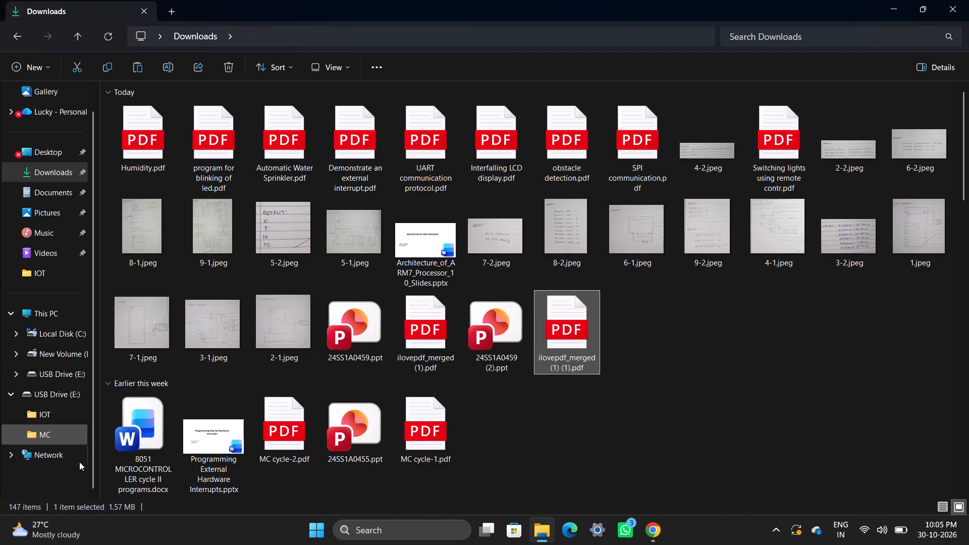
pyautogui.click(46, 429)
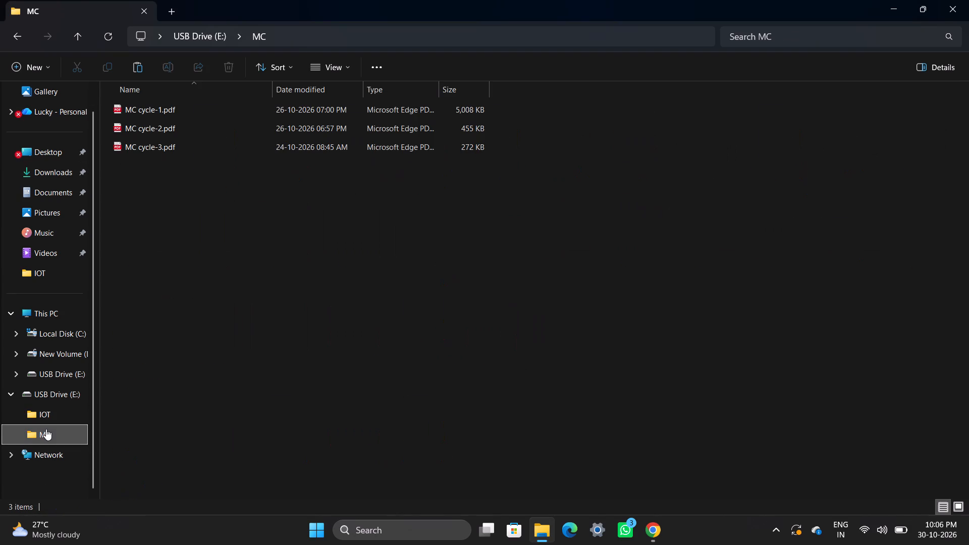
pyautogui.click(44, 413)
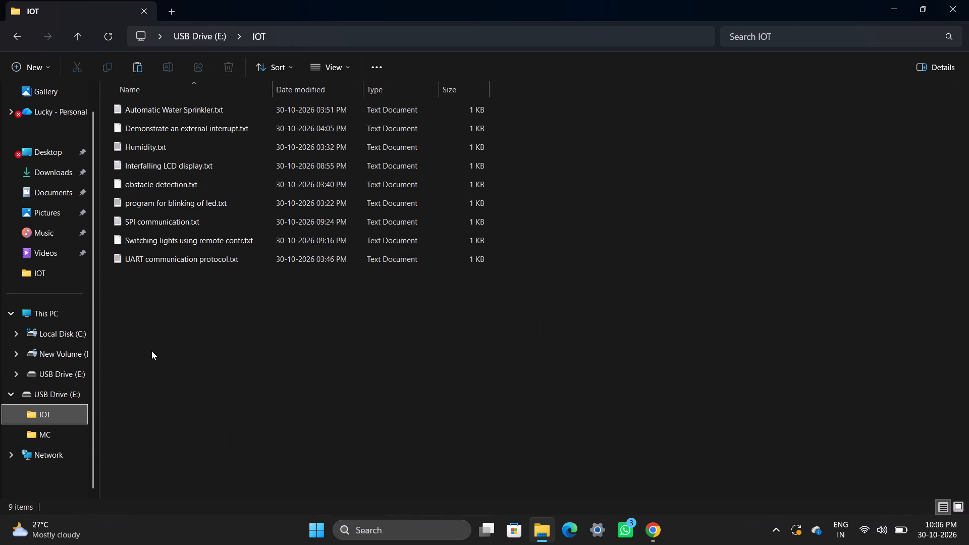
pyautogui.hotkey('ctrl', 'v')
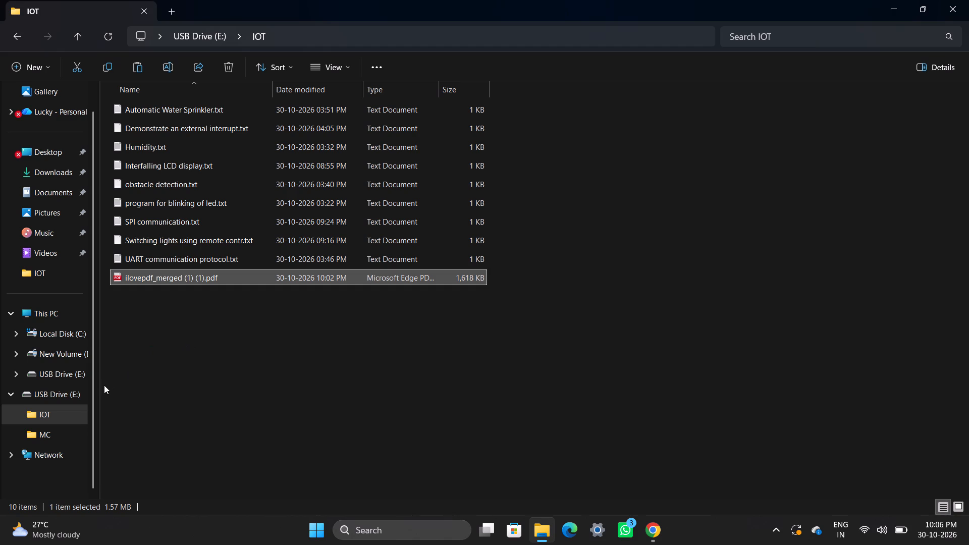
pyautogui.click(135, 359)
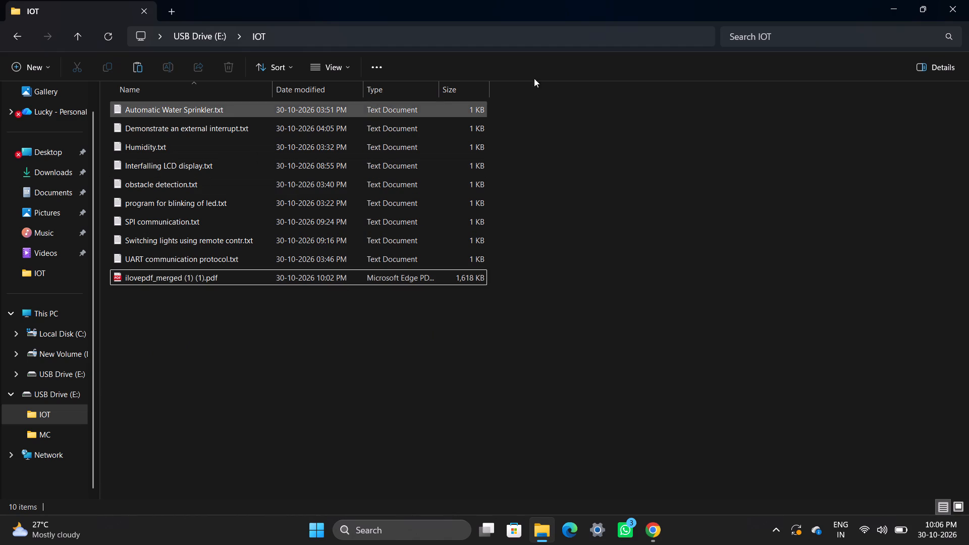
# Close the File Explorer window and the remaining Chrome window to get back to the desktop.
pyautogui.click(968, 10)
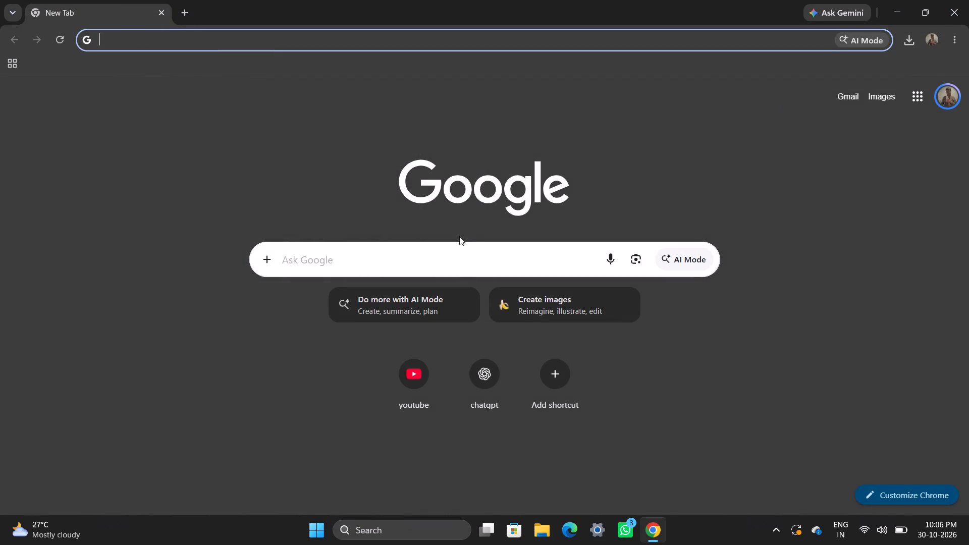
pyautogui.click(959, 4)
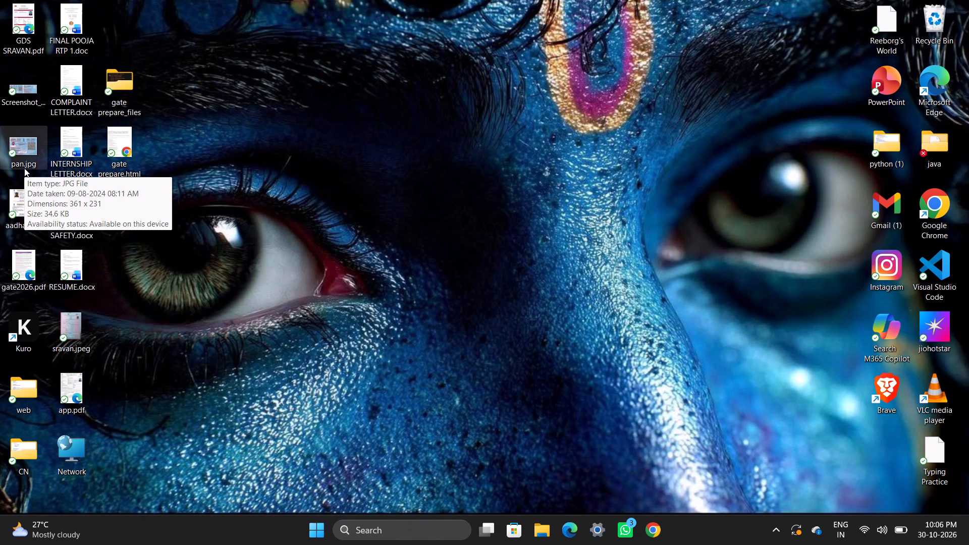
# Bring up the Windows power-off dialog from the desktop and choose Shut down as the action.
pyautogui.hotkey('alt', 'F4')
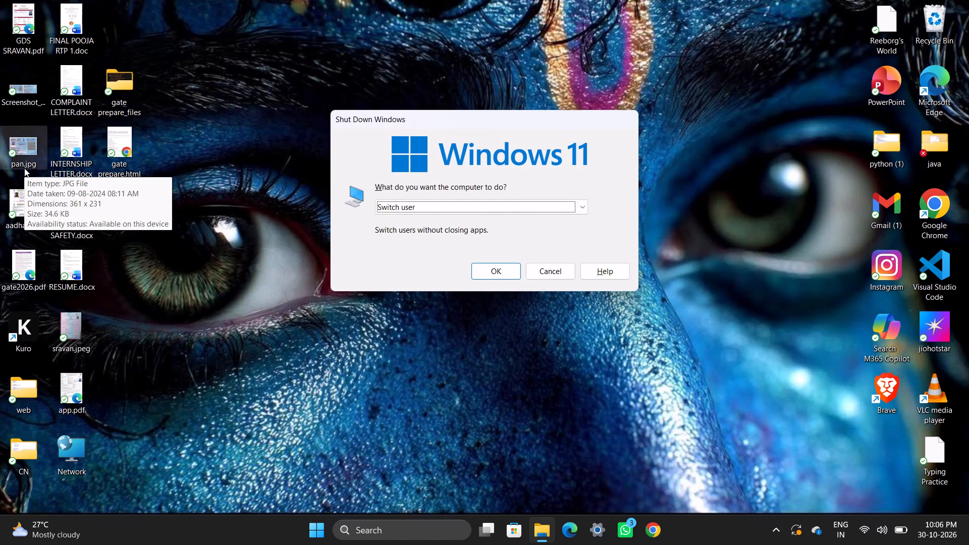
pyautogui.press('Down')
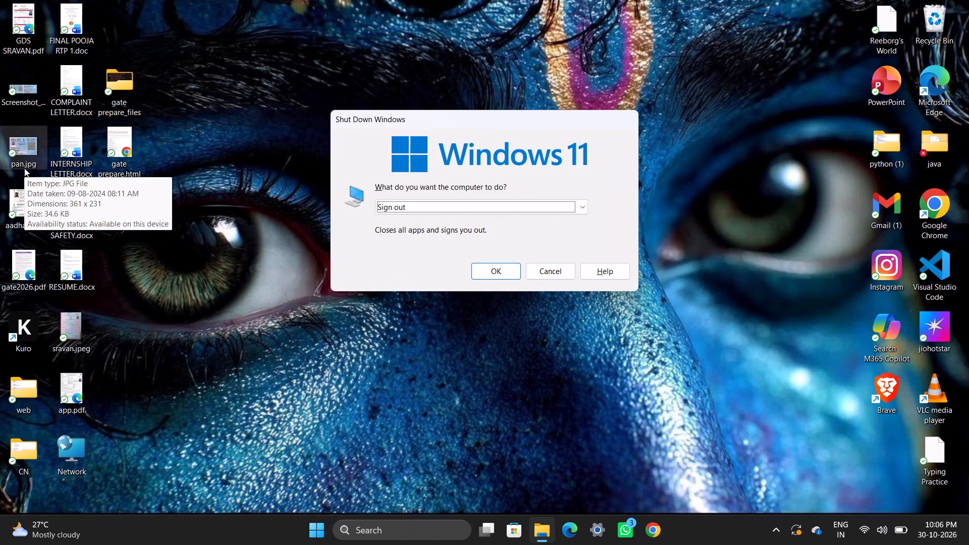
pyautogui.press('Down')
pyautogui.press('Down')
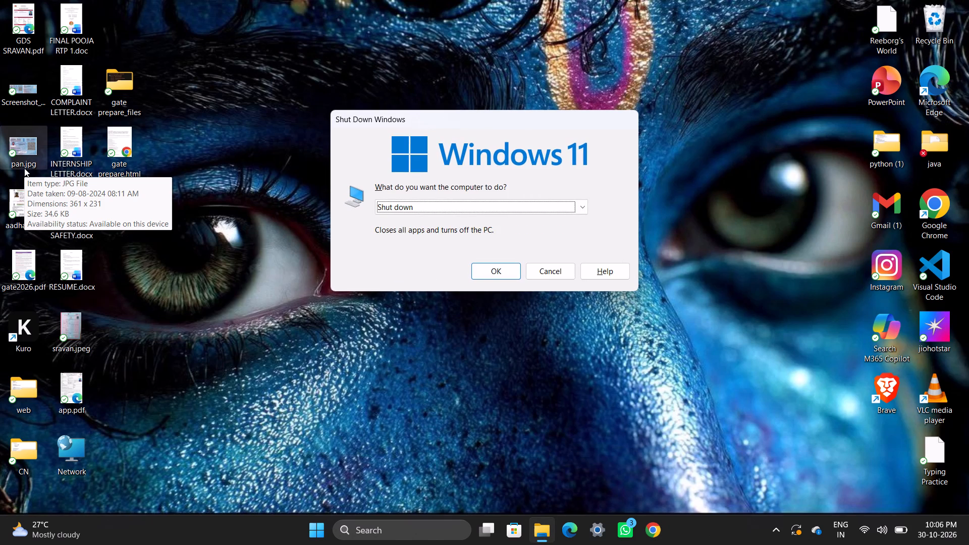